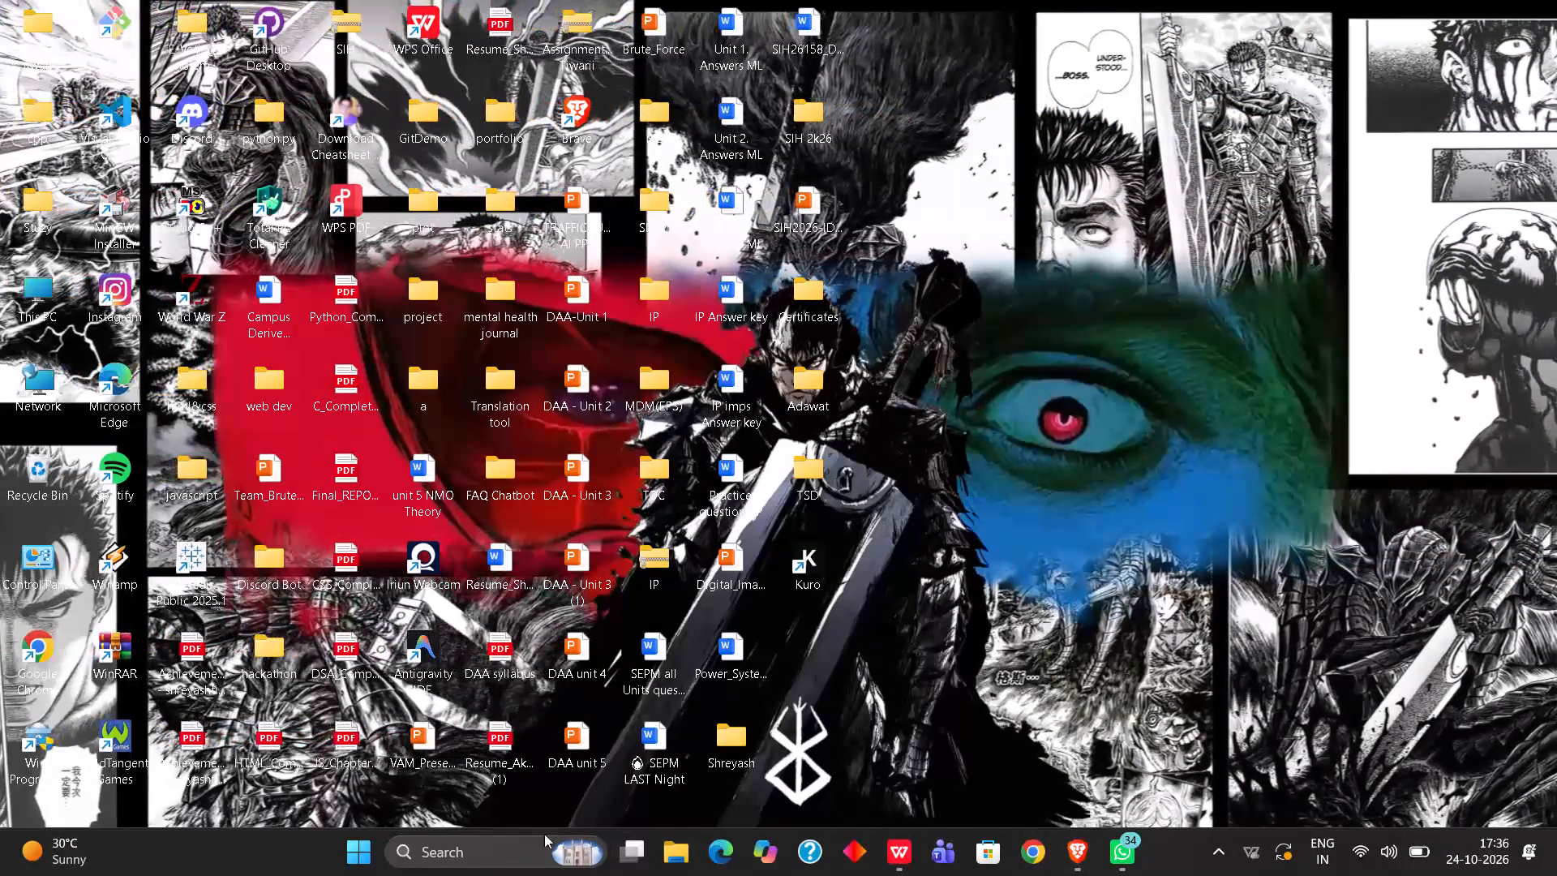
Search the computer for "ms" and launch Microsoft Word, bringing its start screen into full view.
left_click(473, 855)
type("ms")
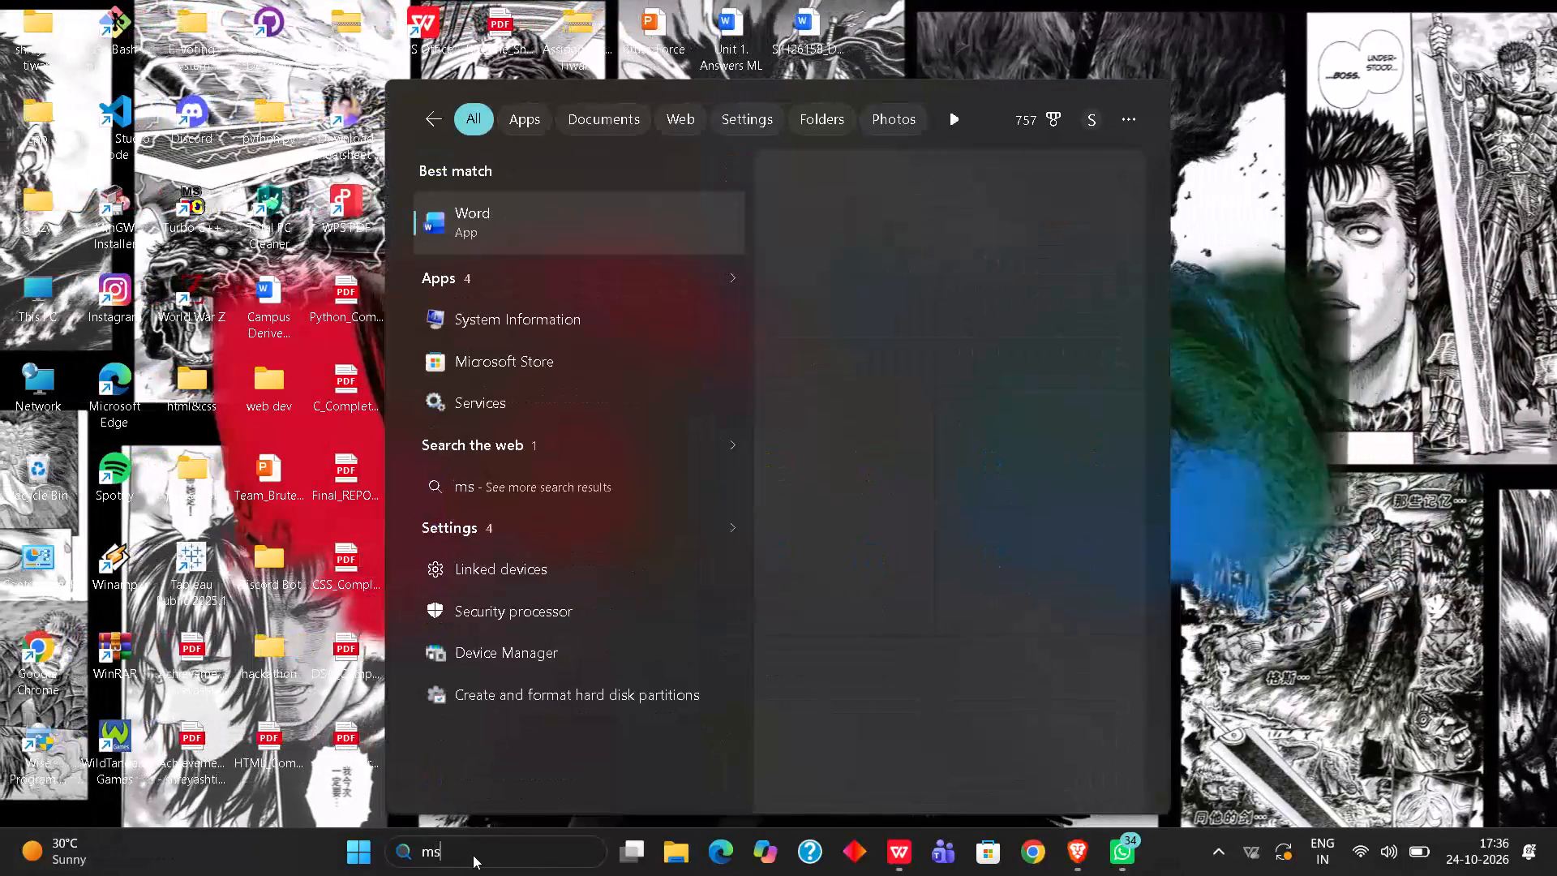
double_click(596, 221)
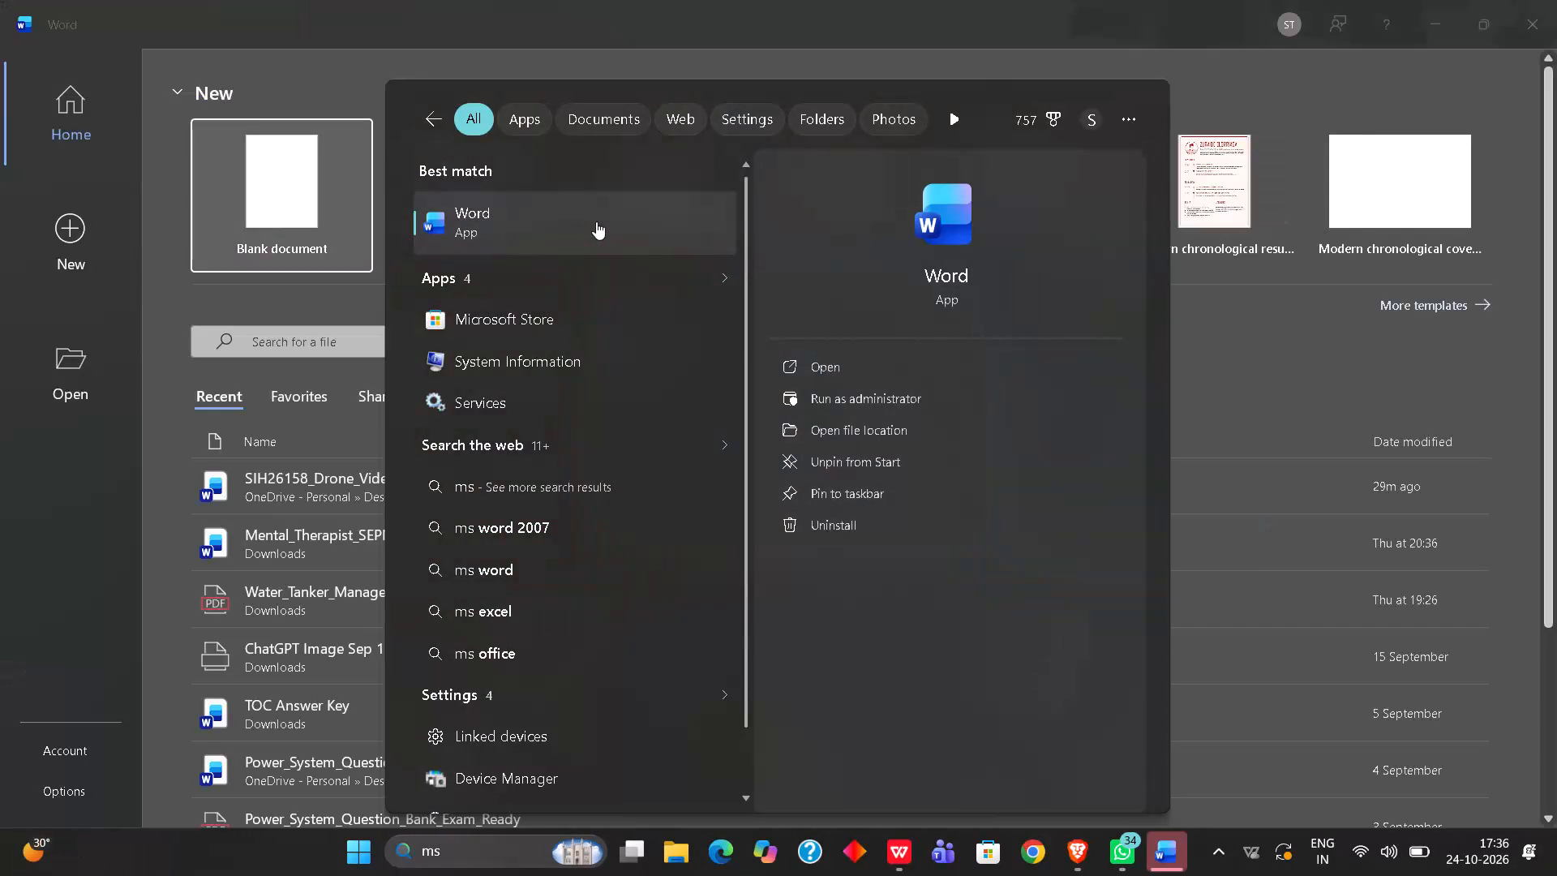
left_click(1110, 0)
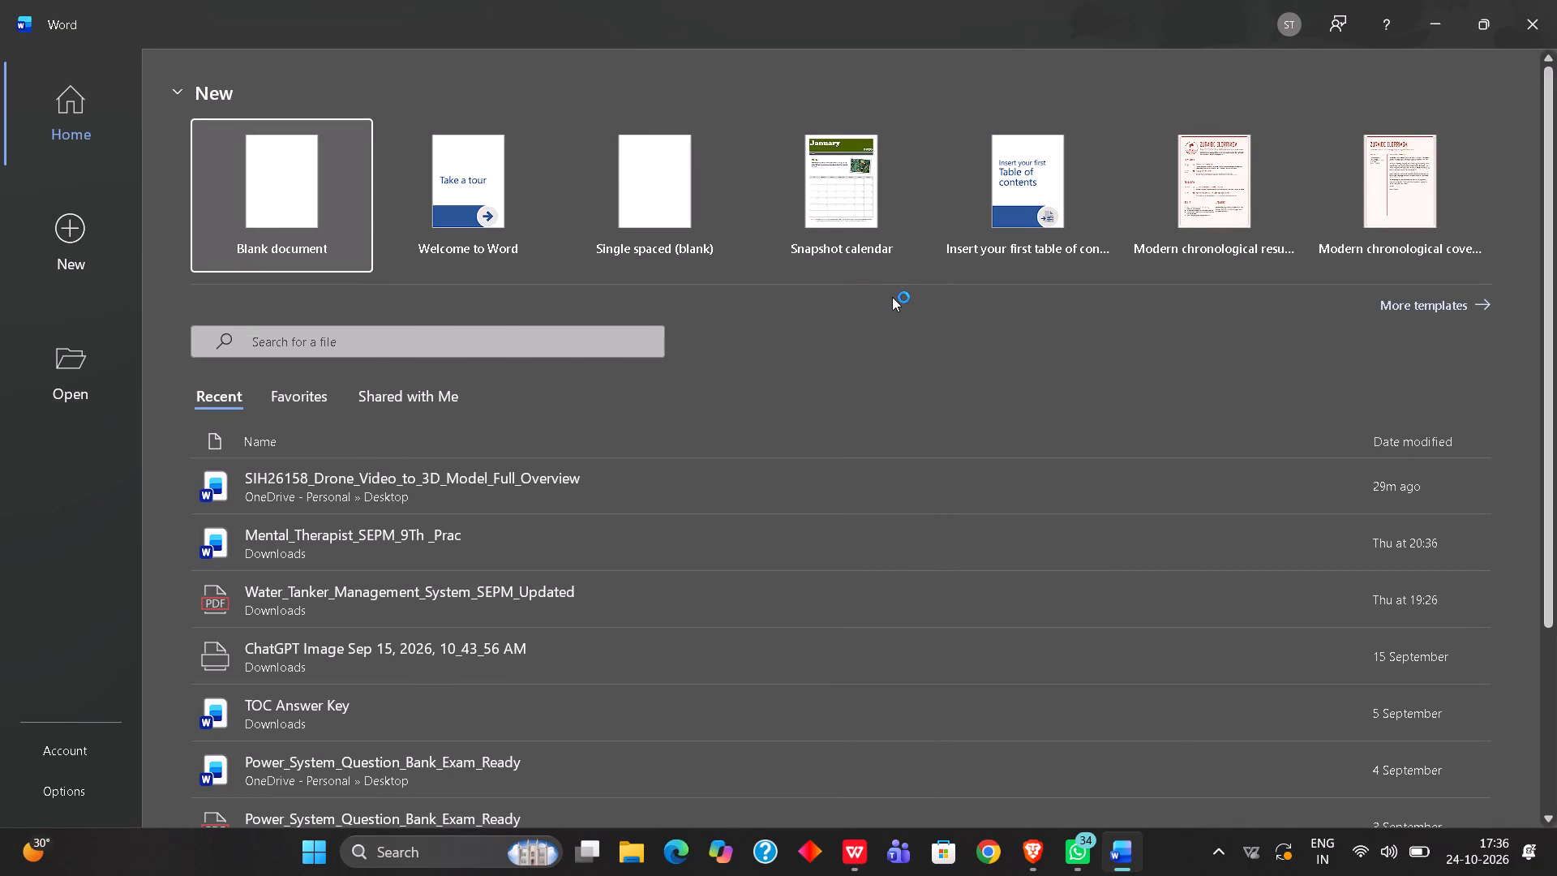
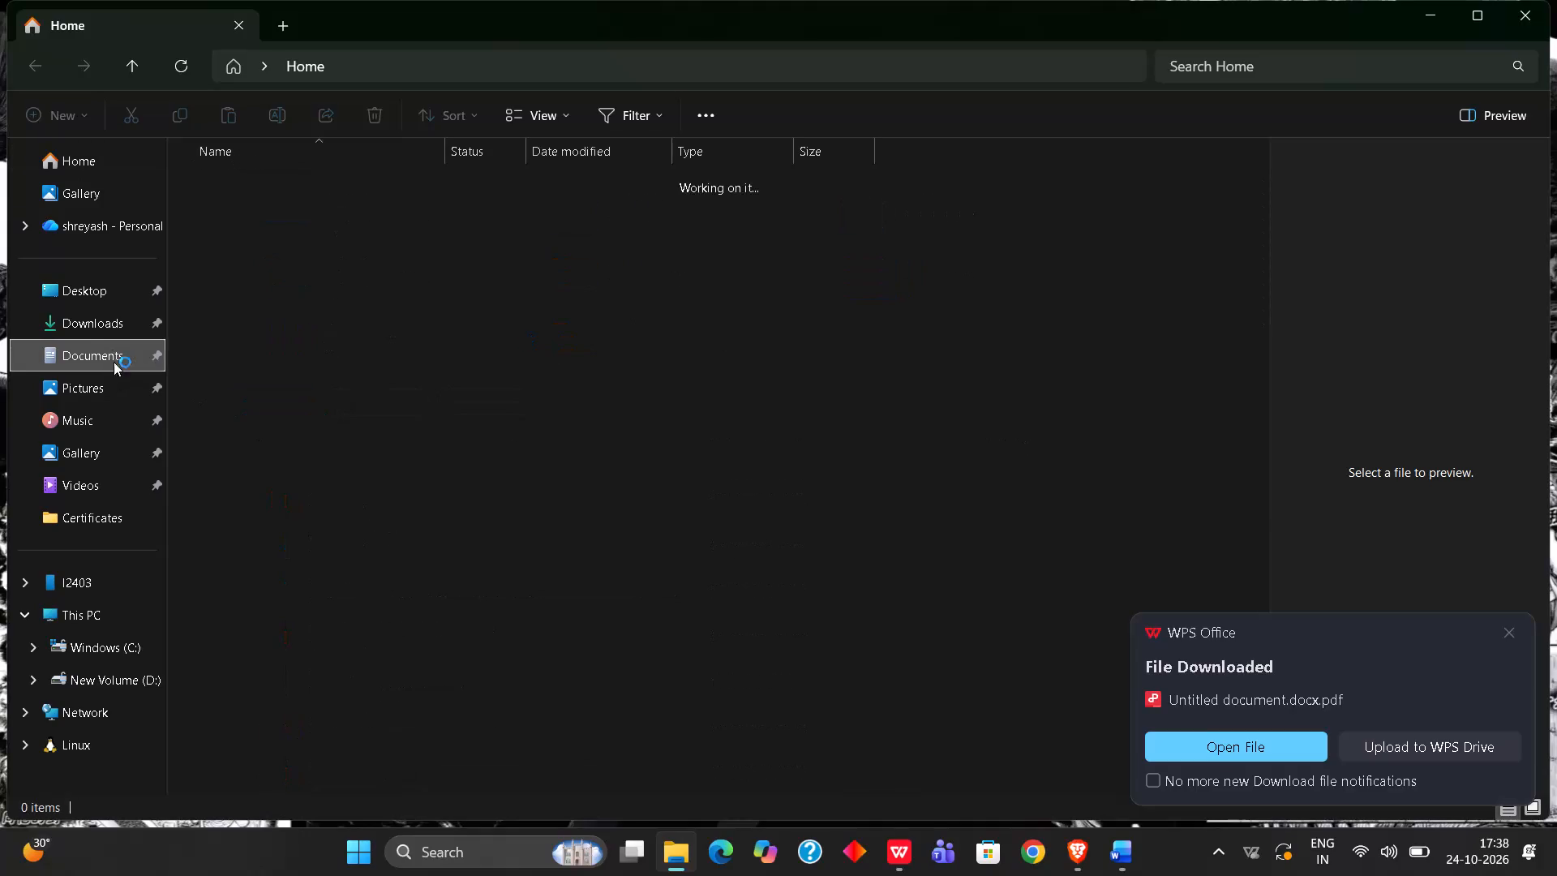
Open the PDF "Untitled document.docx" from the Downloads folder.
left_click(114, 323)
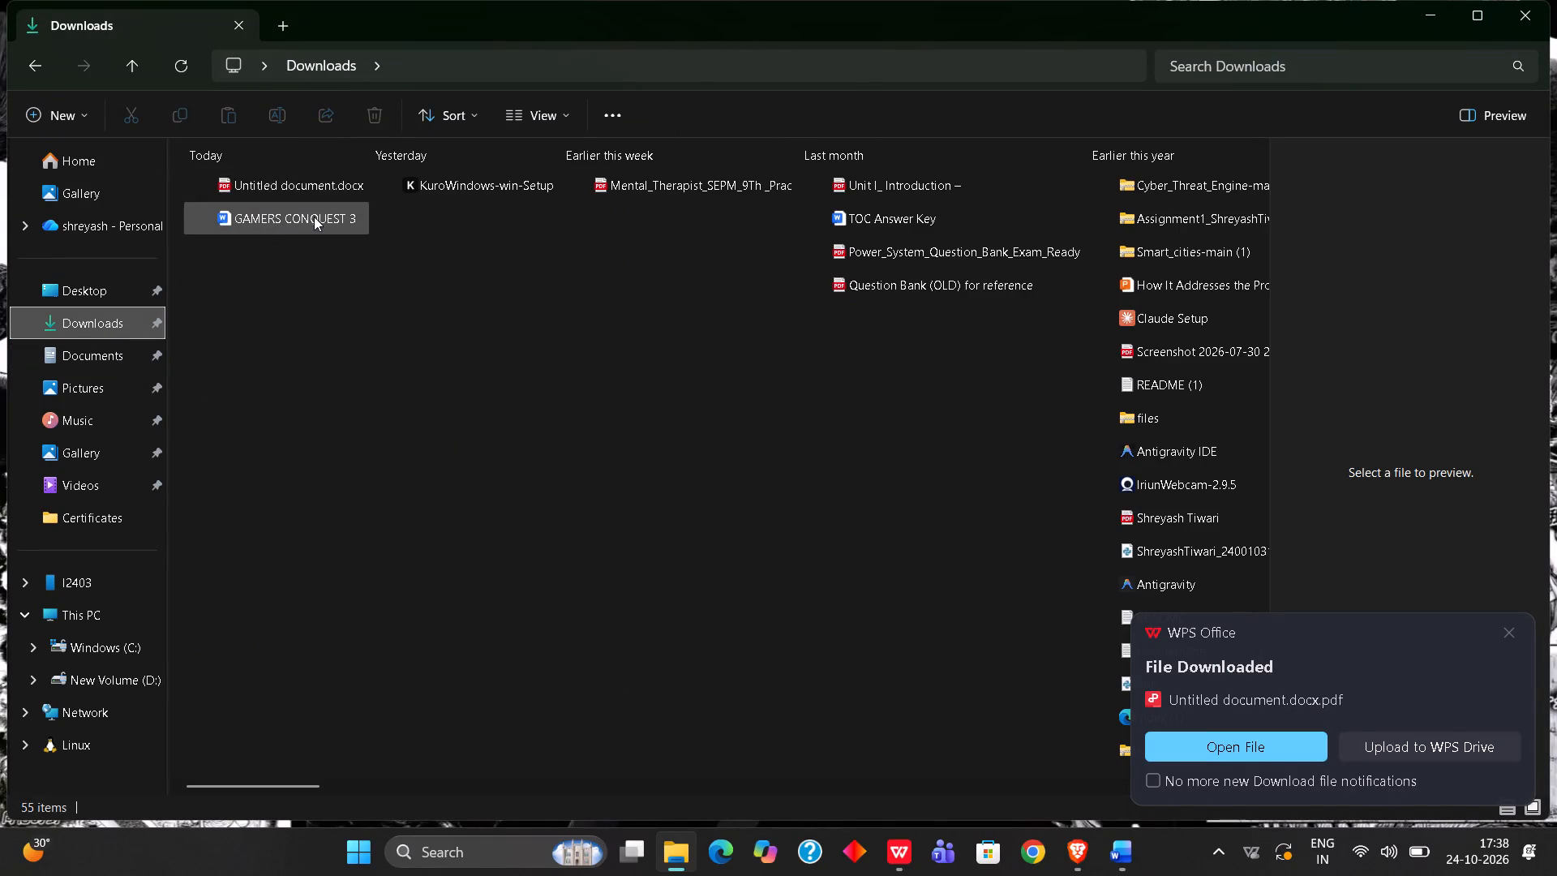
double_click(329, 188)
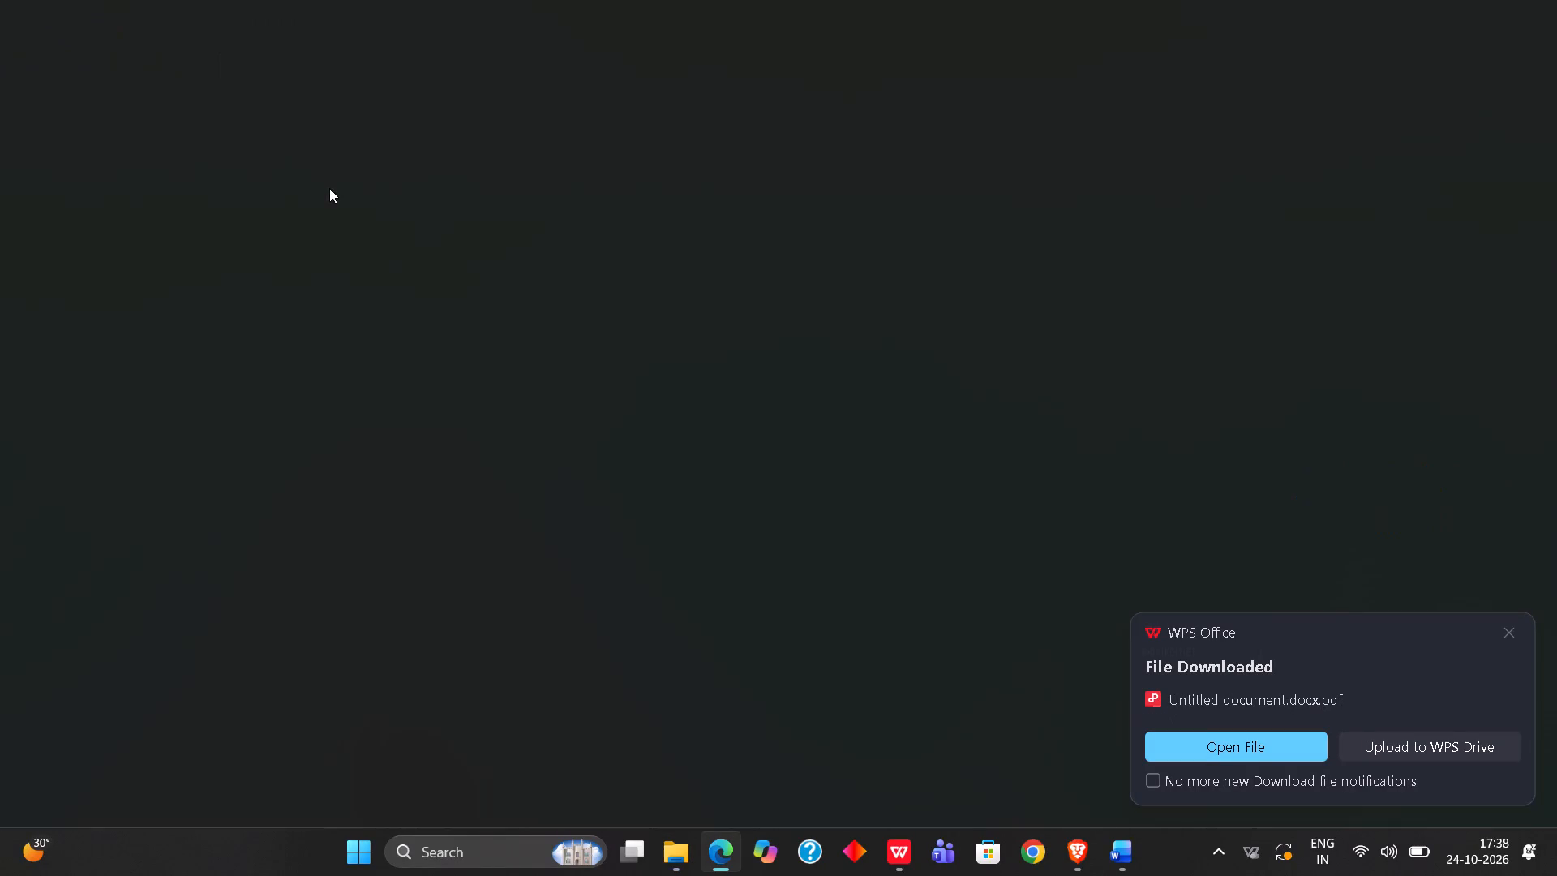
Read through all pages of the GAMERS CONQUEST 3.0 PDF, dismissing the WPS Office download notification, and return to the first page.
scroll(578, 390, "down", 2)
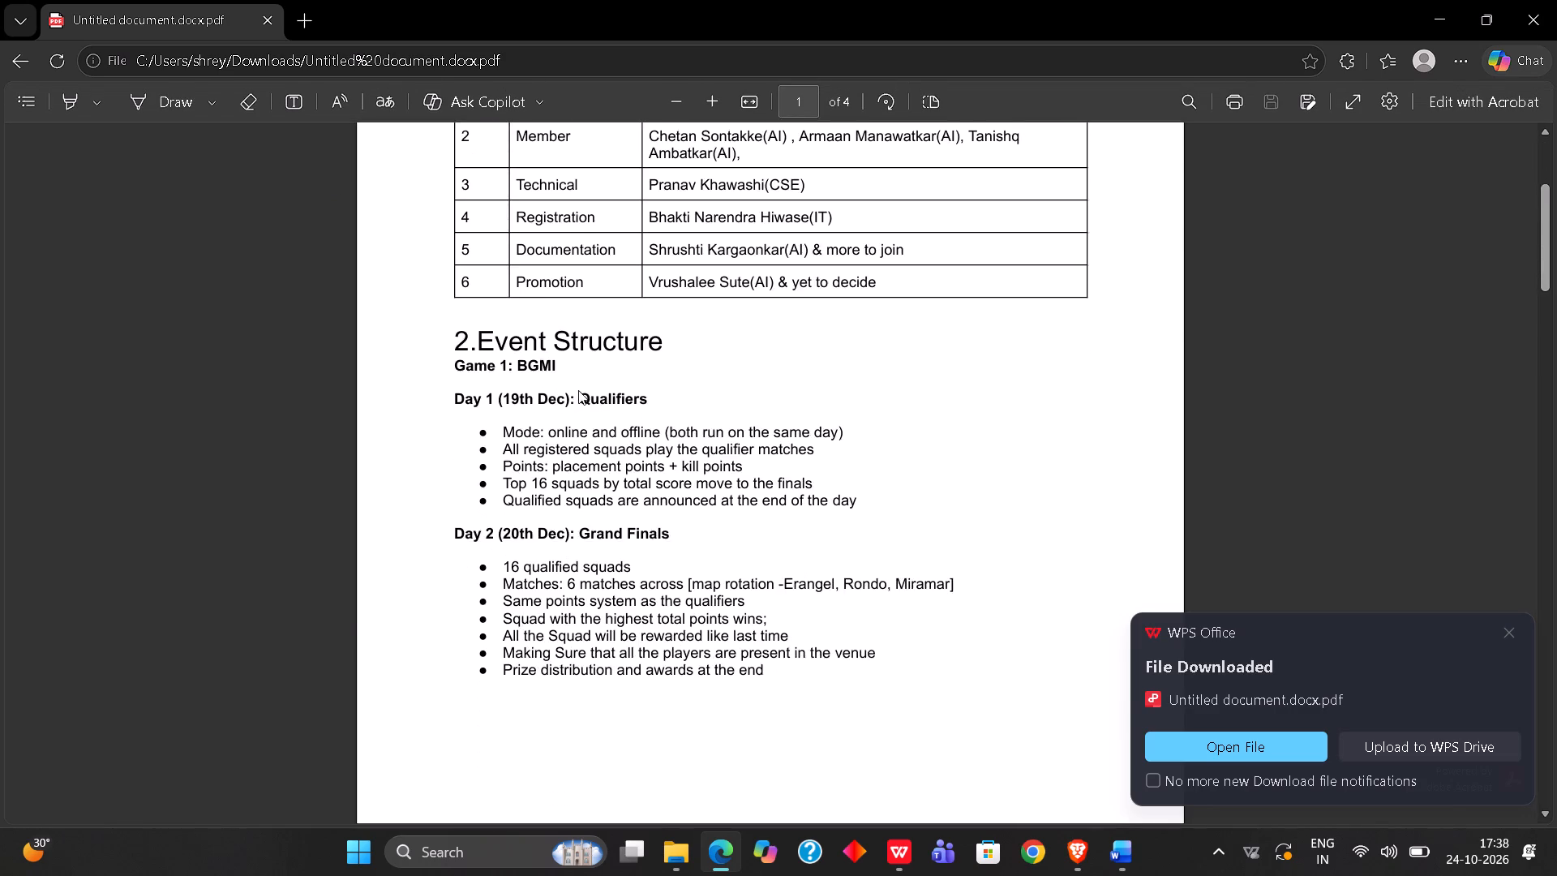
scroll(578, 390, "down", 4)
scroll(578, 390, "up", 1)
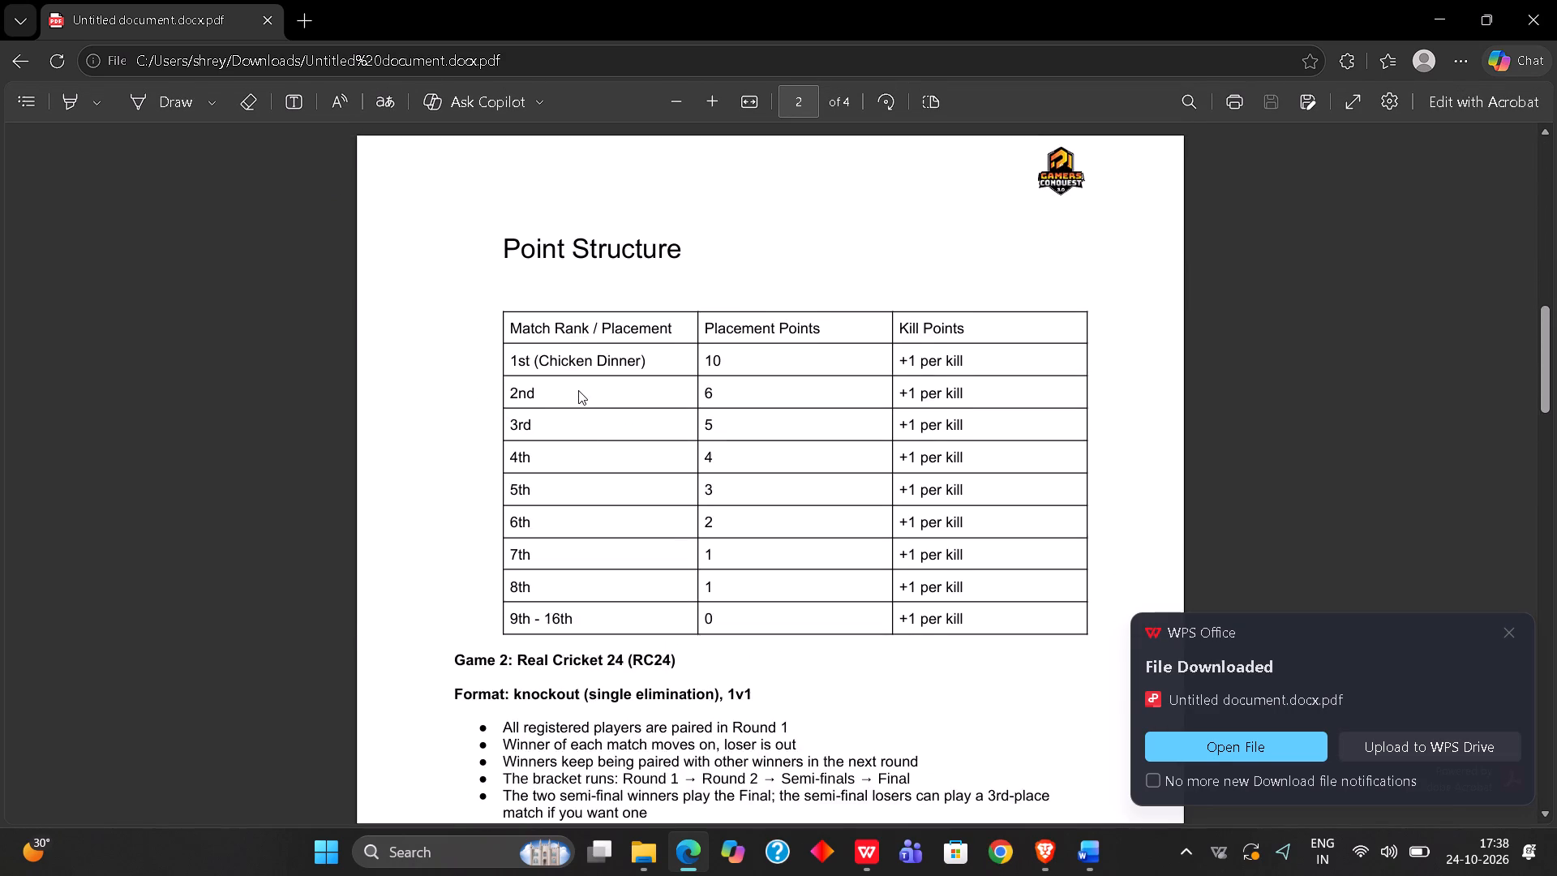
scroll(578, 390, "down", 6)
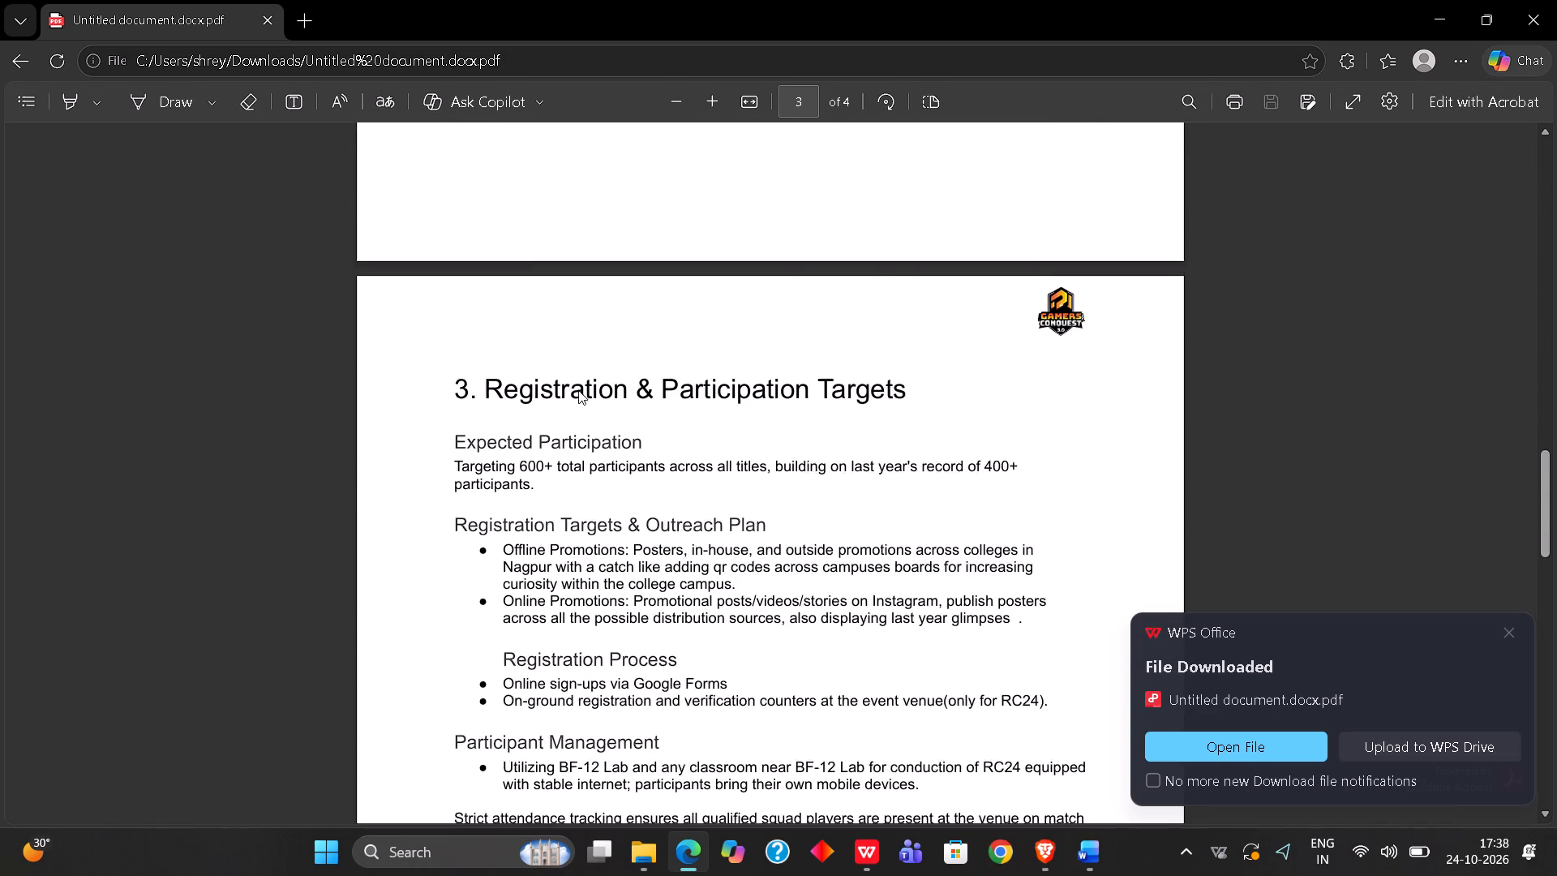
scroll(578, 390, "down", 7)
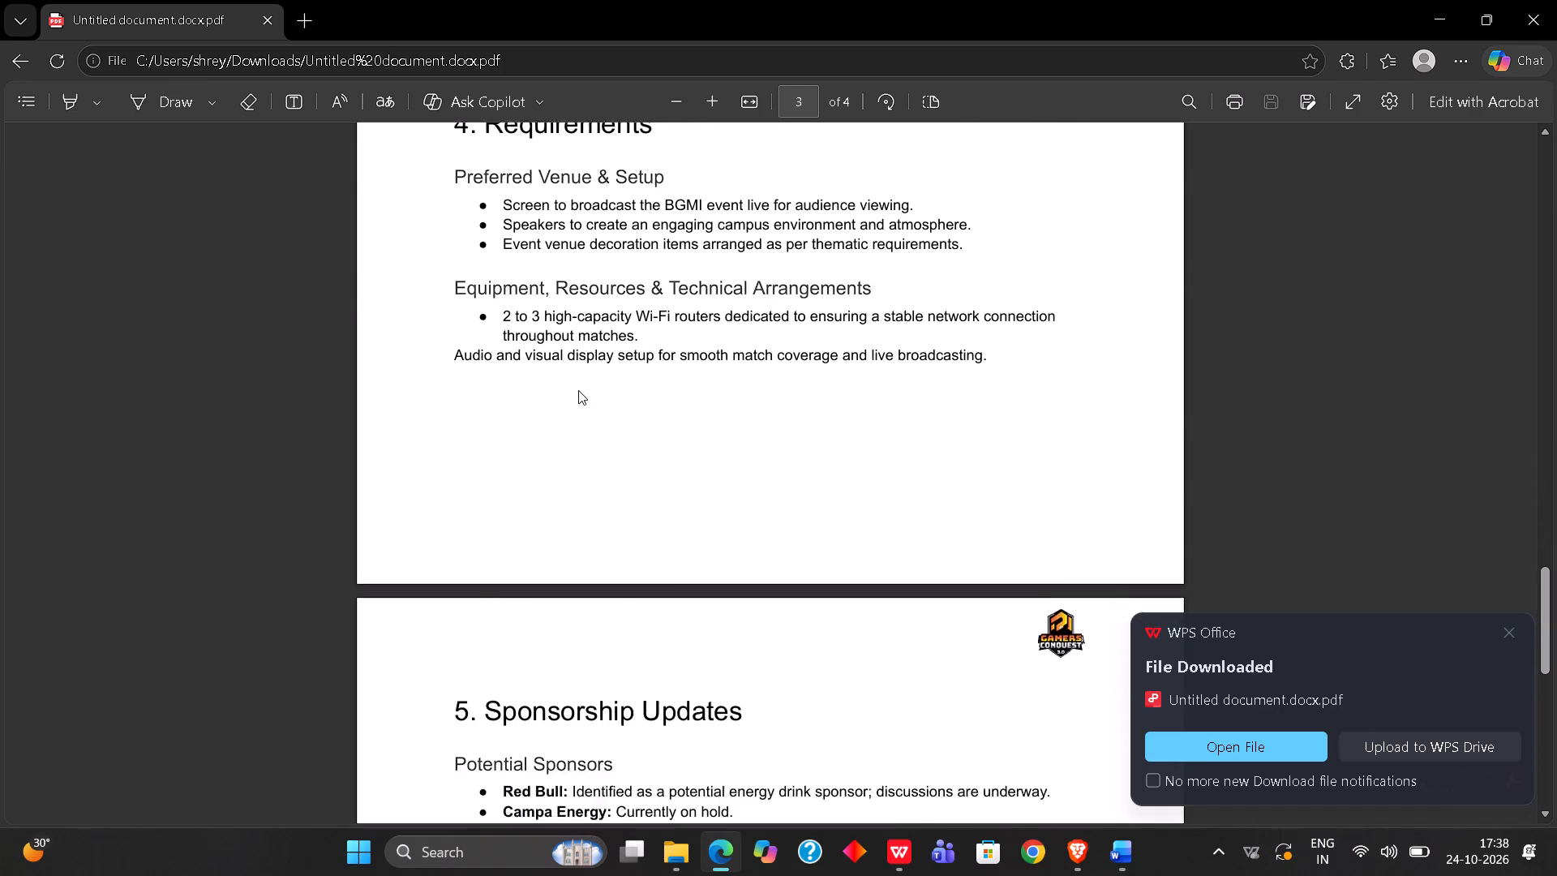
scroll(578, 390, "down", 3)
scroll(578, 390, "up", 11)
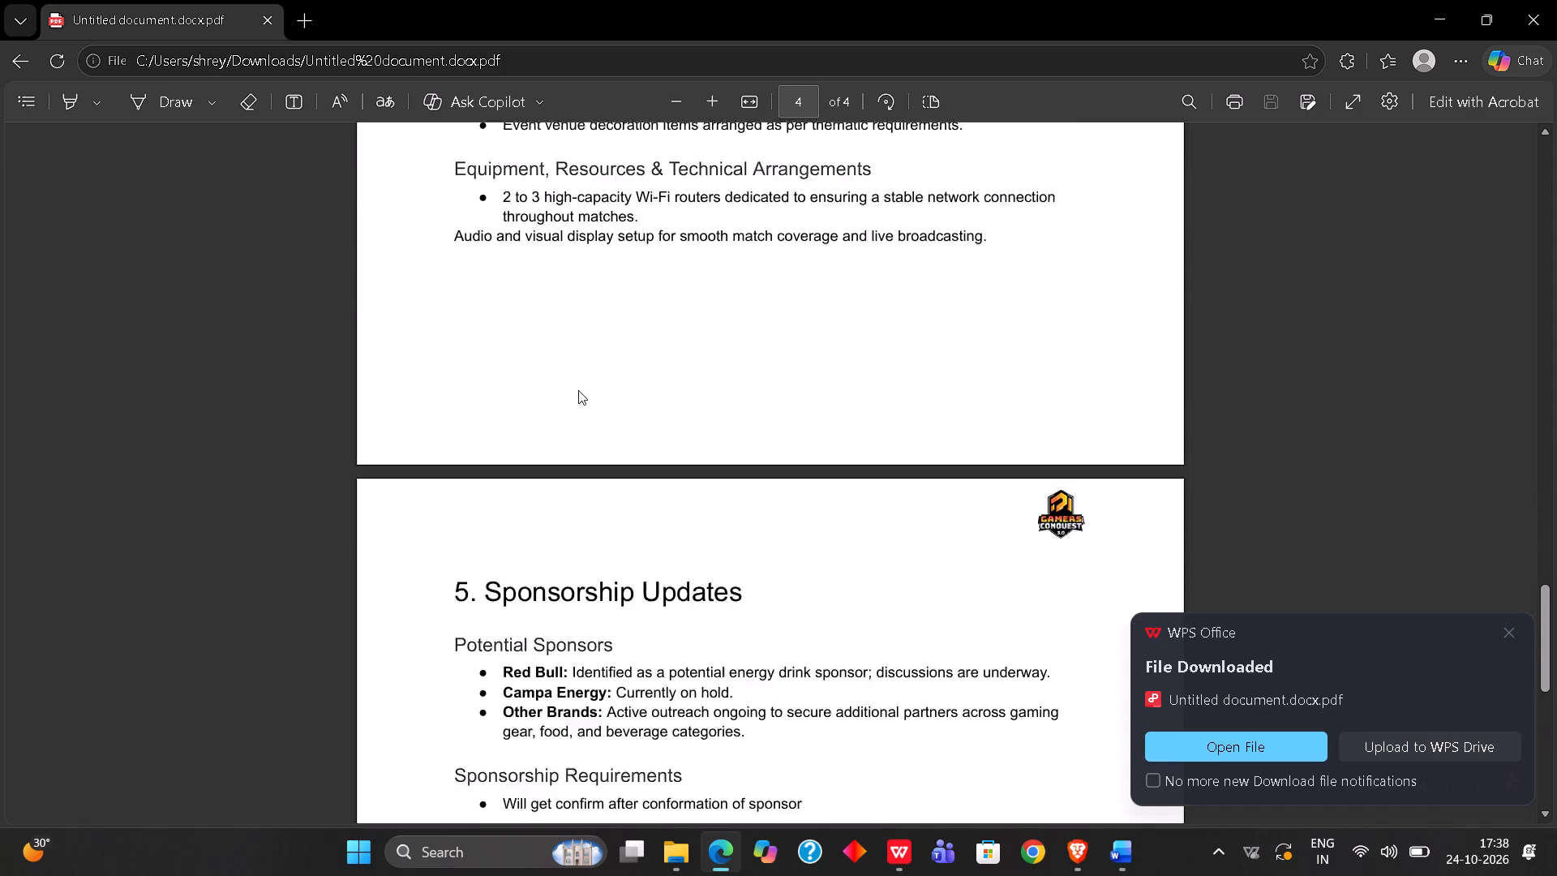
scroll(578, 390, "up", 17)
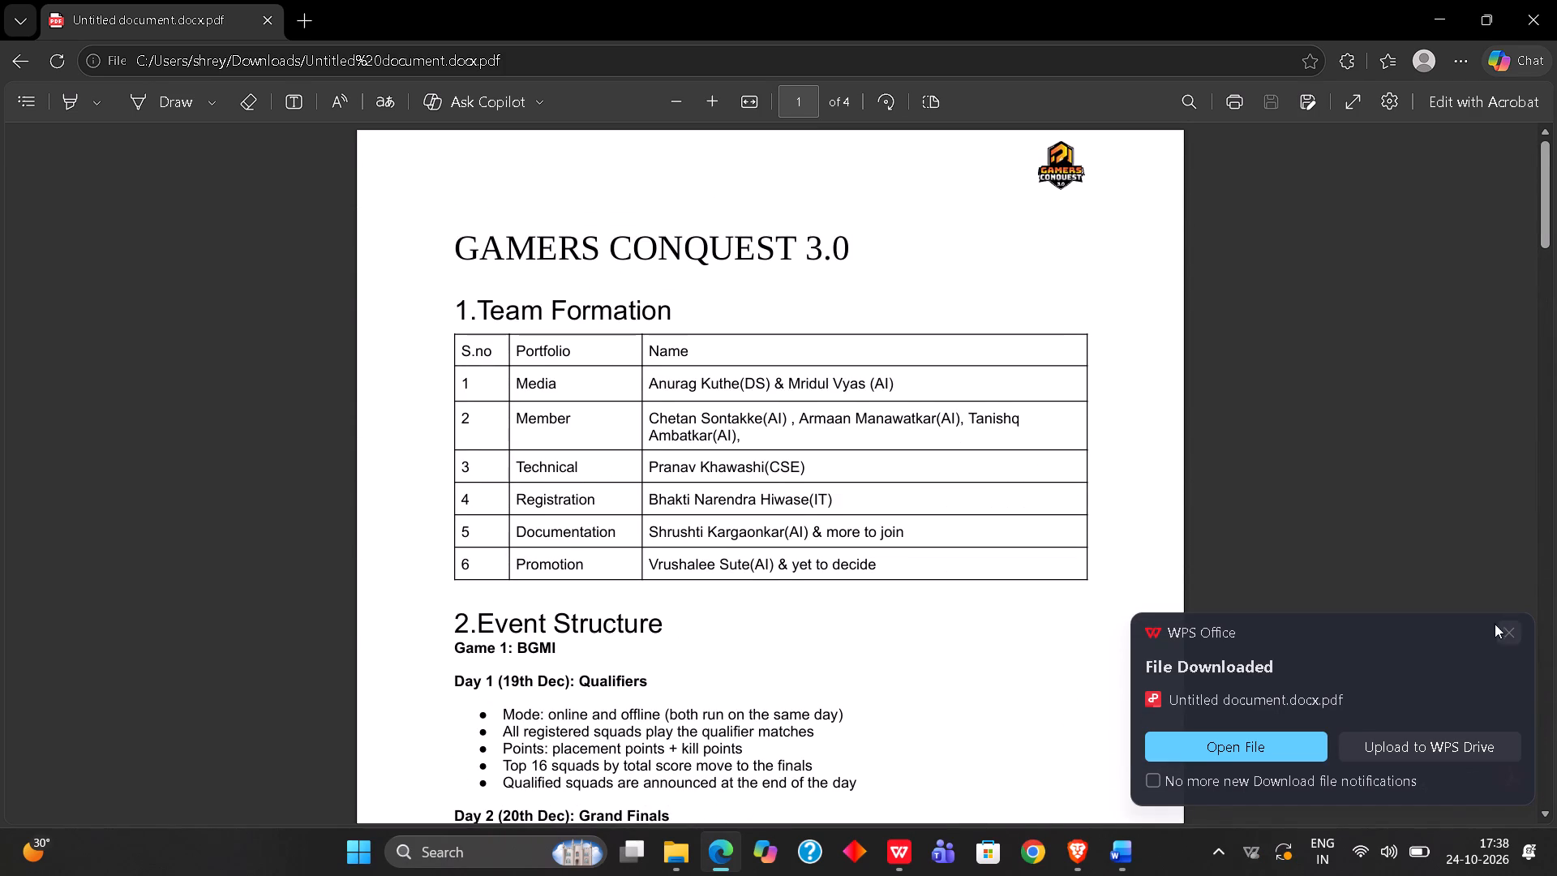
left_click(1509, 632)
scroll(865, 538, "down", 19)
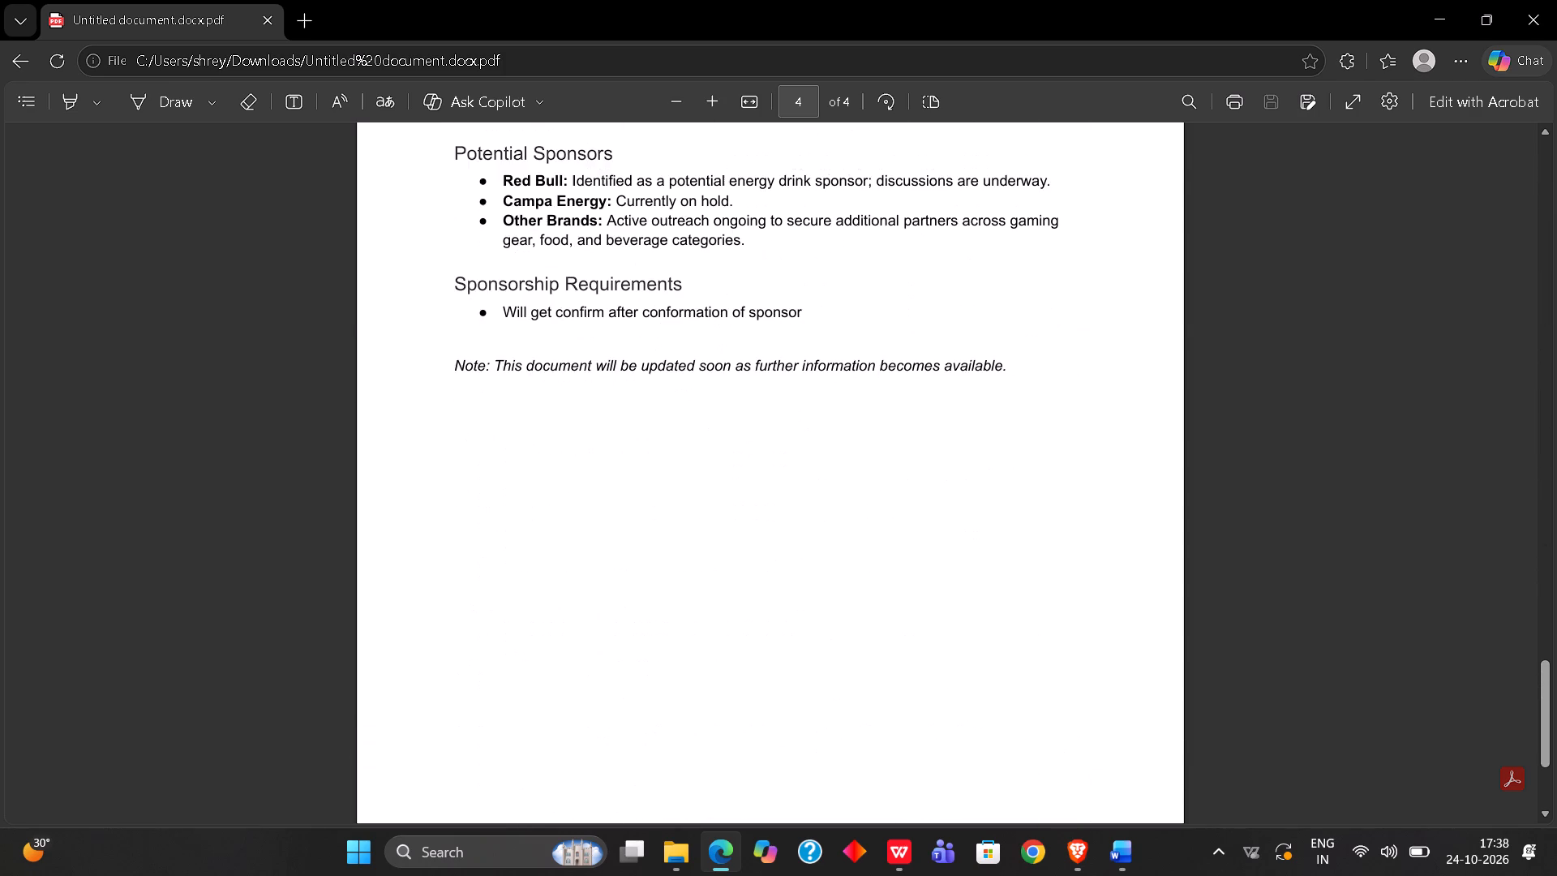
scroll(865, 538, "down", 6)
scroll(865, 538, "up", 12)
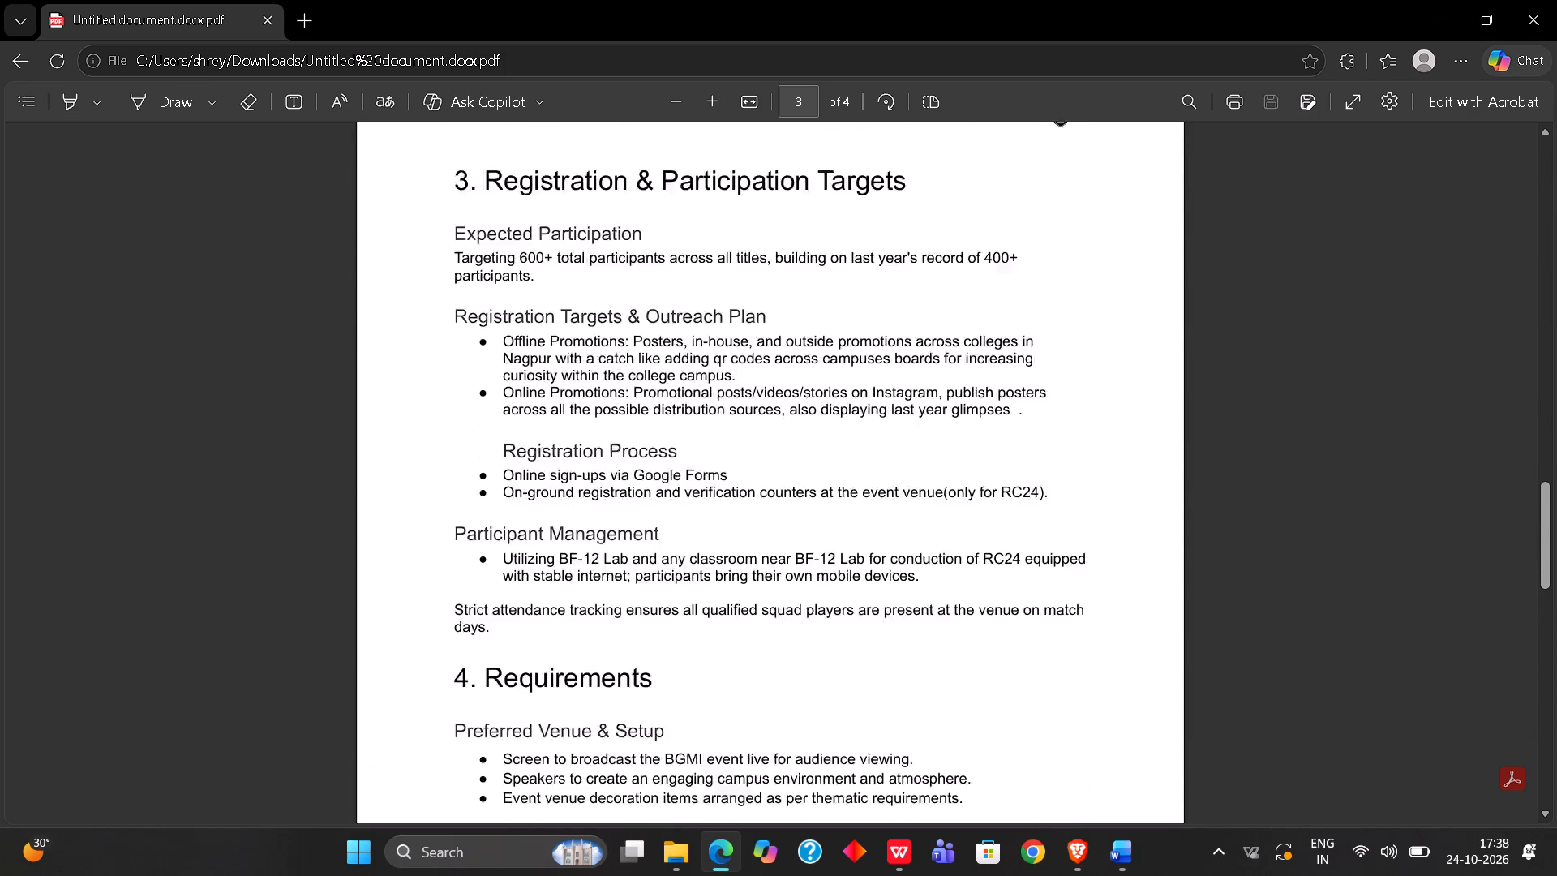
scroll(865, 538, "up", 14)
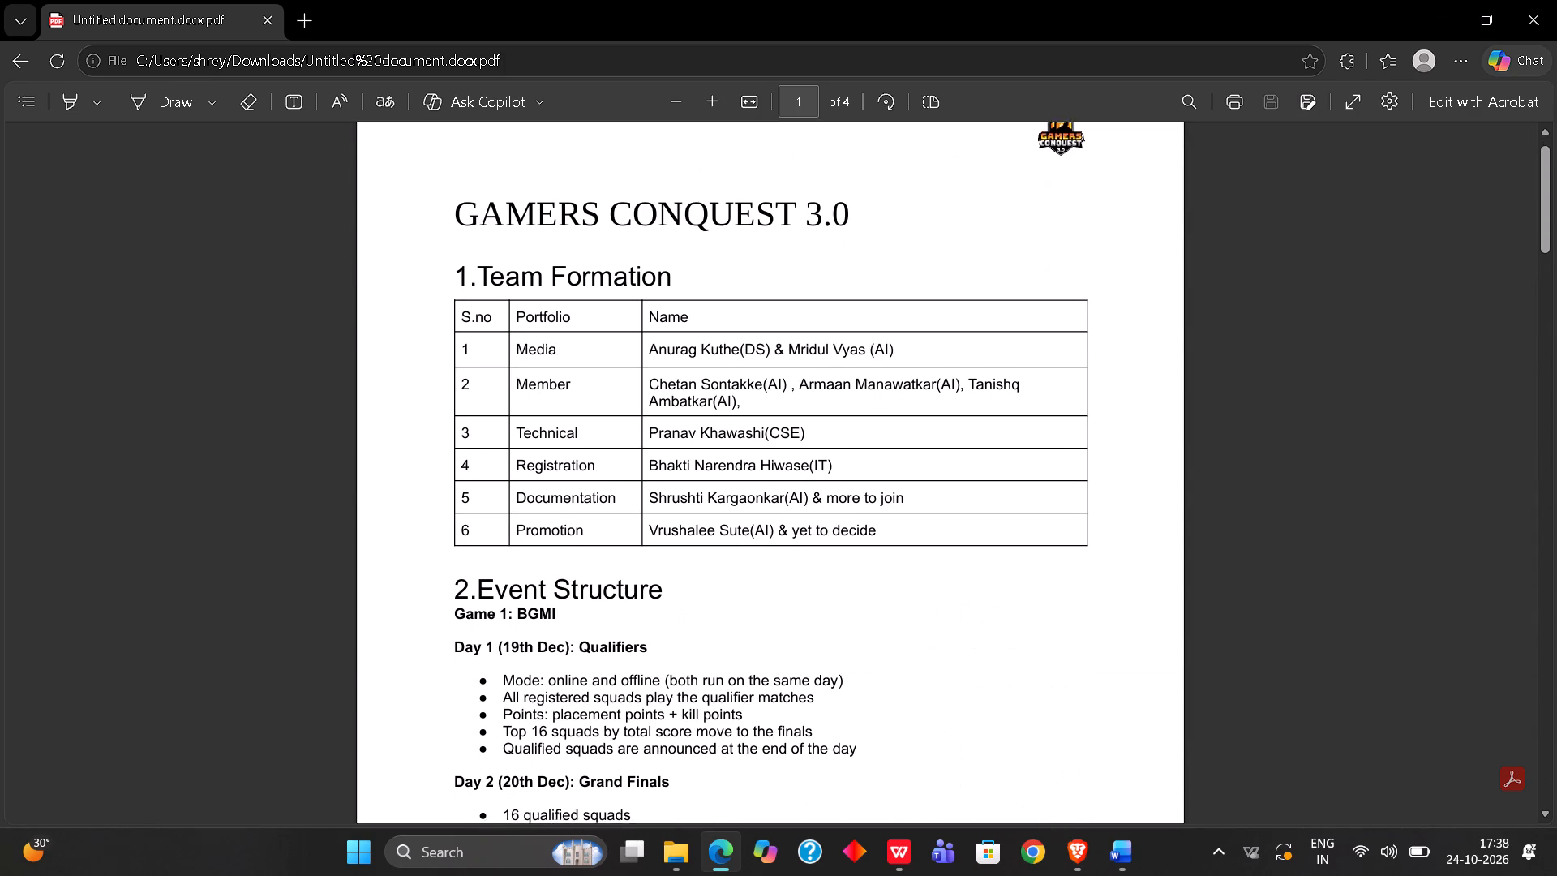
scroll(865, 538, "up", 1)
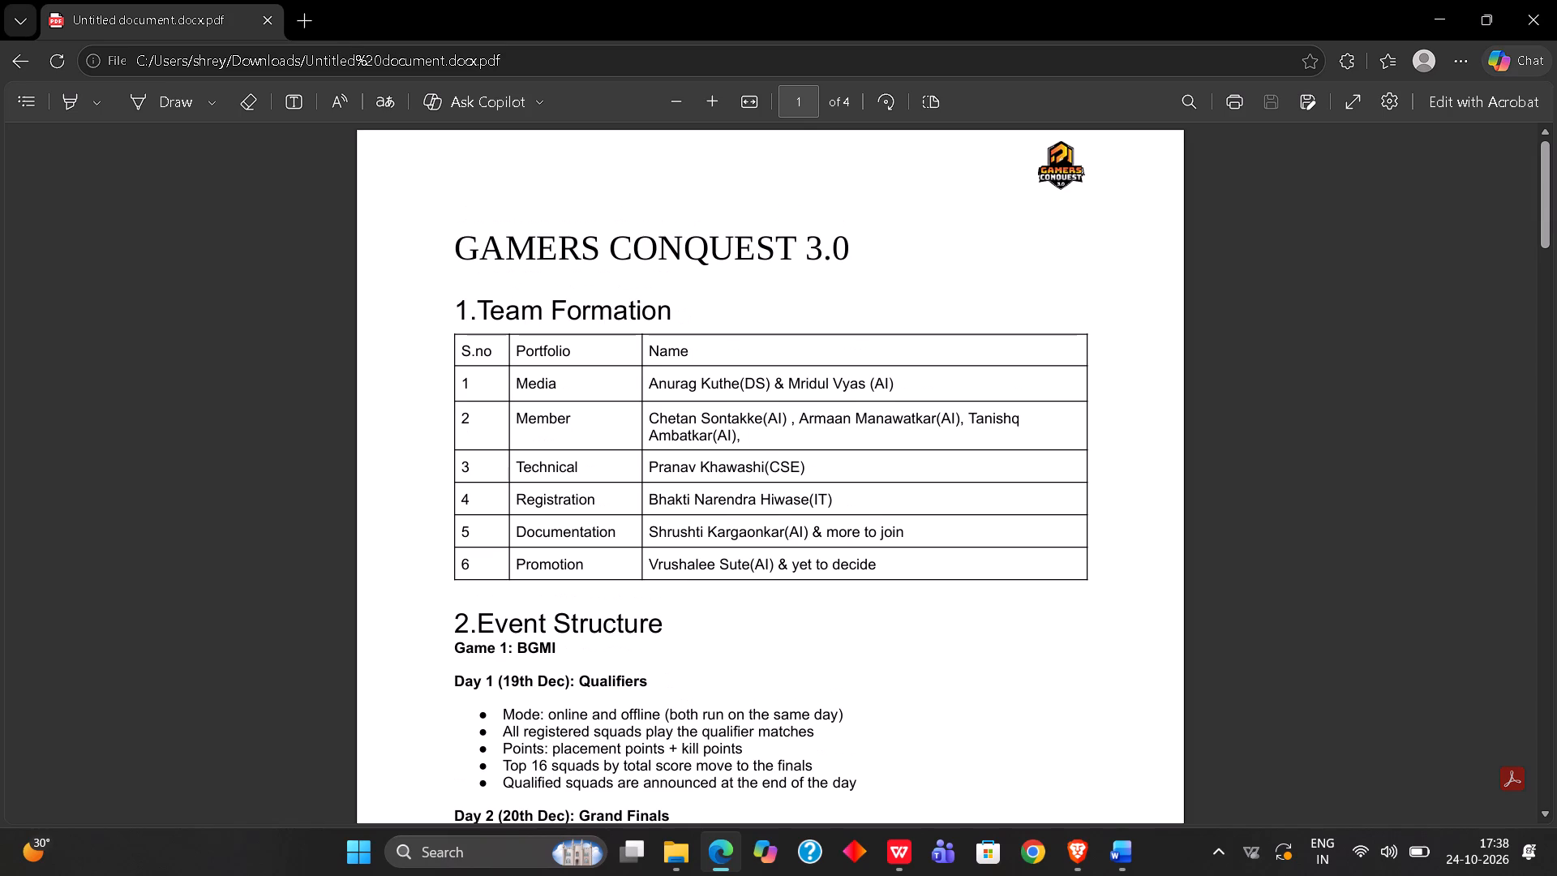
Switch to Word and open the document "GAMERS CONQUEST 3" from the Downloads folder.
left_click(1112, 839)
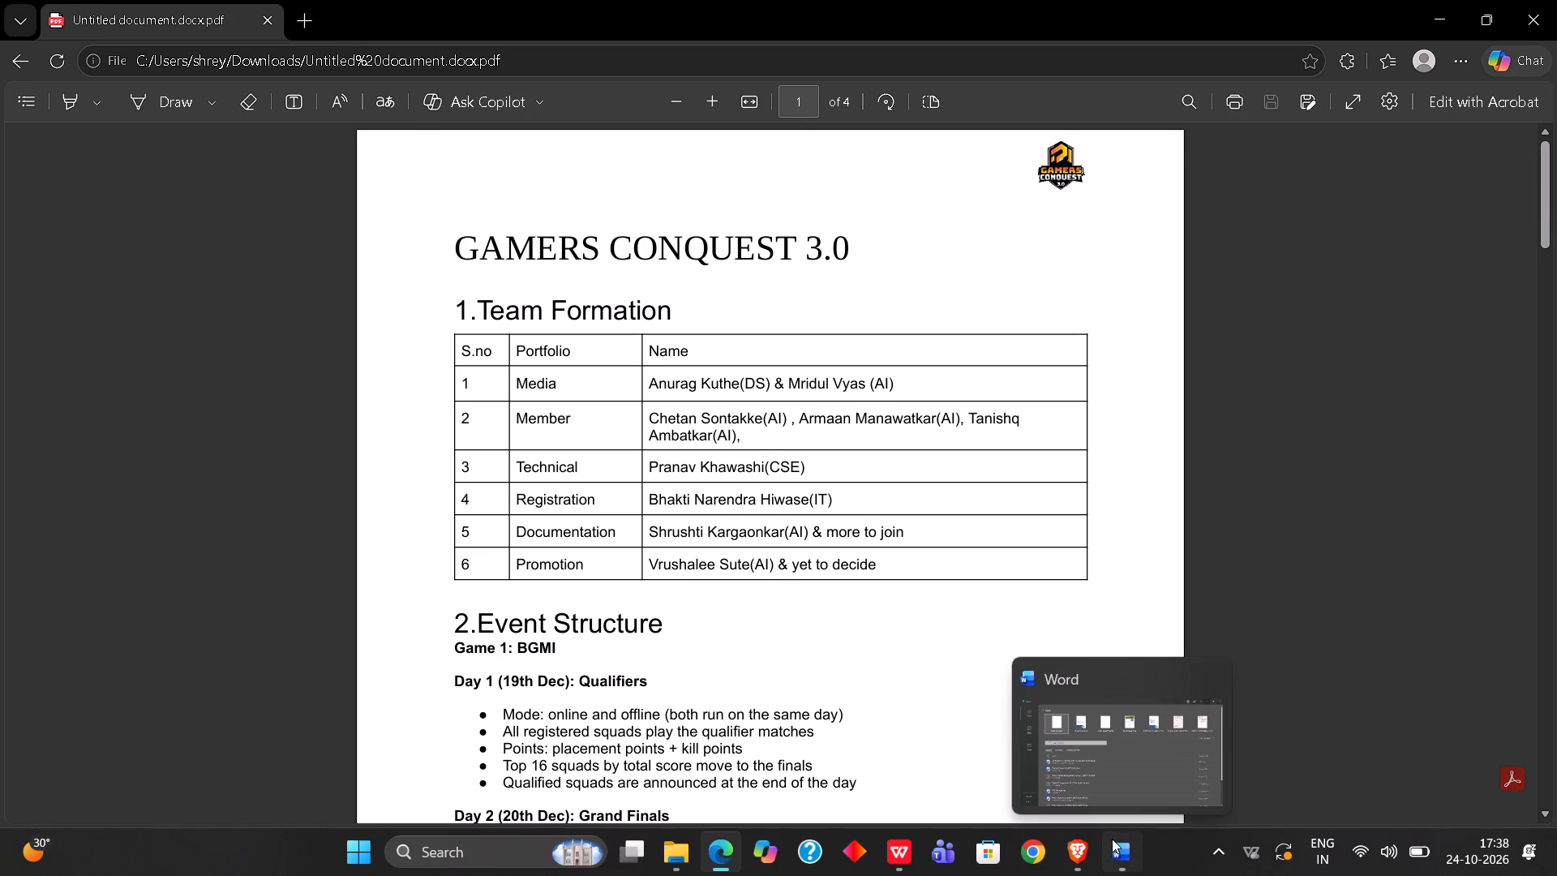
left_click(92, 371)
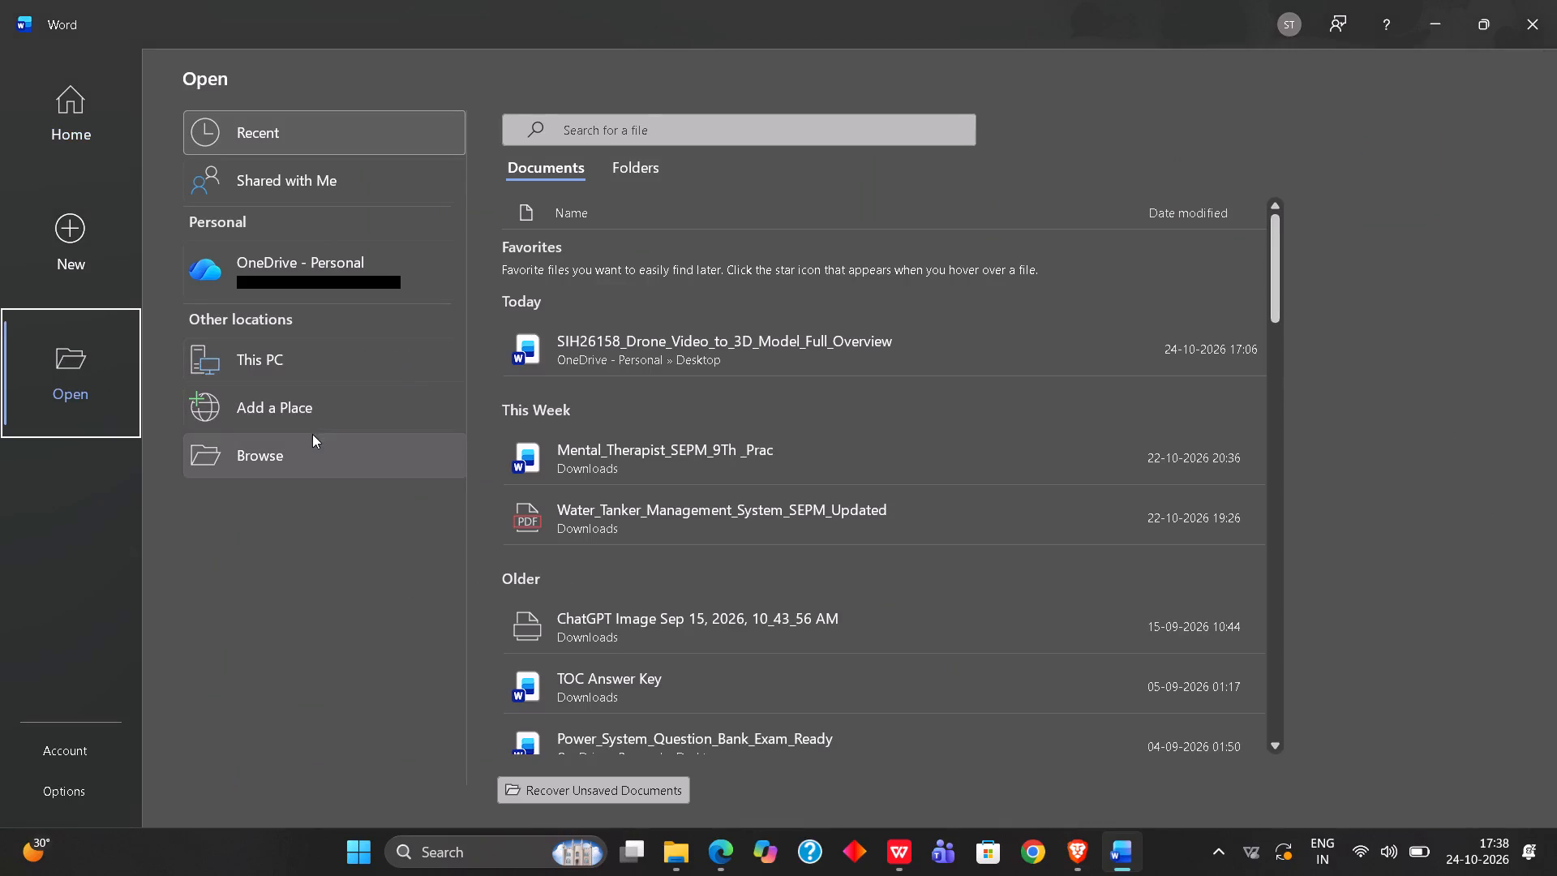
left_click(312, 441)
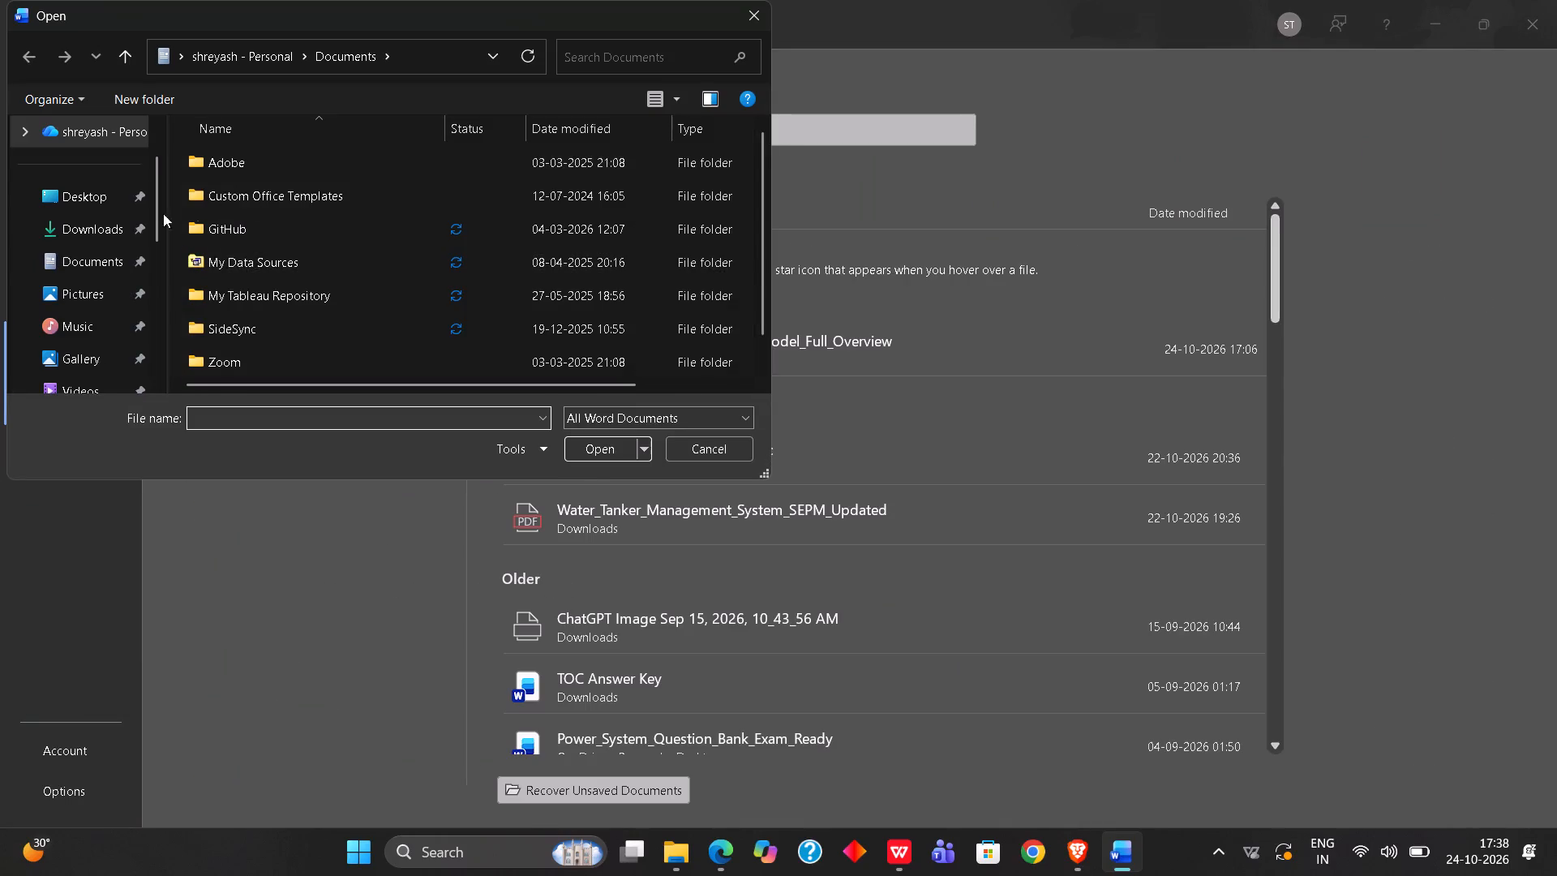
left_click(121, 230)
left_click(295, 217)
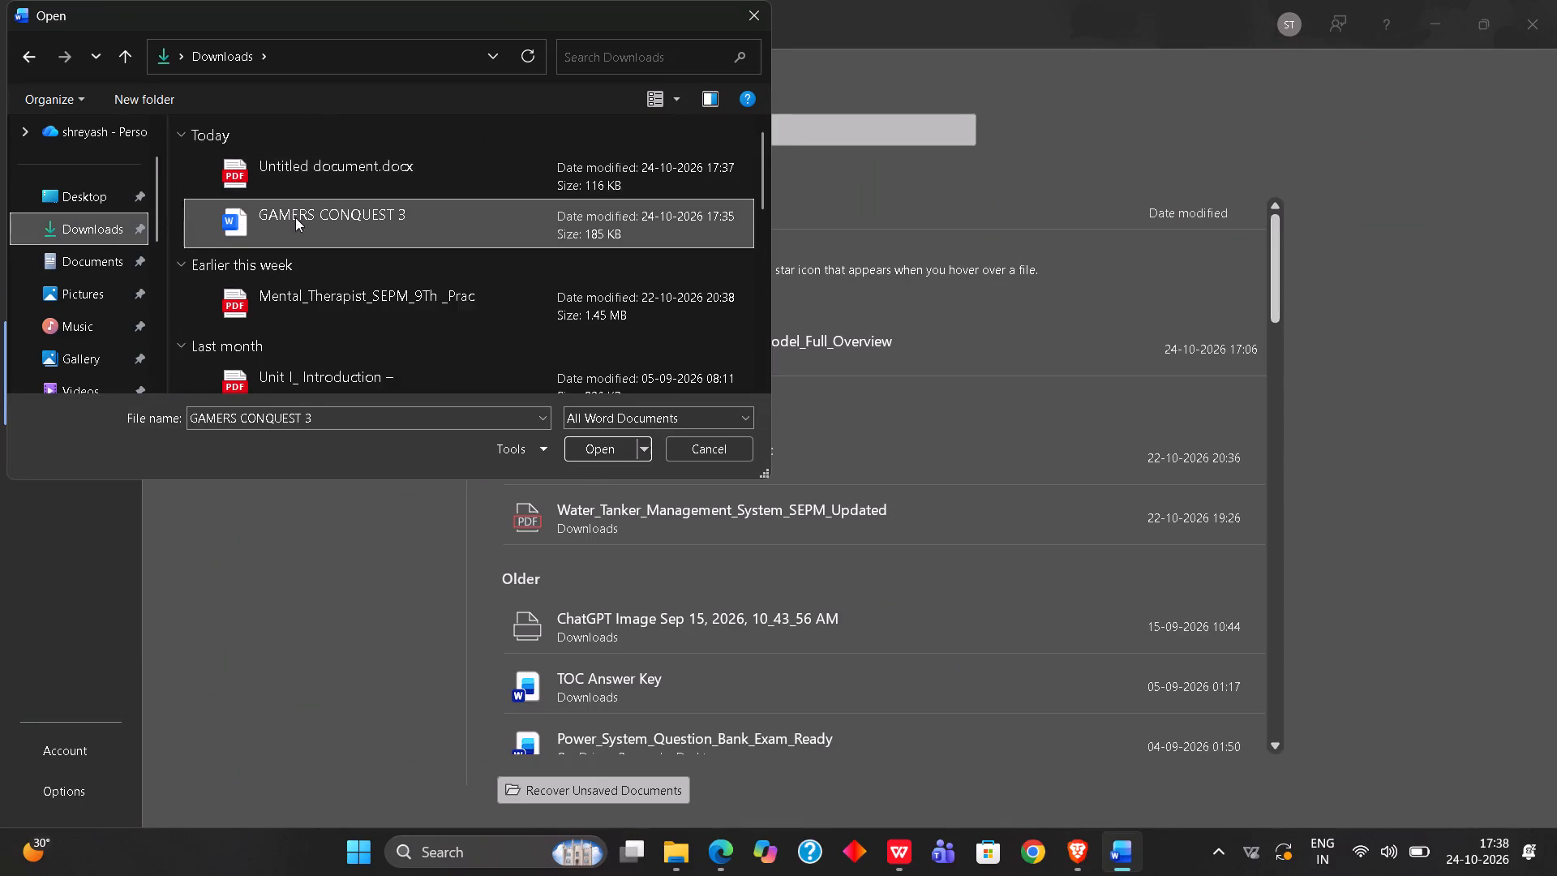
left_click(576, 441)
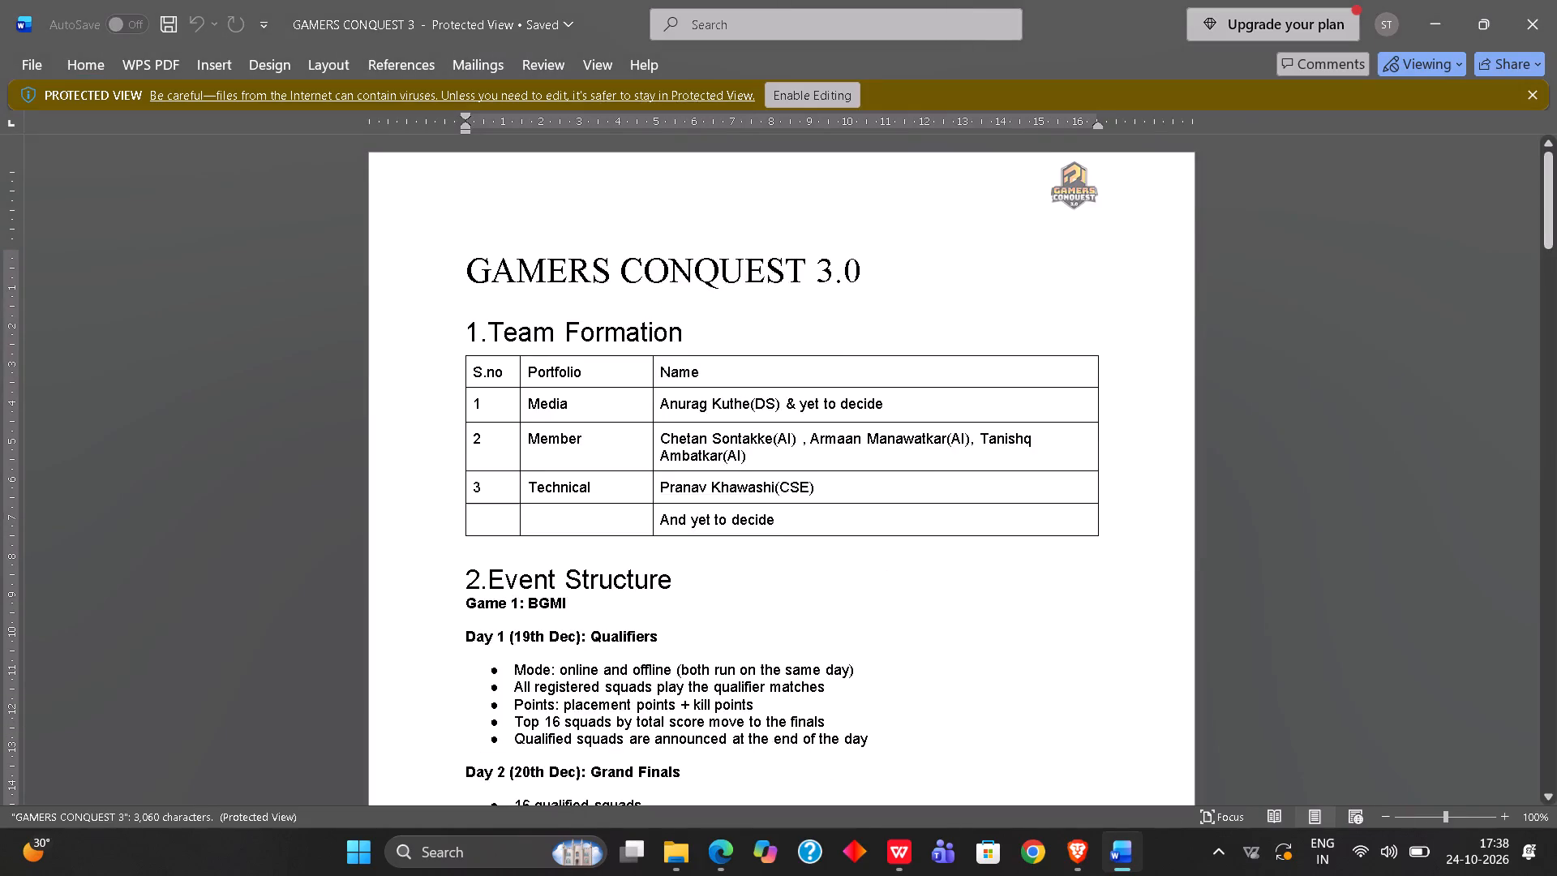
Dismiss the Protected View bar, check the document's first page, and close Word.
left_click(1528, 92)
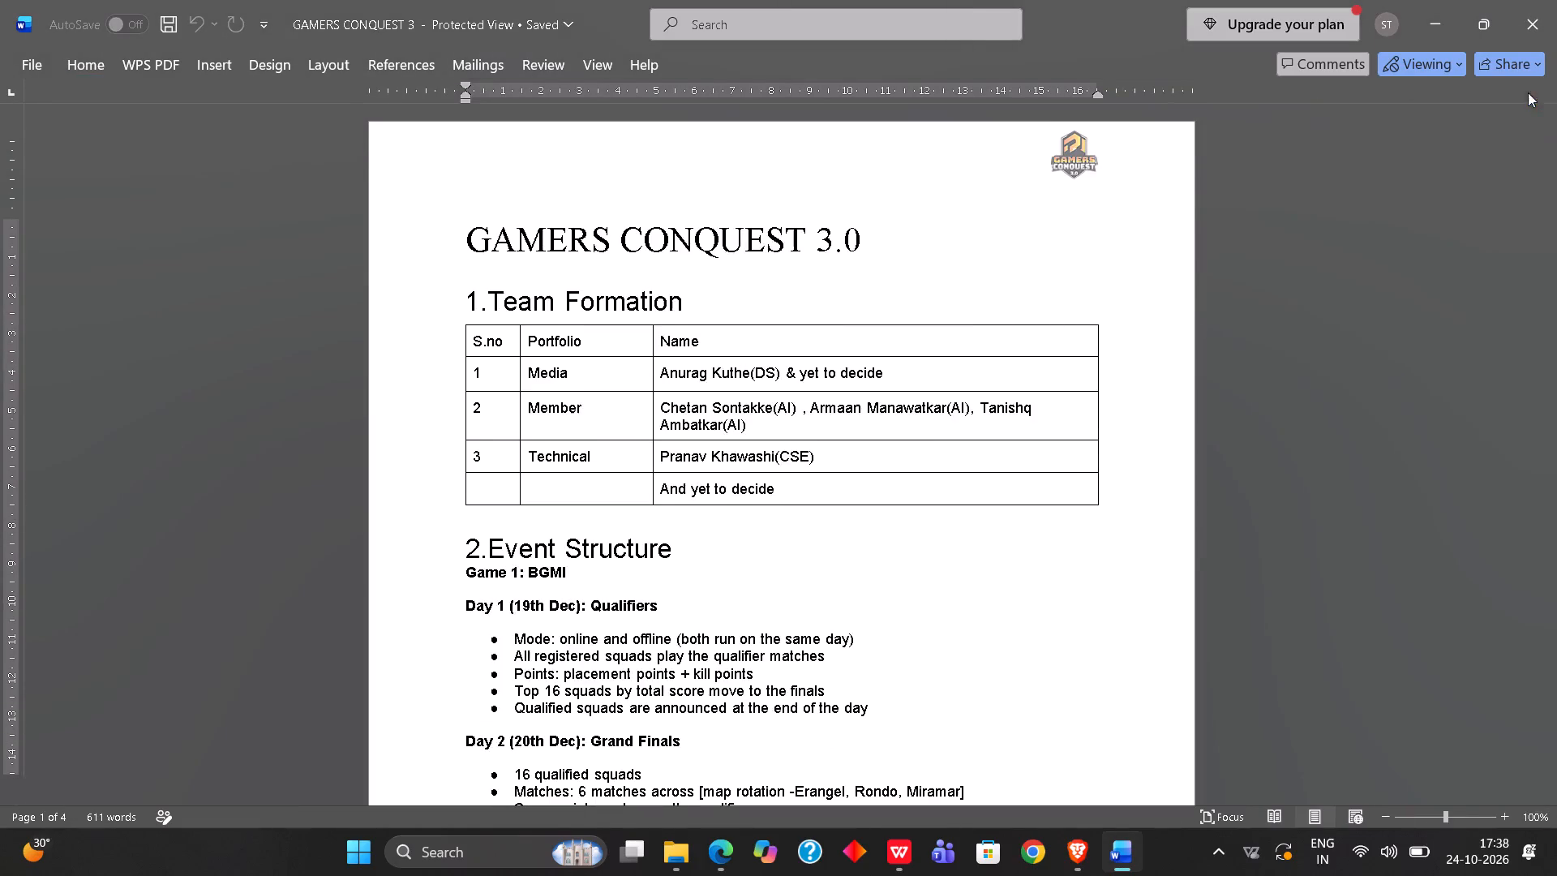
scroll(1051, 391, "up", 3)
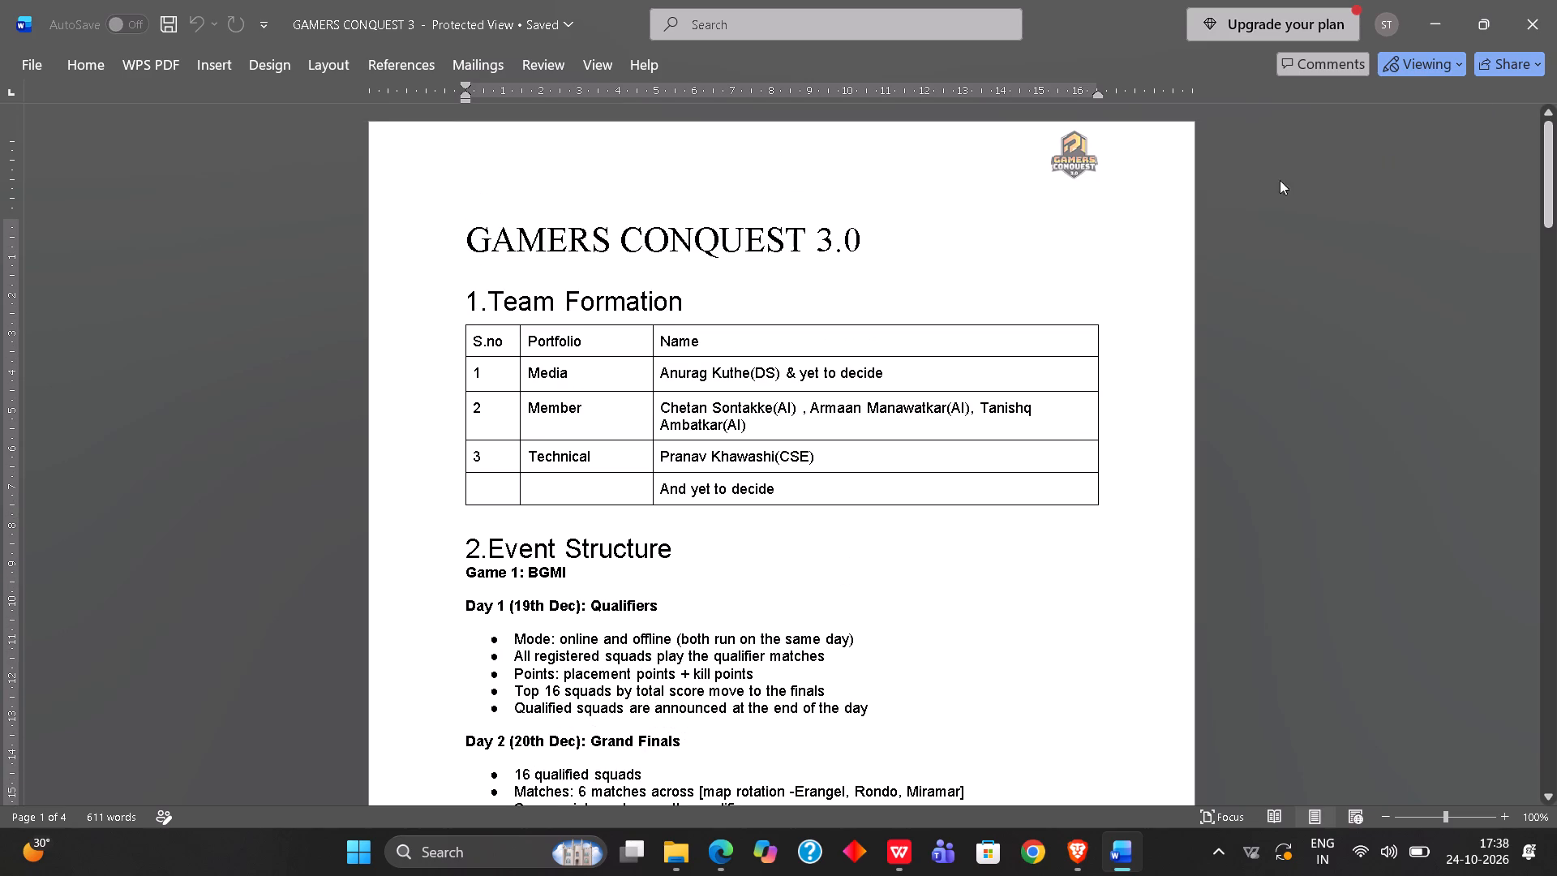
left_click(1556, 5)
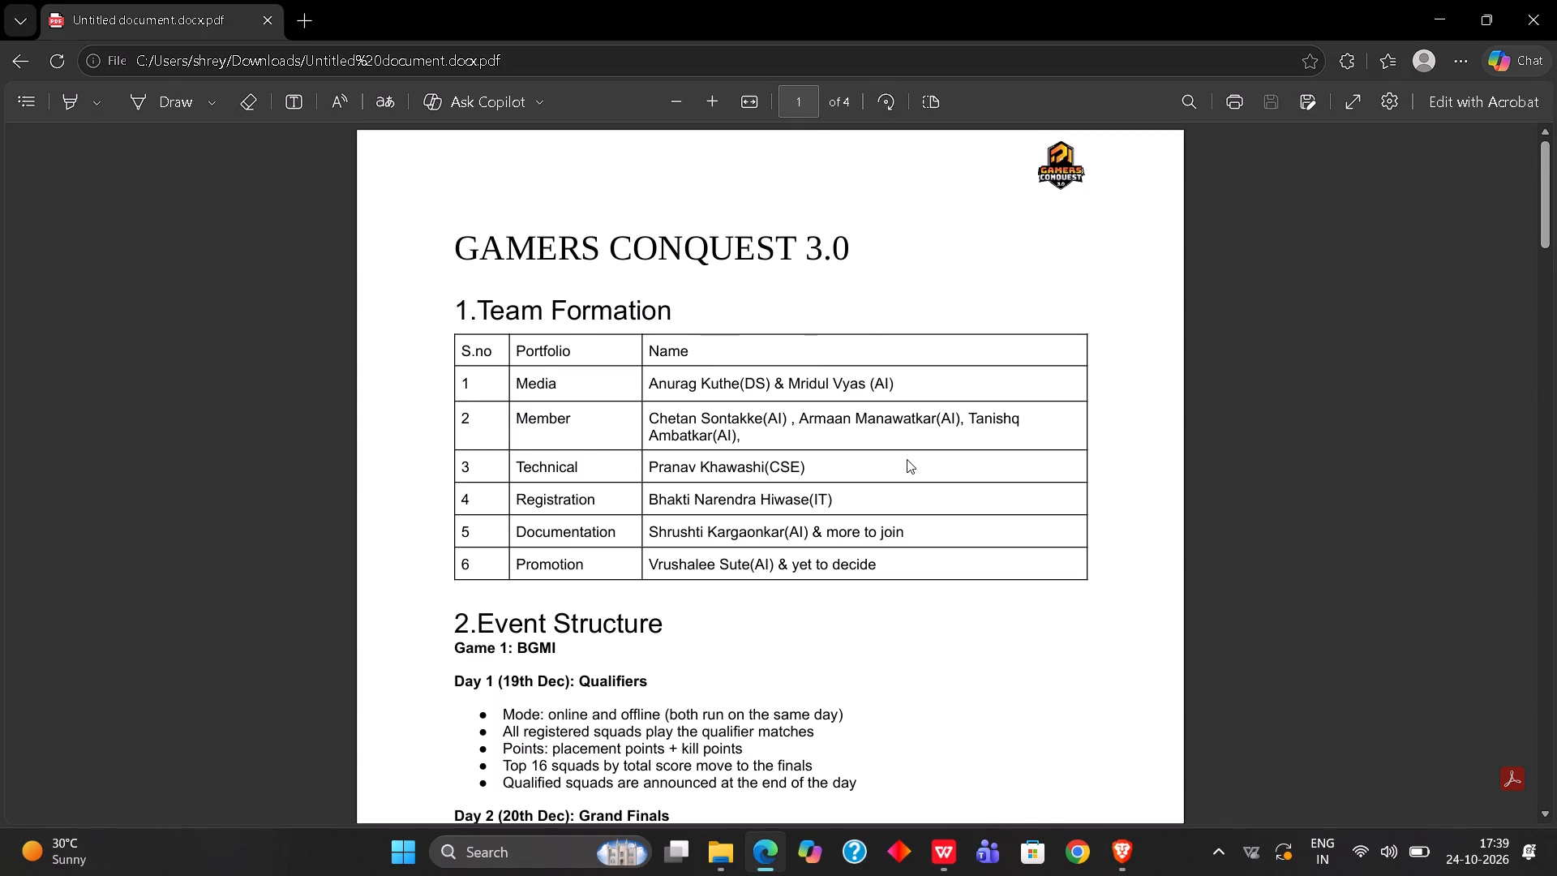
Minimize the PDF viewer and the Downloads window.
scroll(907, 460, "up", 2)
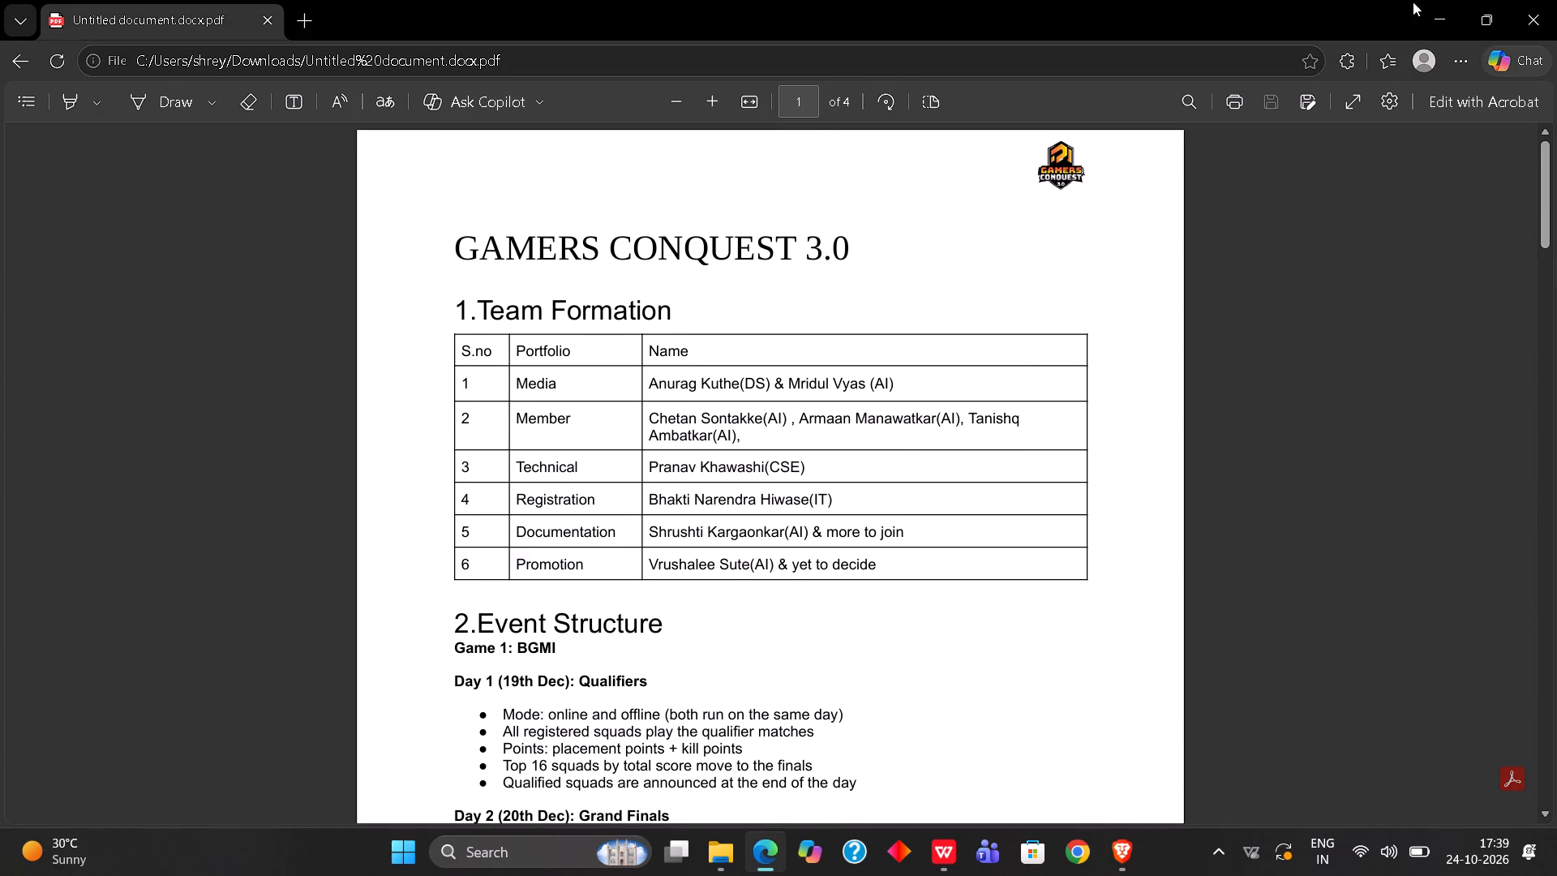
left_click(1429, 11)
left_click(1427, 11)
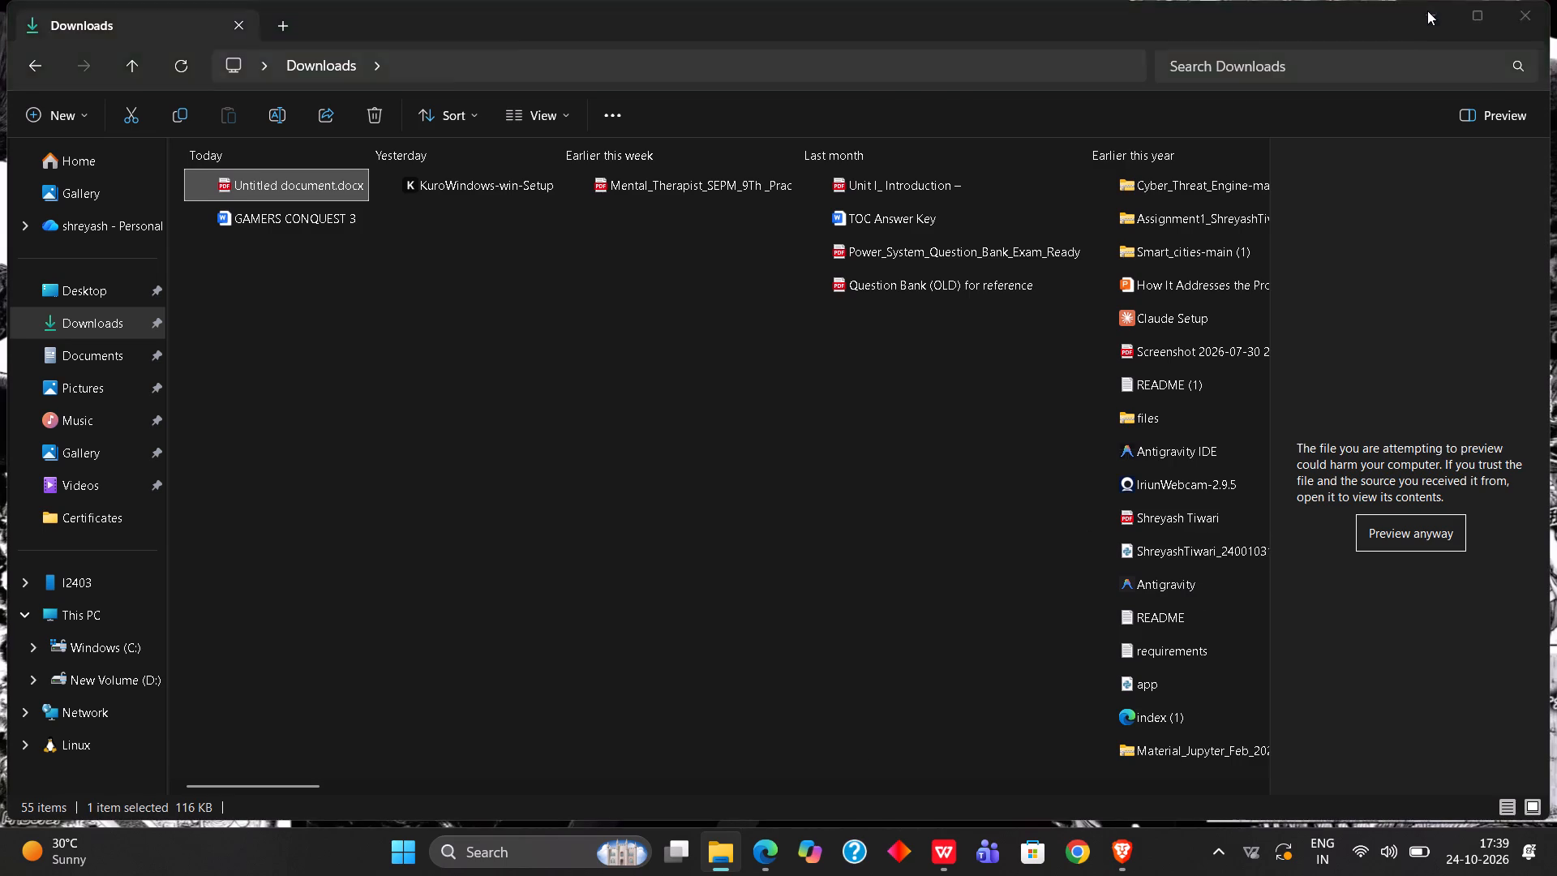
Switch to Brave, search for "pdf to word" in a new tab, and open iLovePDF's PDF to WORD converter.
left_click(548, 856)
left_click(1125, 836)
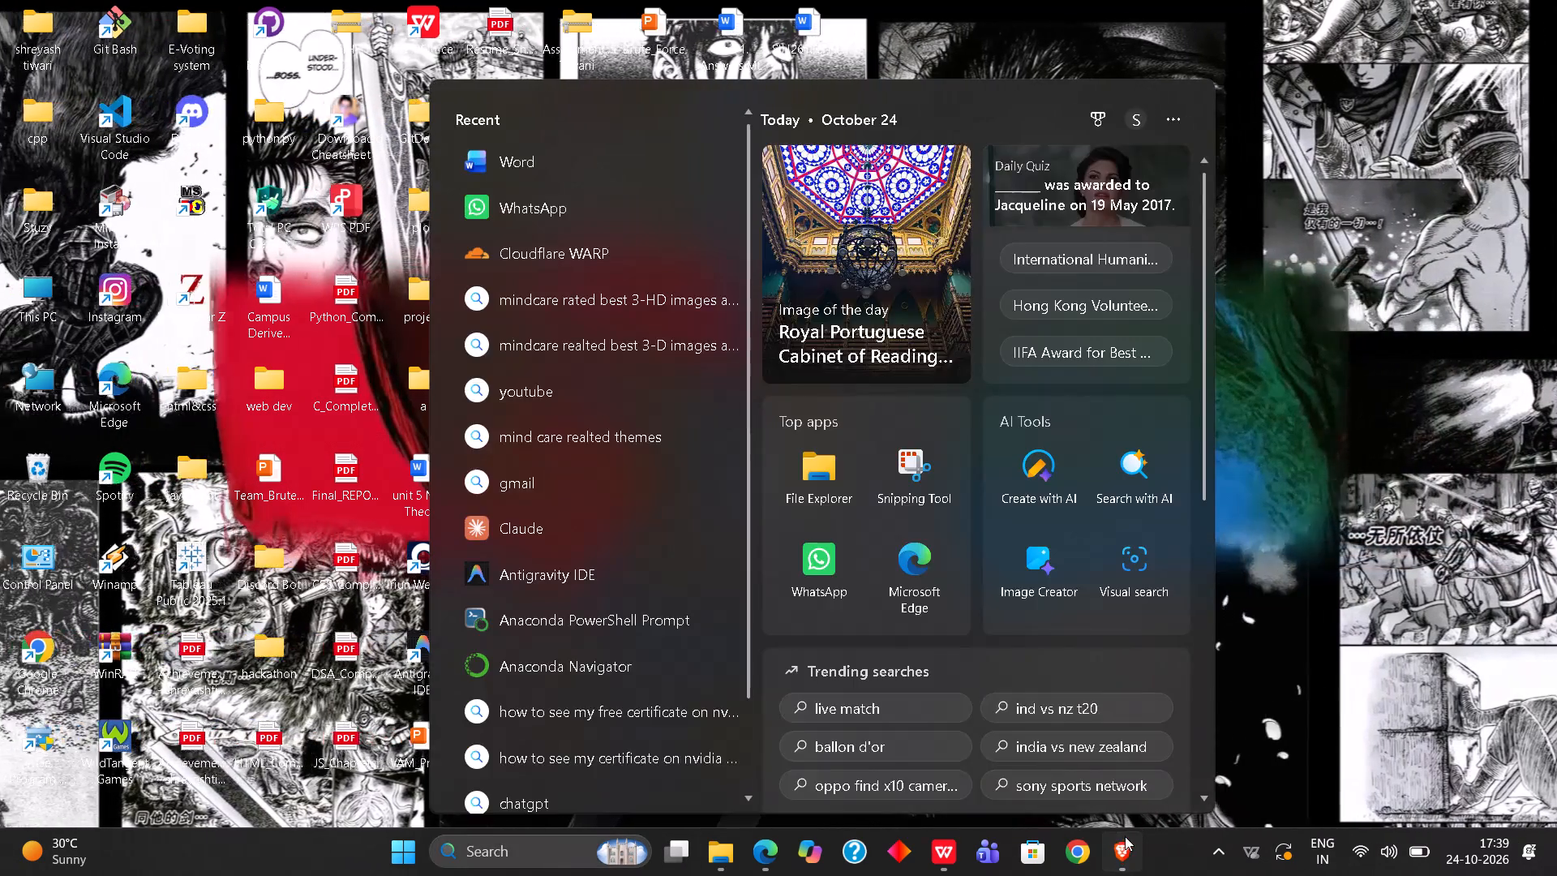
left_click(1008, 18)
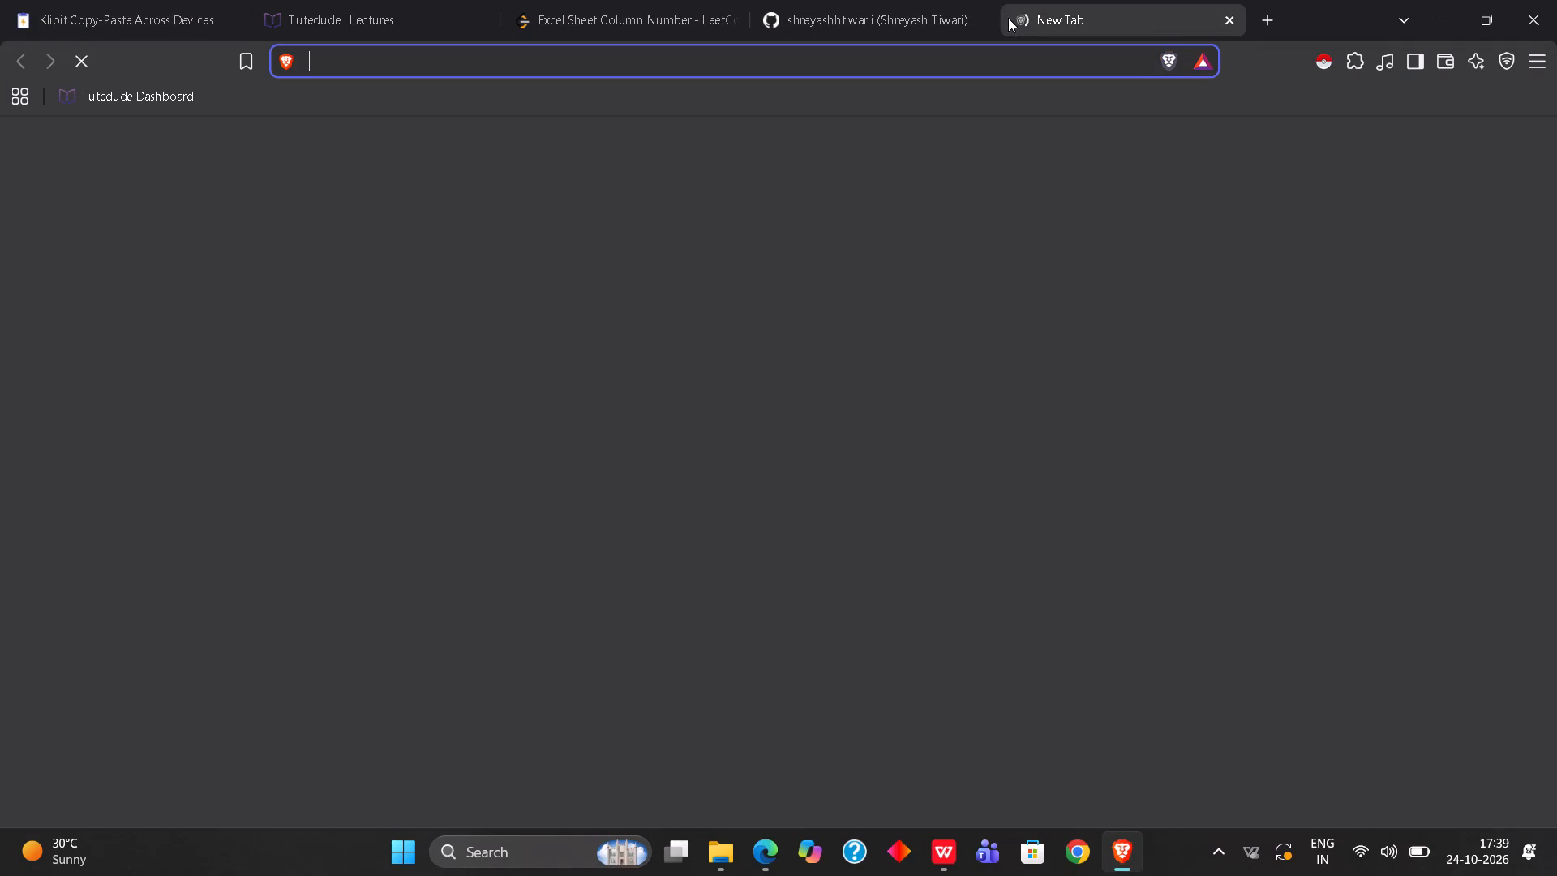
type("pdf to word")
key("Return")
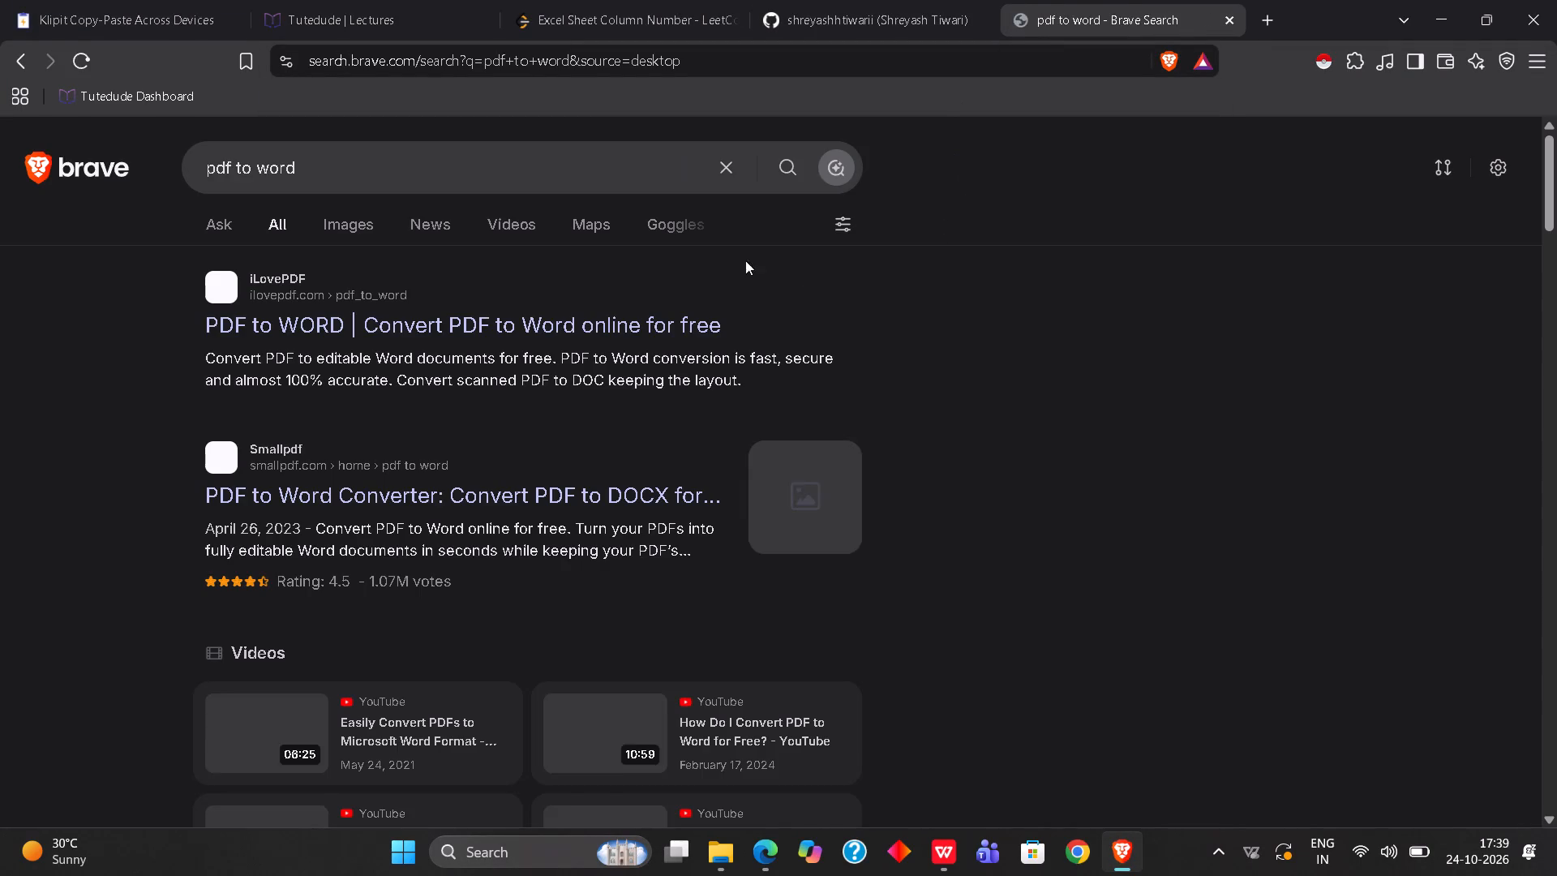
left_click(633, 323)
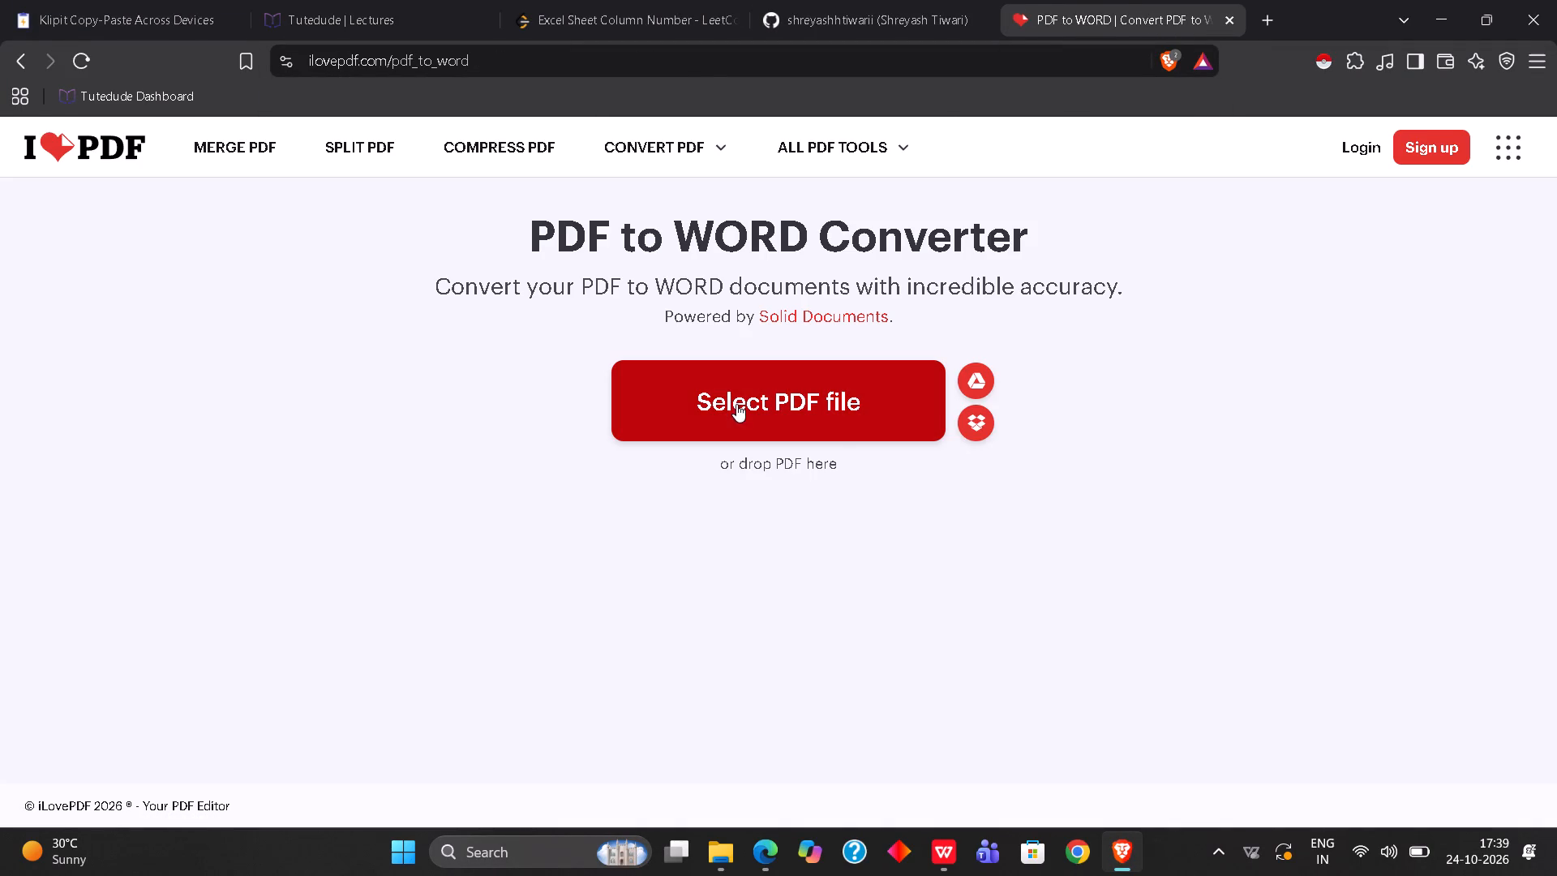
Upload the PDF "Untitled document.docx" from the Downloads folder to the converter.
left_click(737, 404)
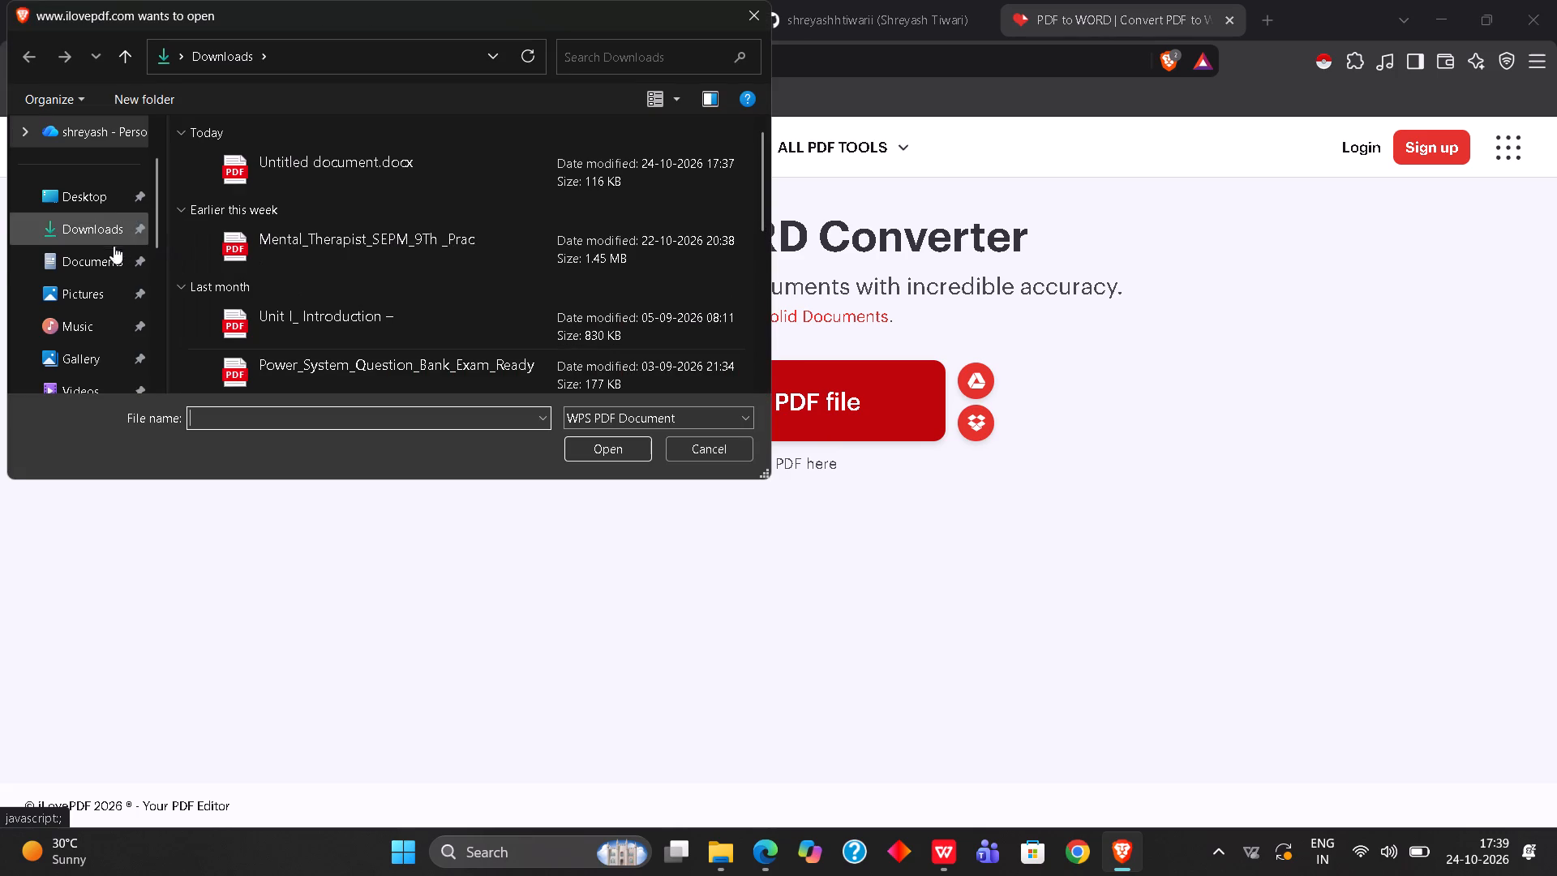
left_click(96, 260)
left_click(90, 235)
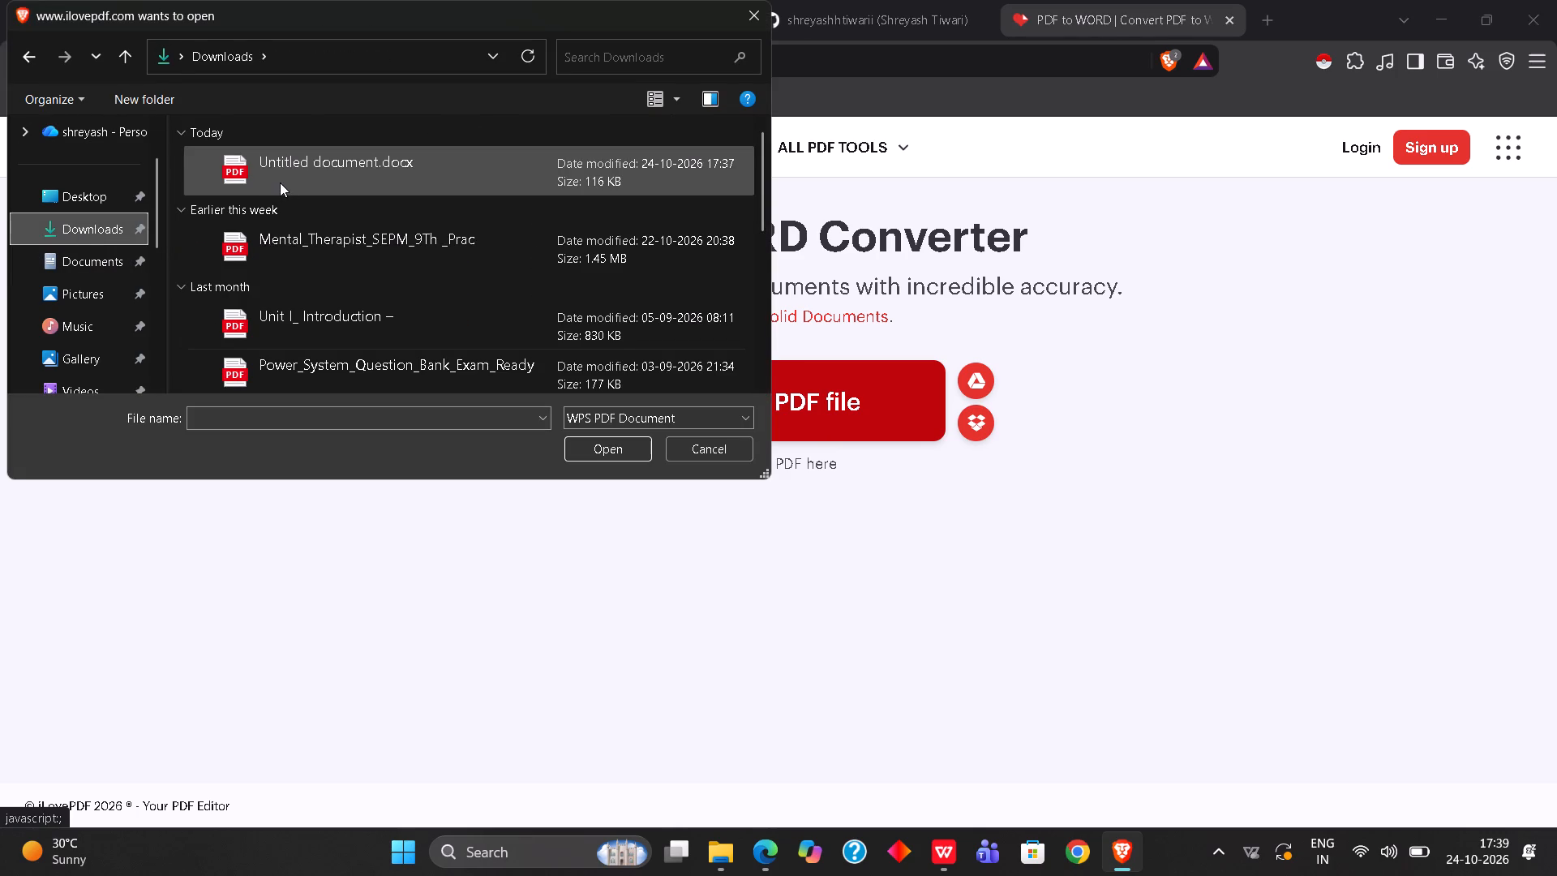
left_click(410, 155)
scroll(551, 273, "up", 1)
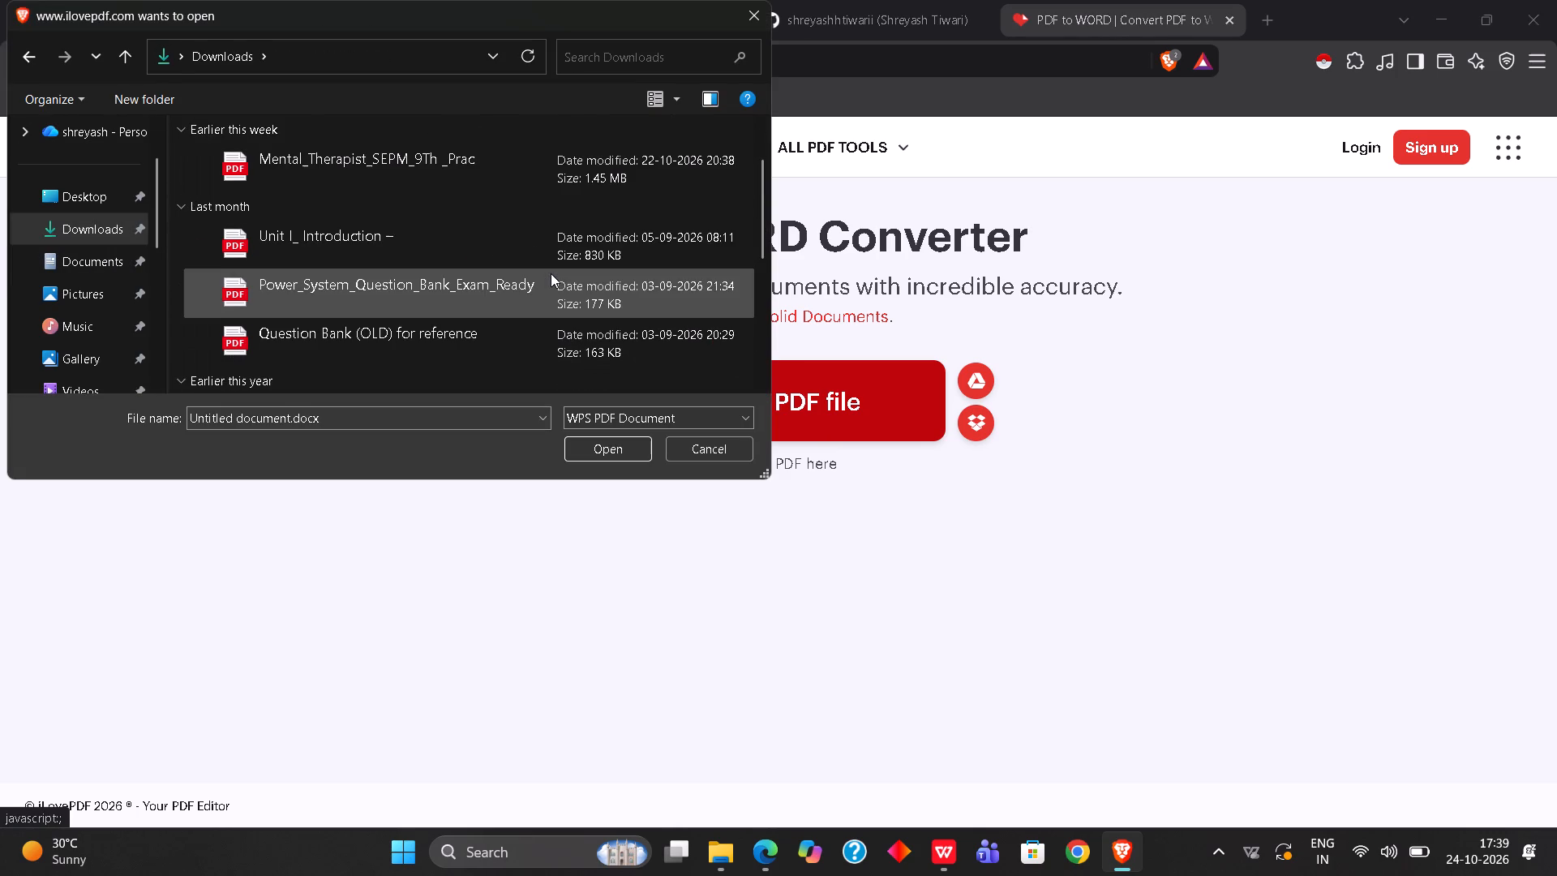
scroll(551, 273, "up", 1)
left_click(622, 455)
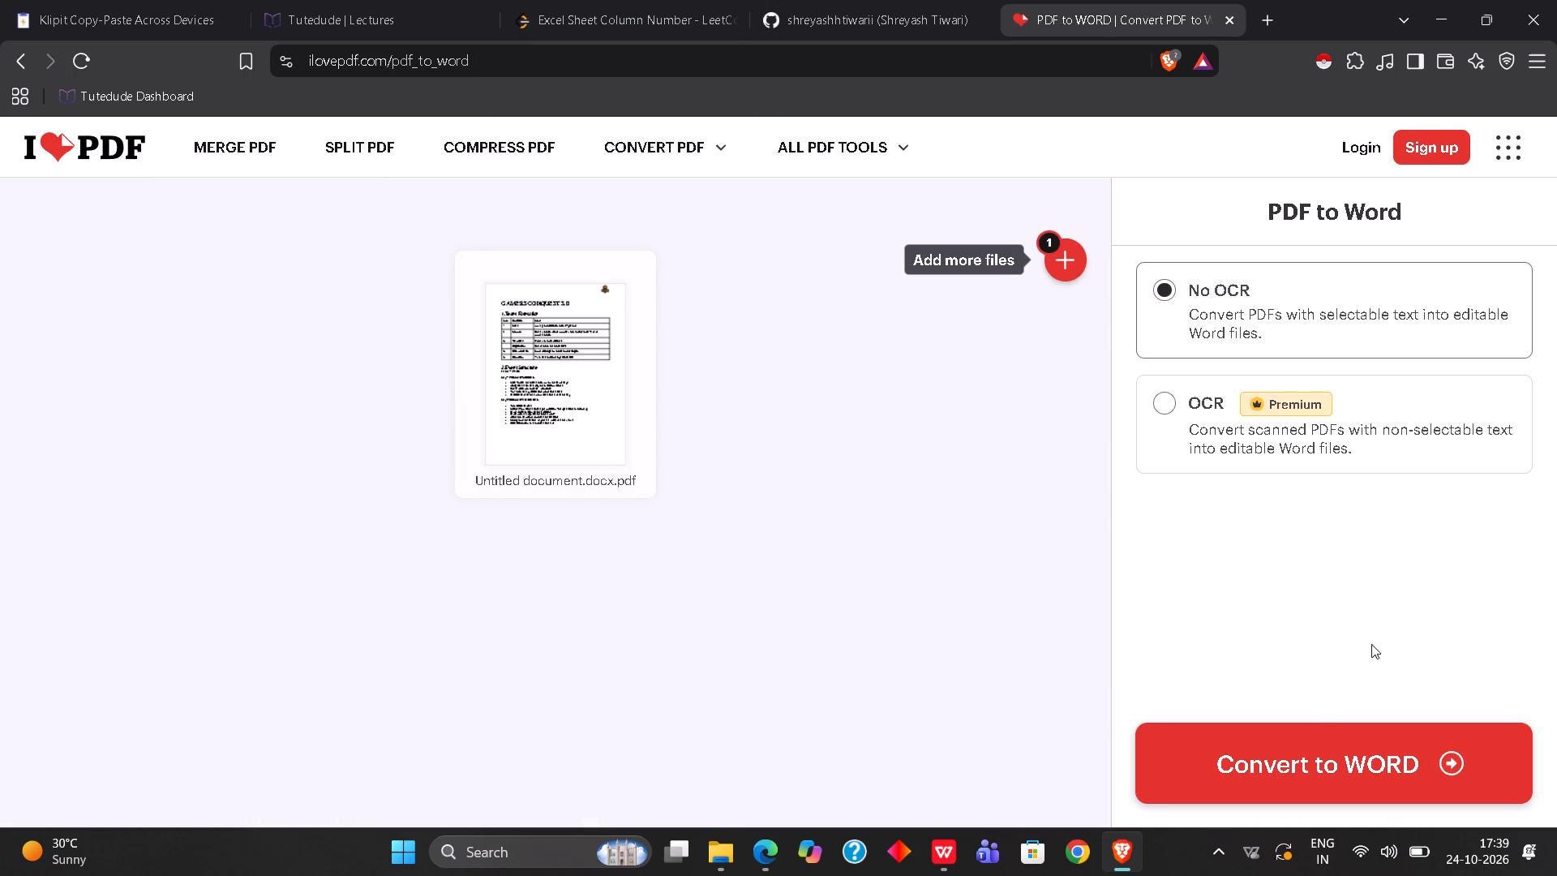
Convert the PDF to Word and save the result as "Untitled document.docx" in the Downloads folder.
left_click(1304, 754)
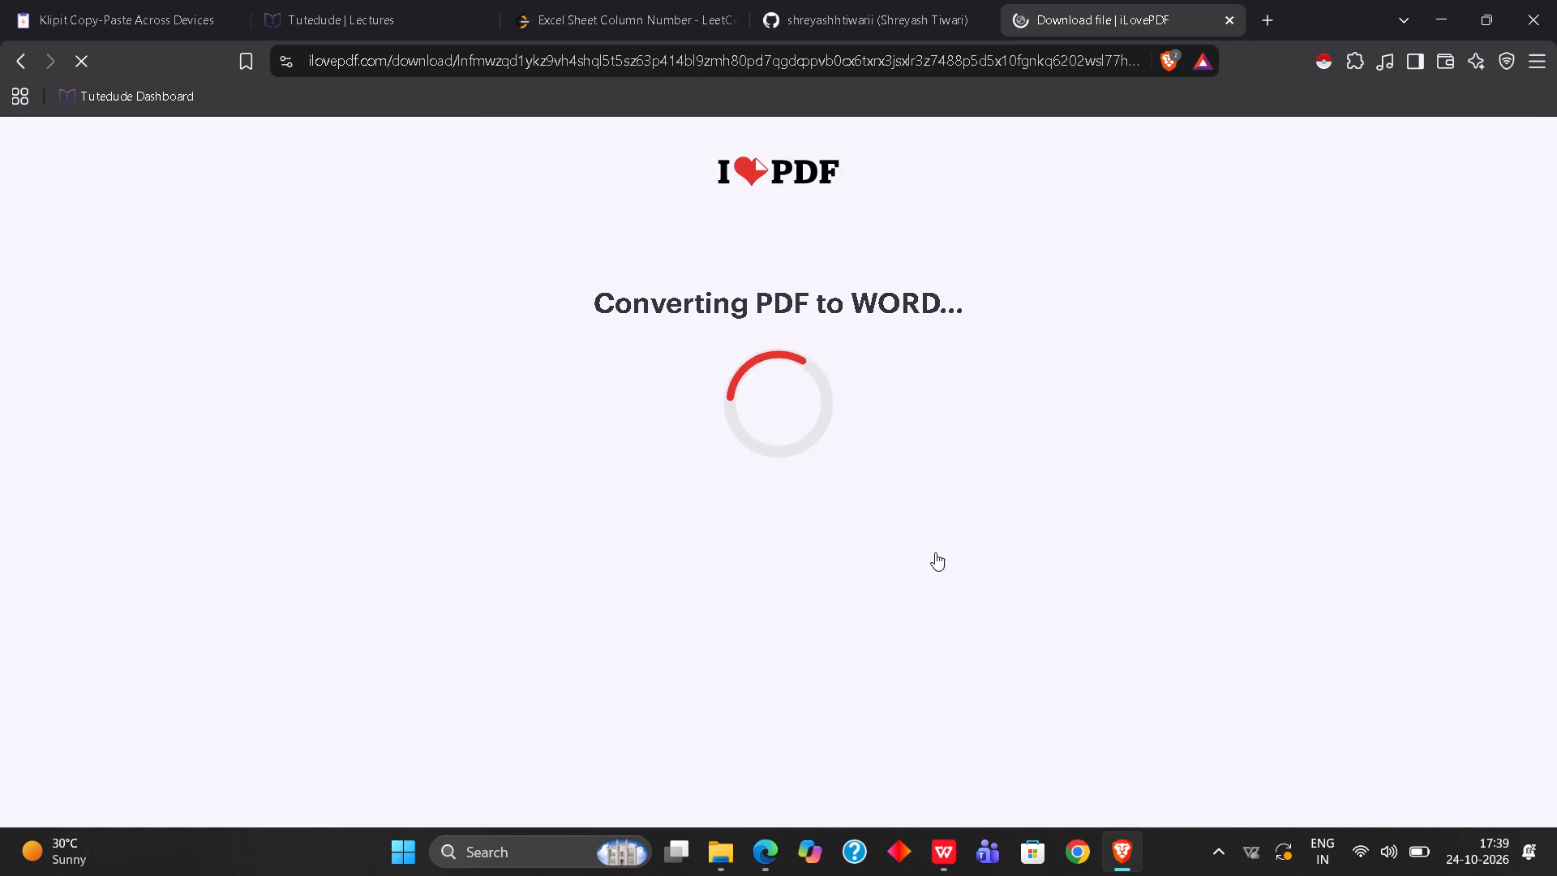
left_click(899, 291)
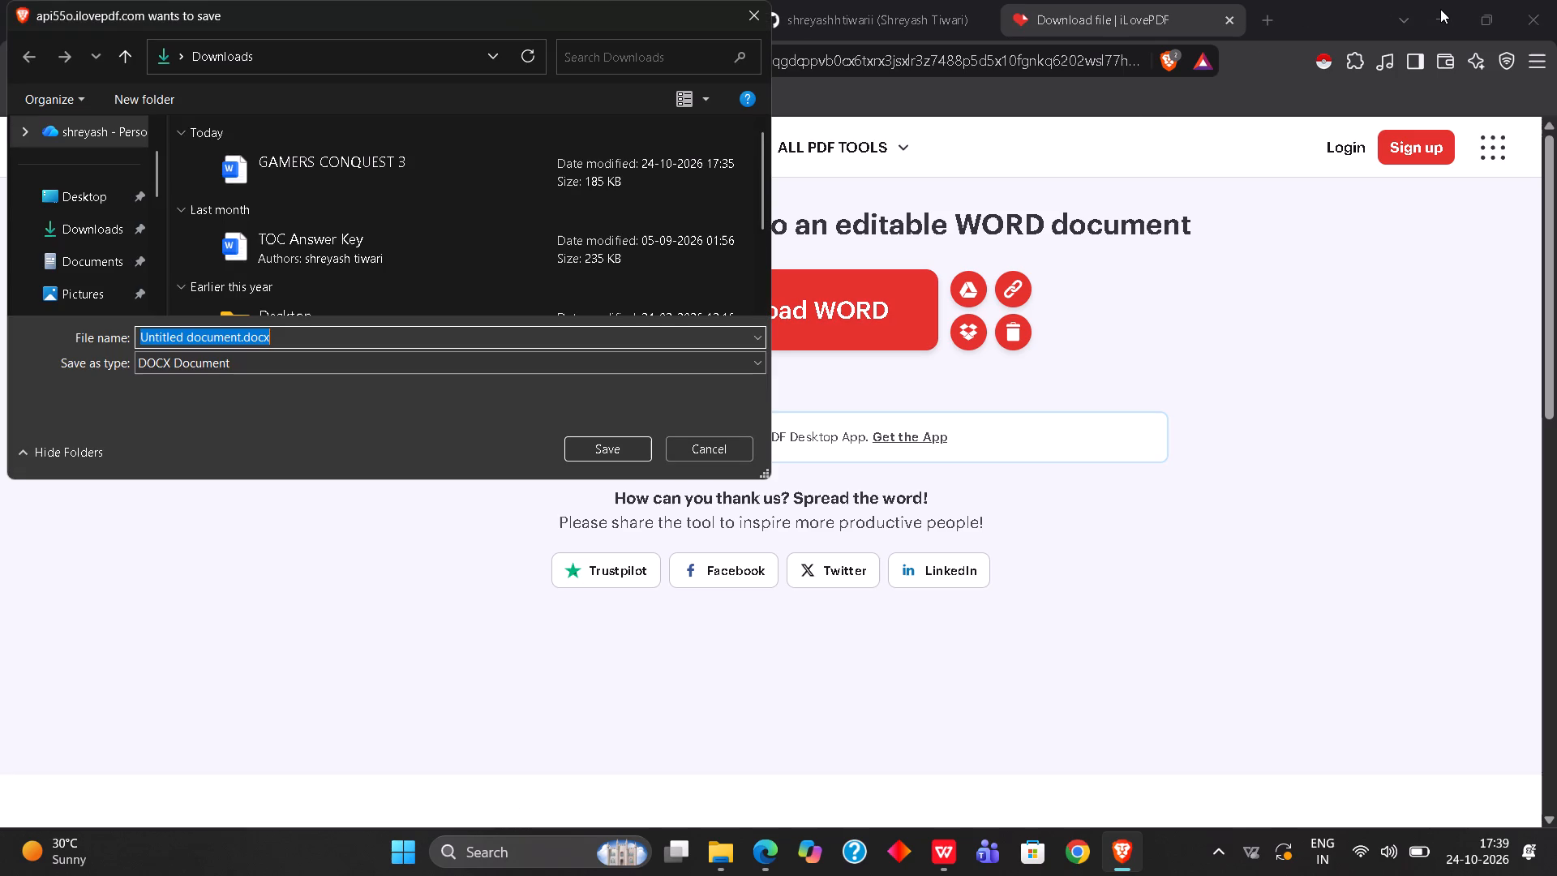
left_click(100, 233)
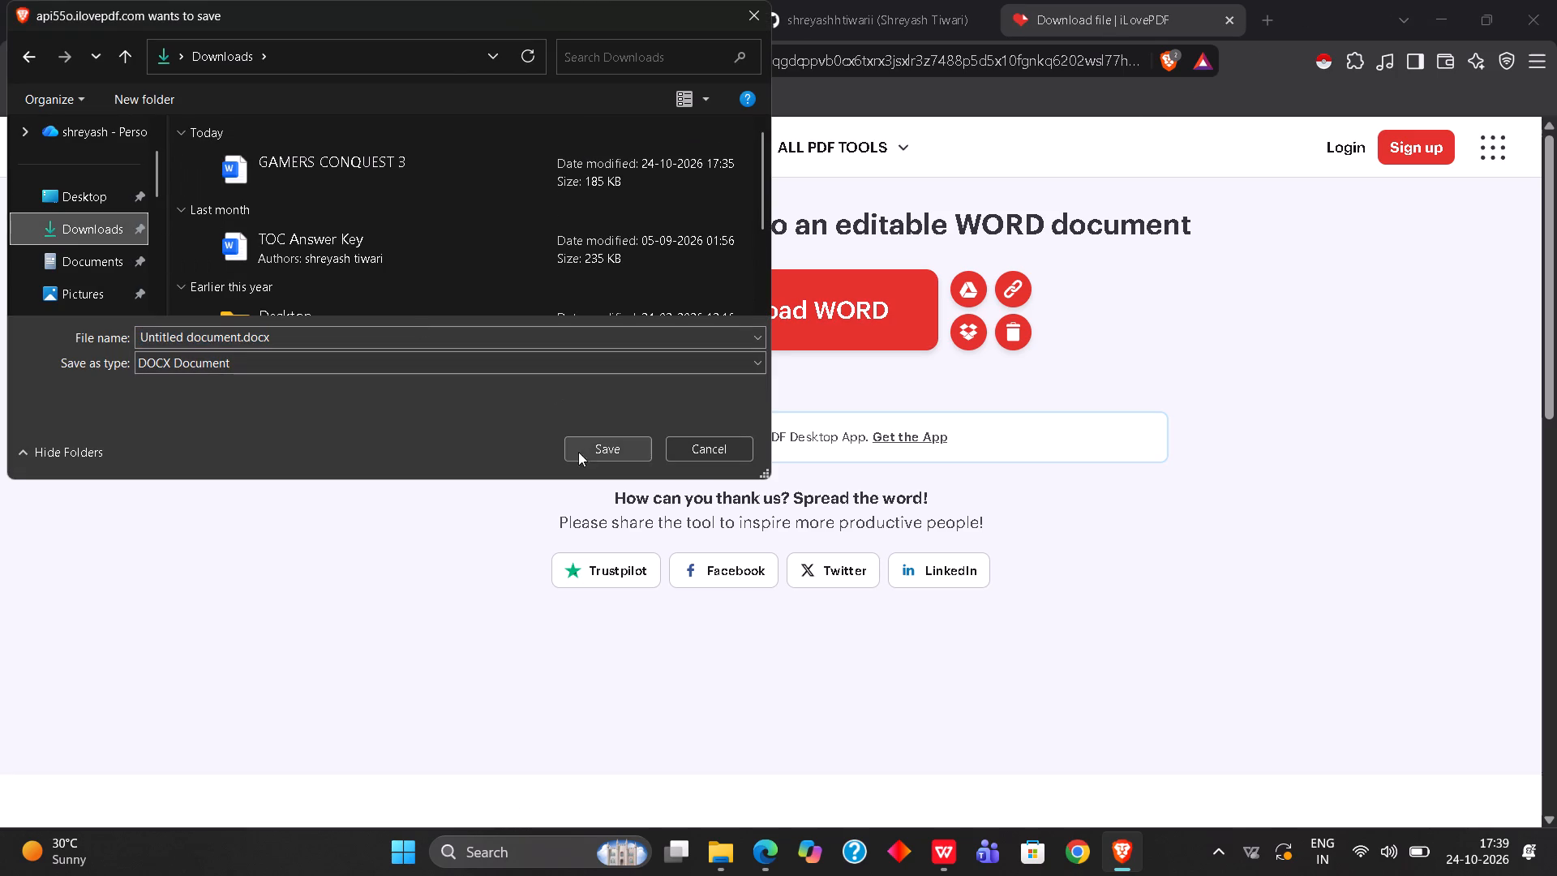
left_click(585, 452)
Minimize the browser and launch Microsoft Word.
left_click(1440, 0)
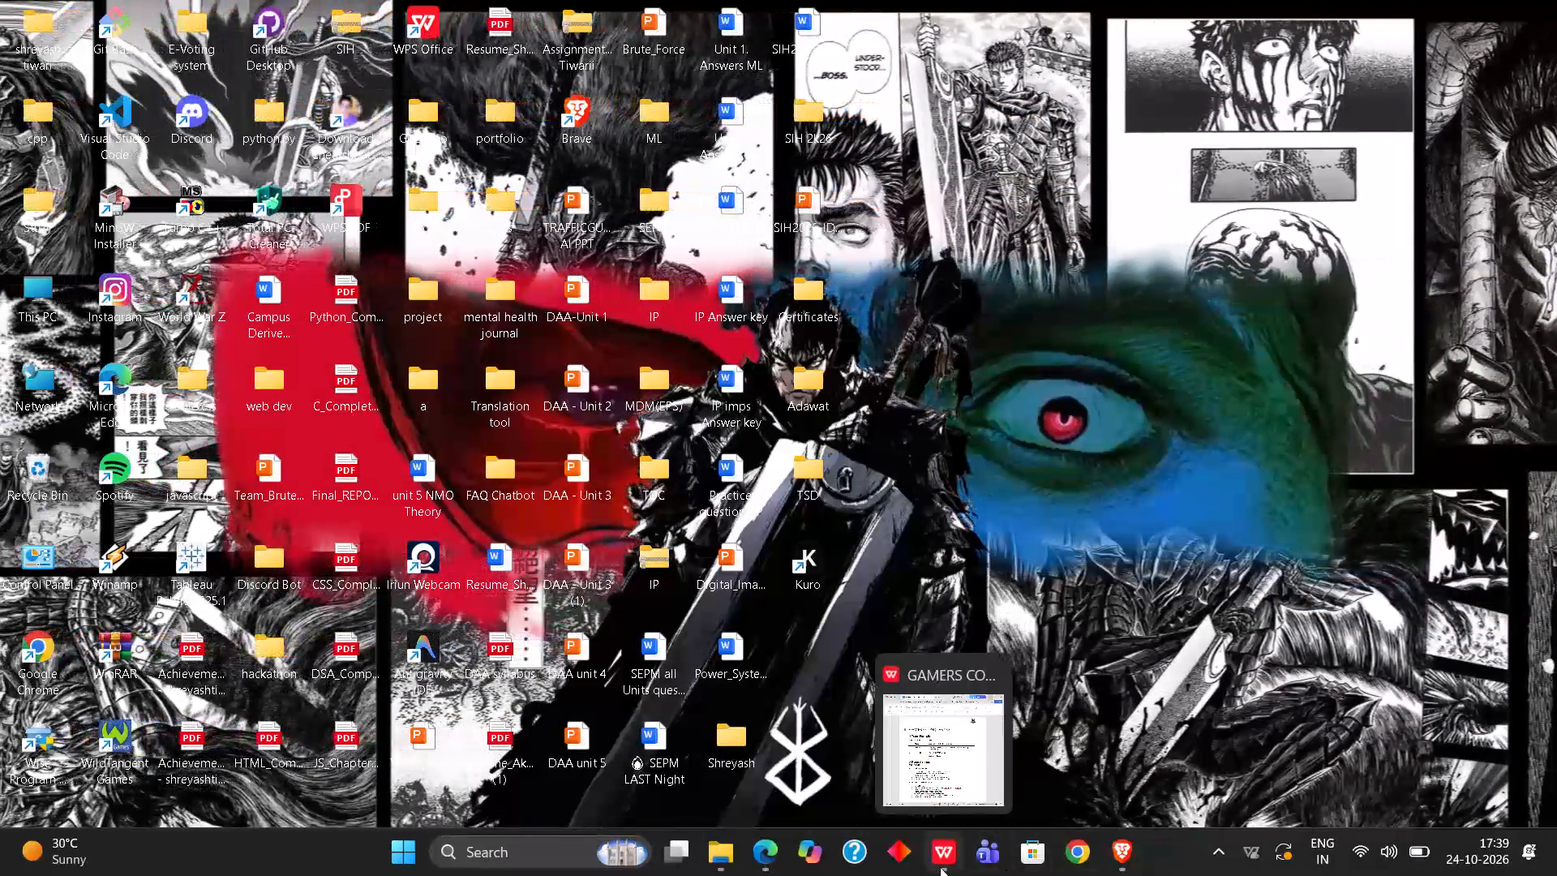
left_click(513, 855)
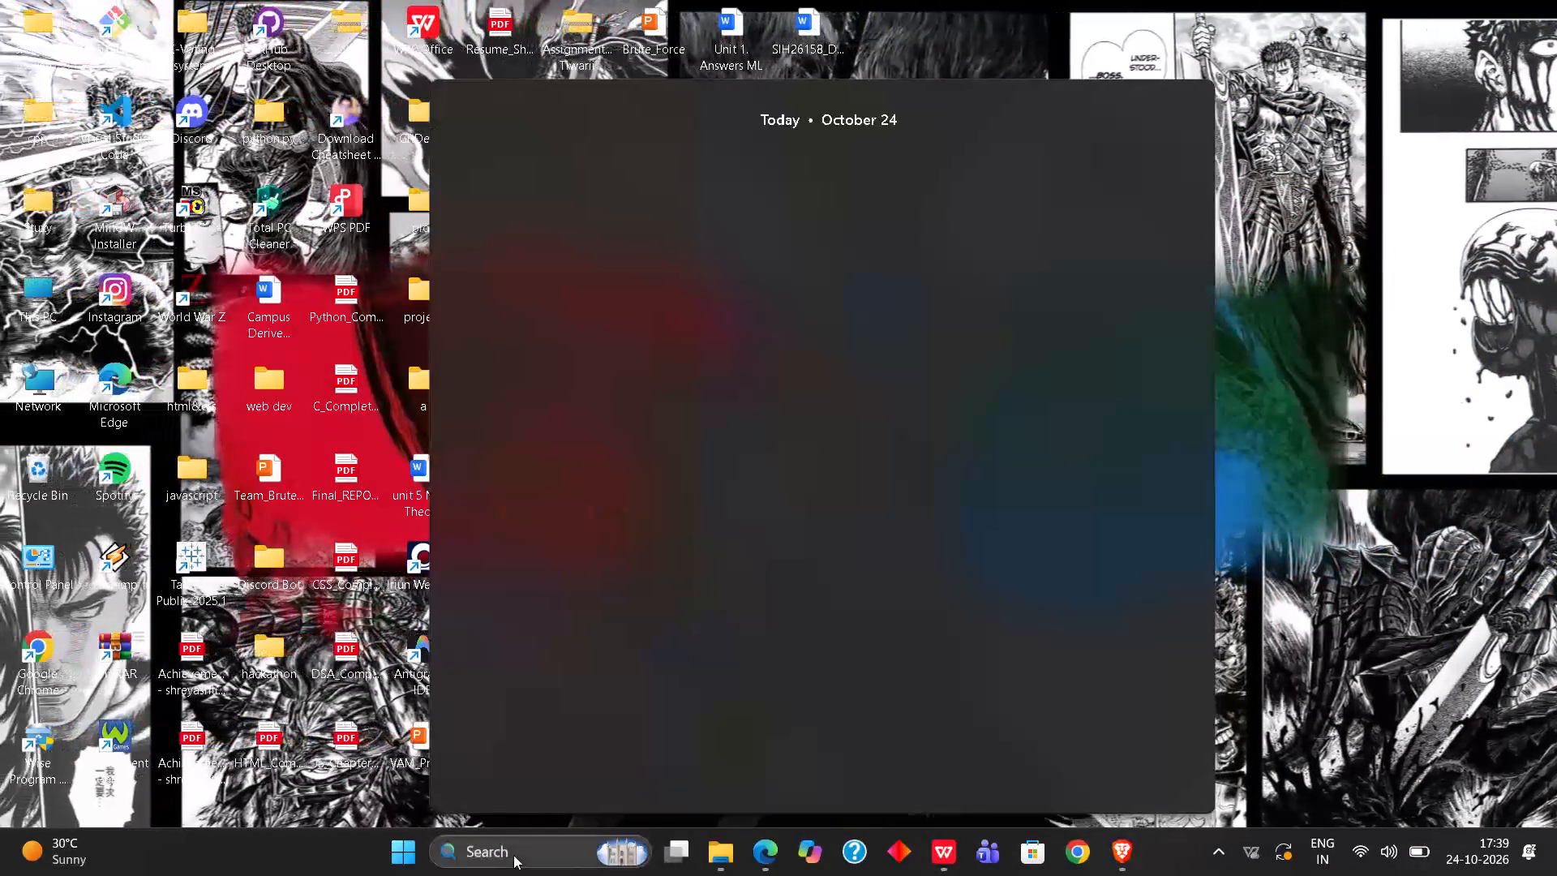
type("wo")
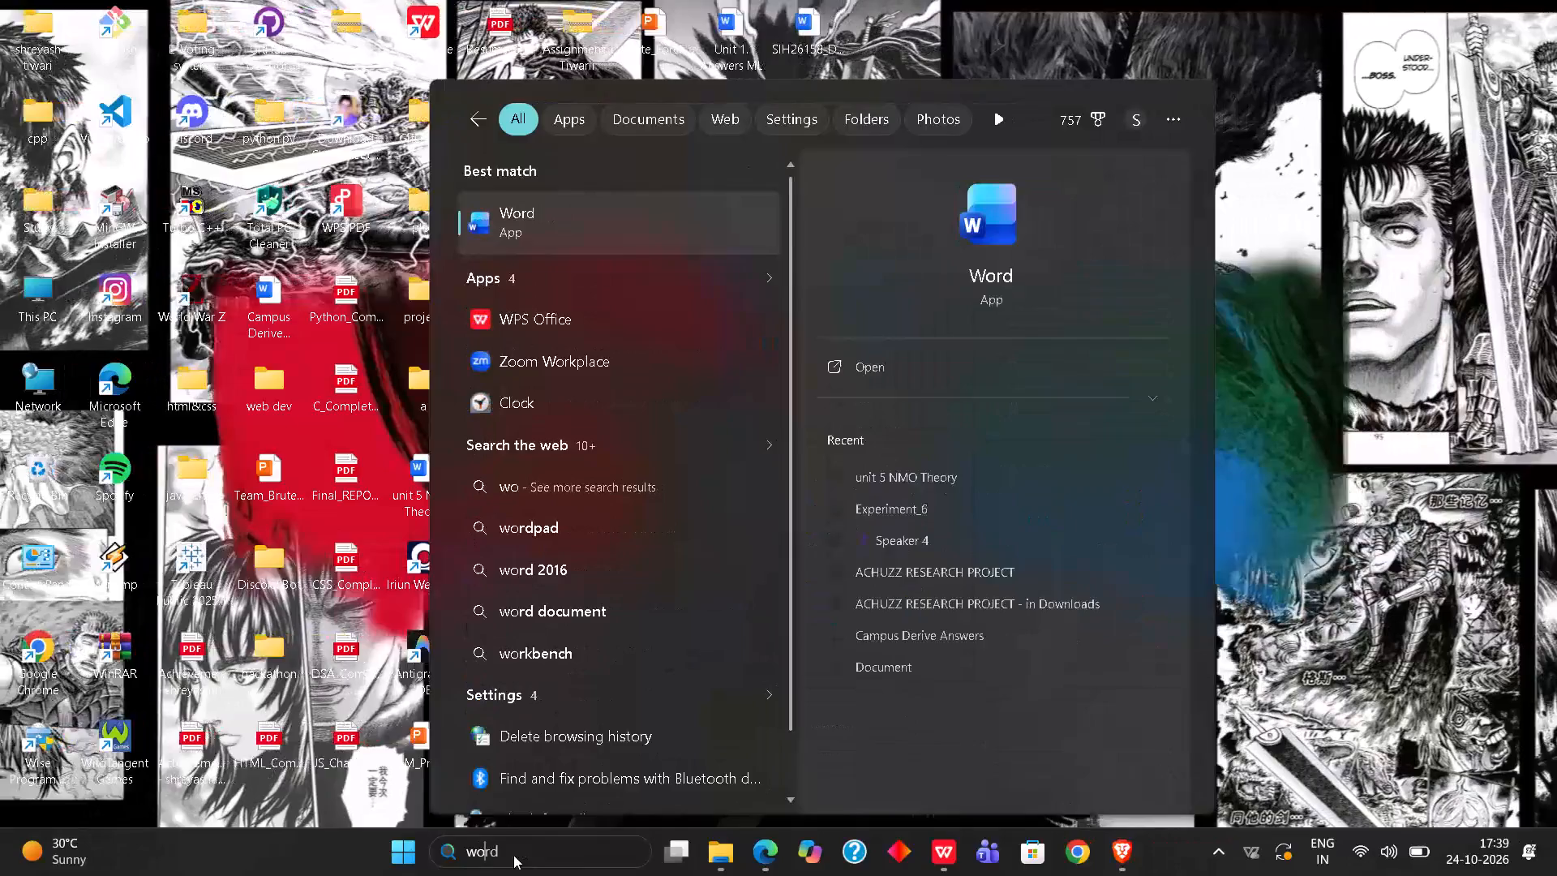
key("Return")
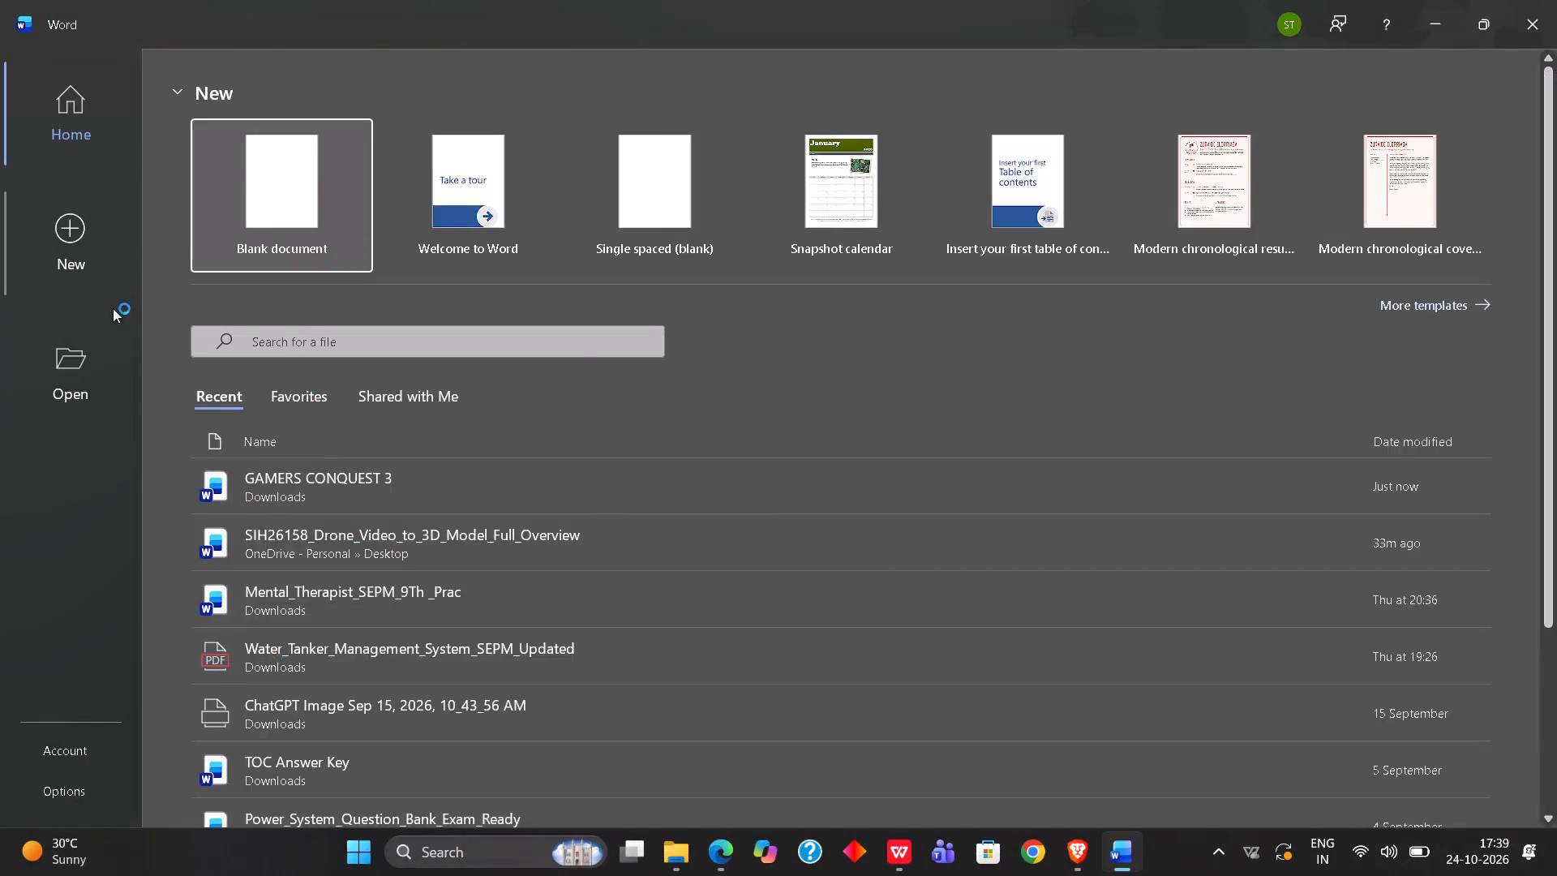
Open the Word file "Untitled document.docx" from the Downloads folder and enable editing.
left_click(65, 360)
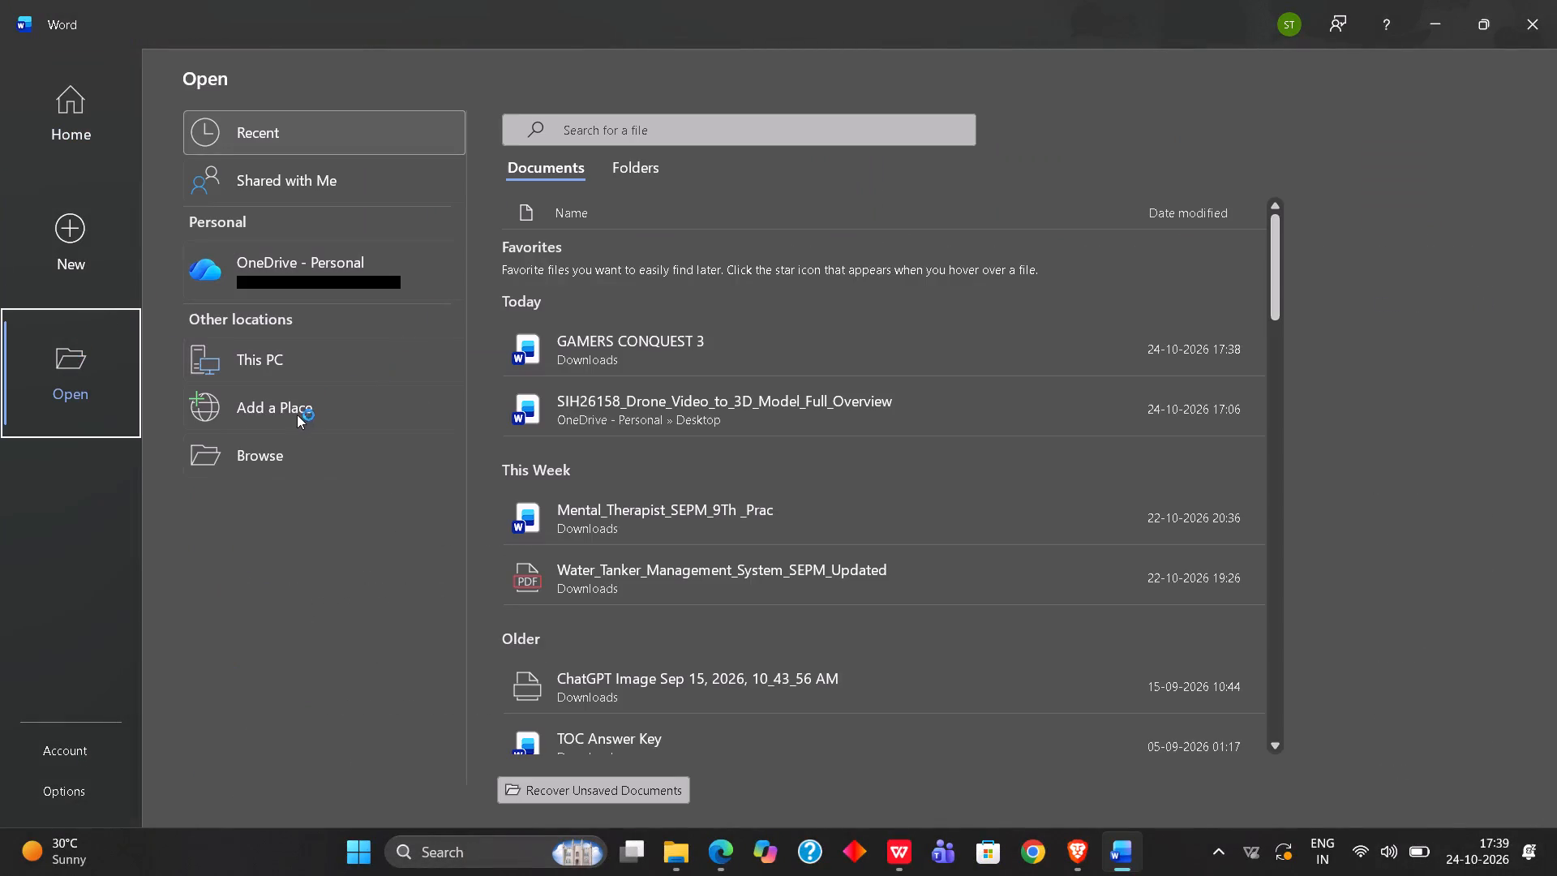
left_click(295, 448)
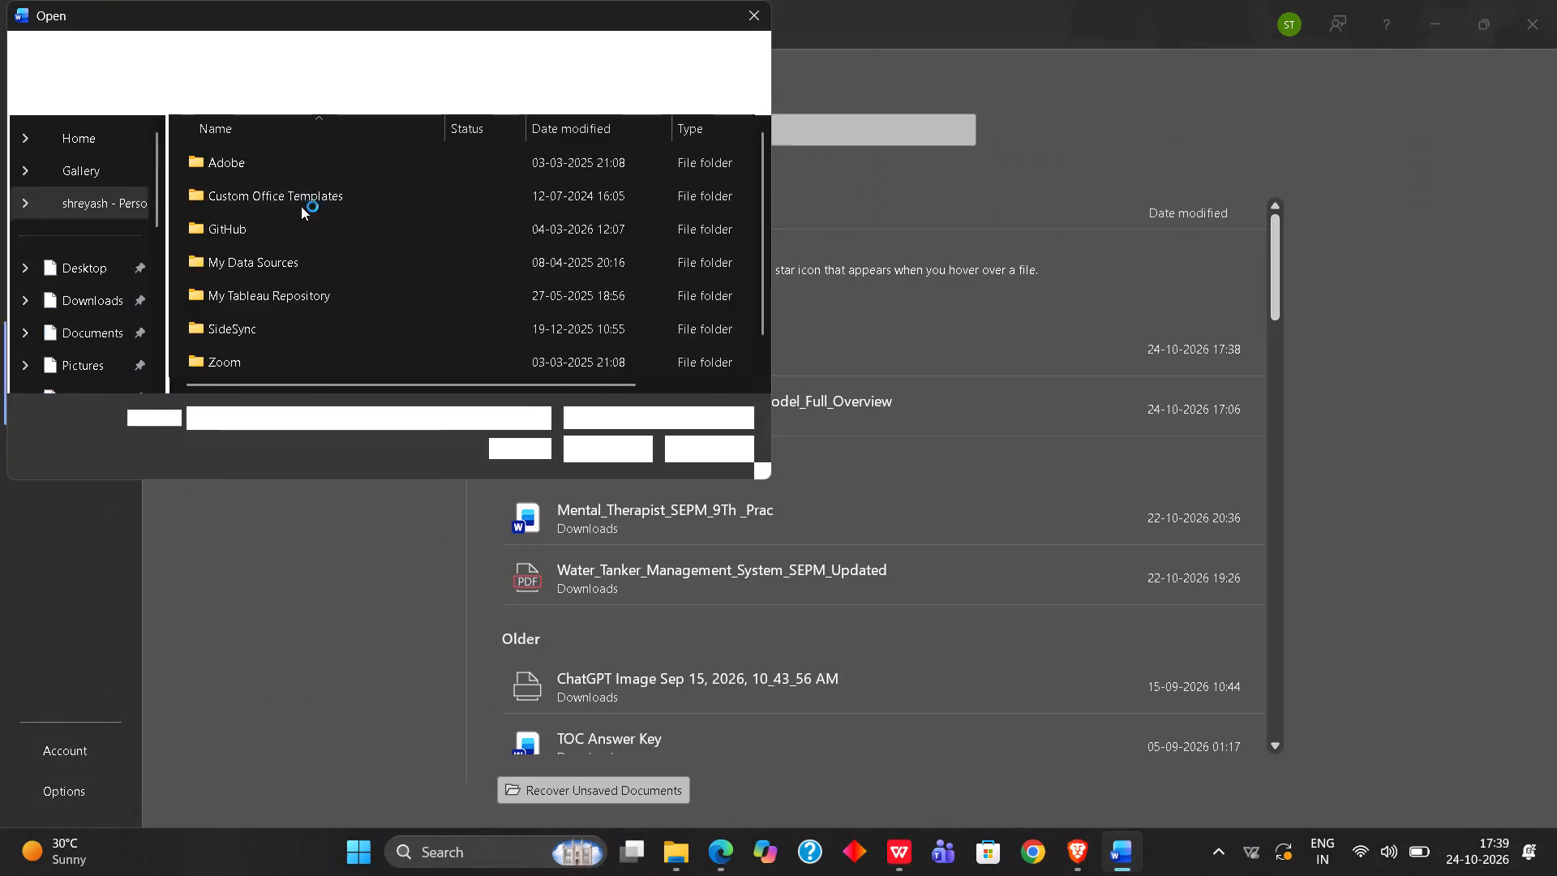
left_click(106, 231)
left_click(310, 177)
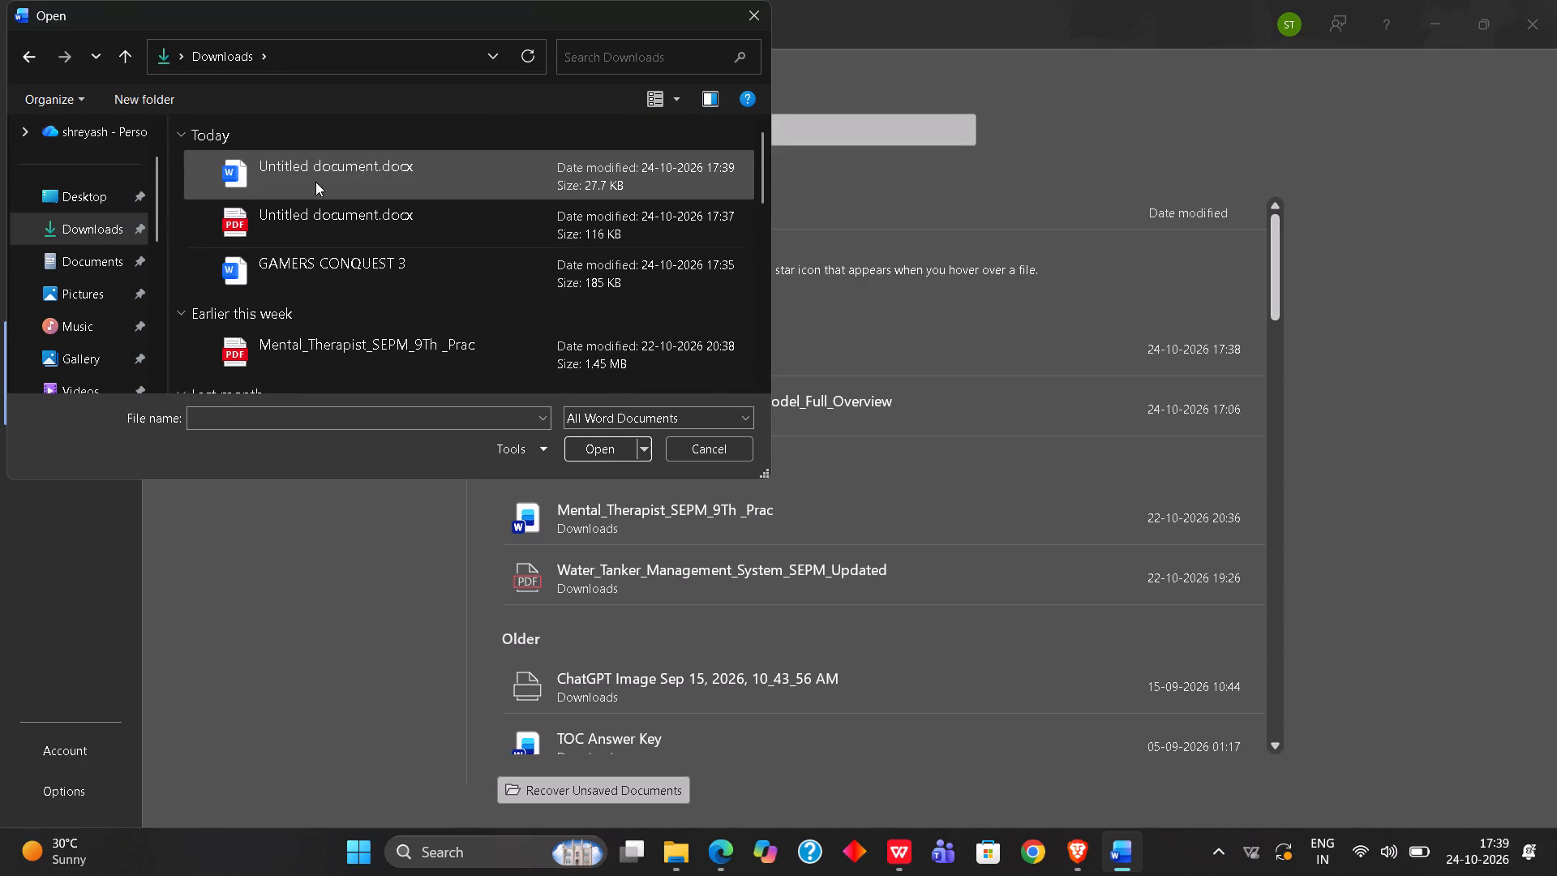
left_click(584, 449)
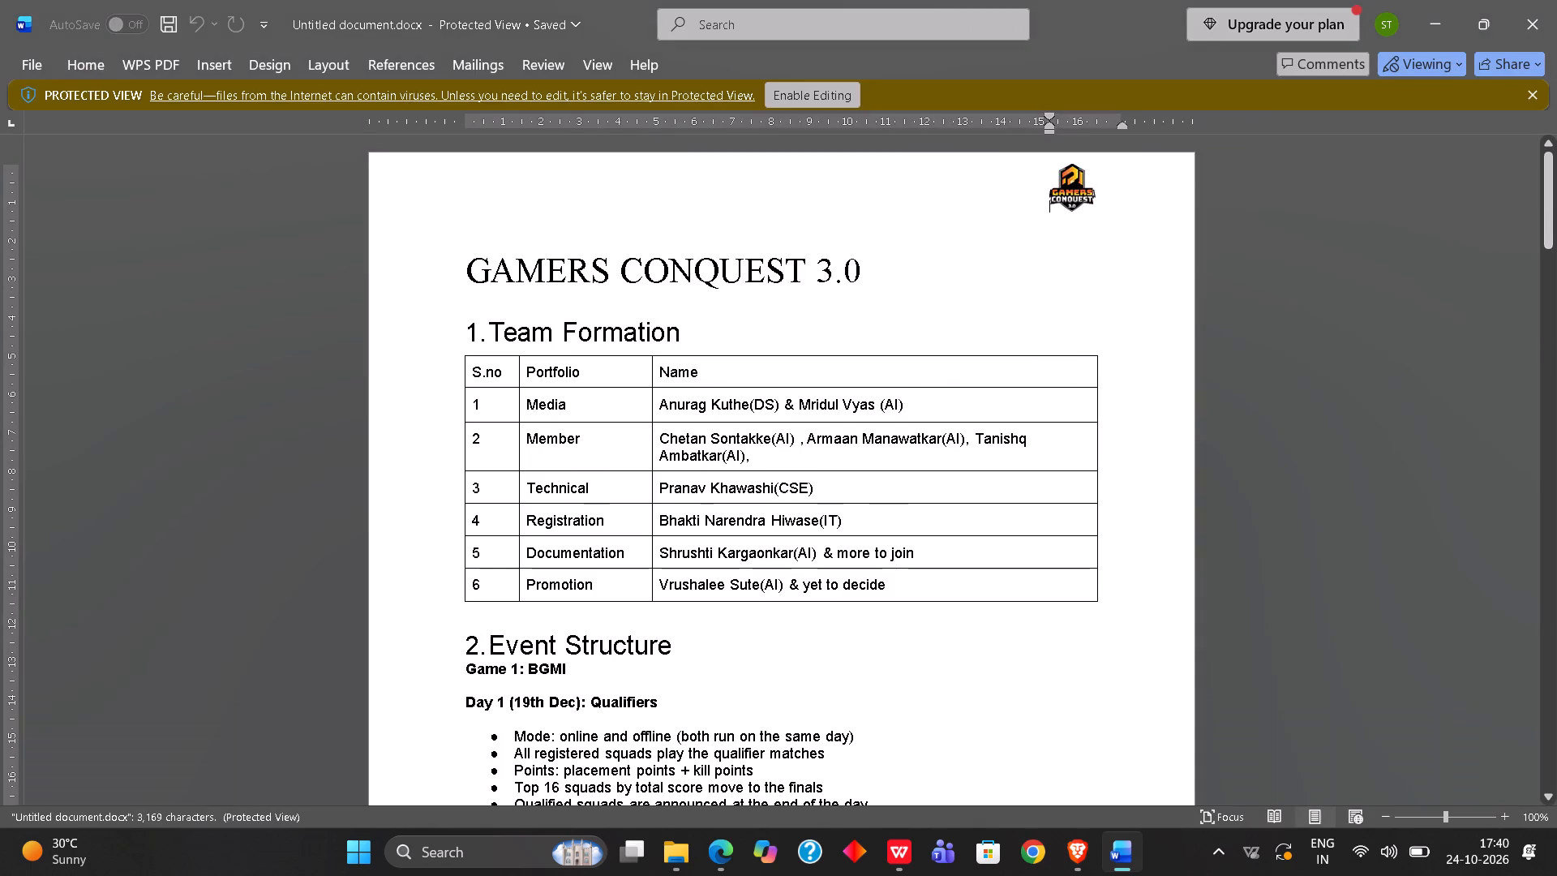
left_click(810, 99)
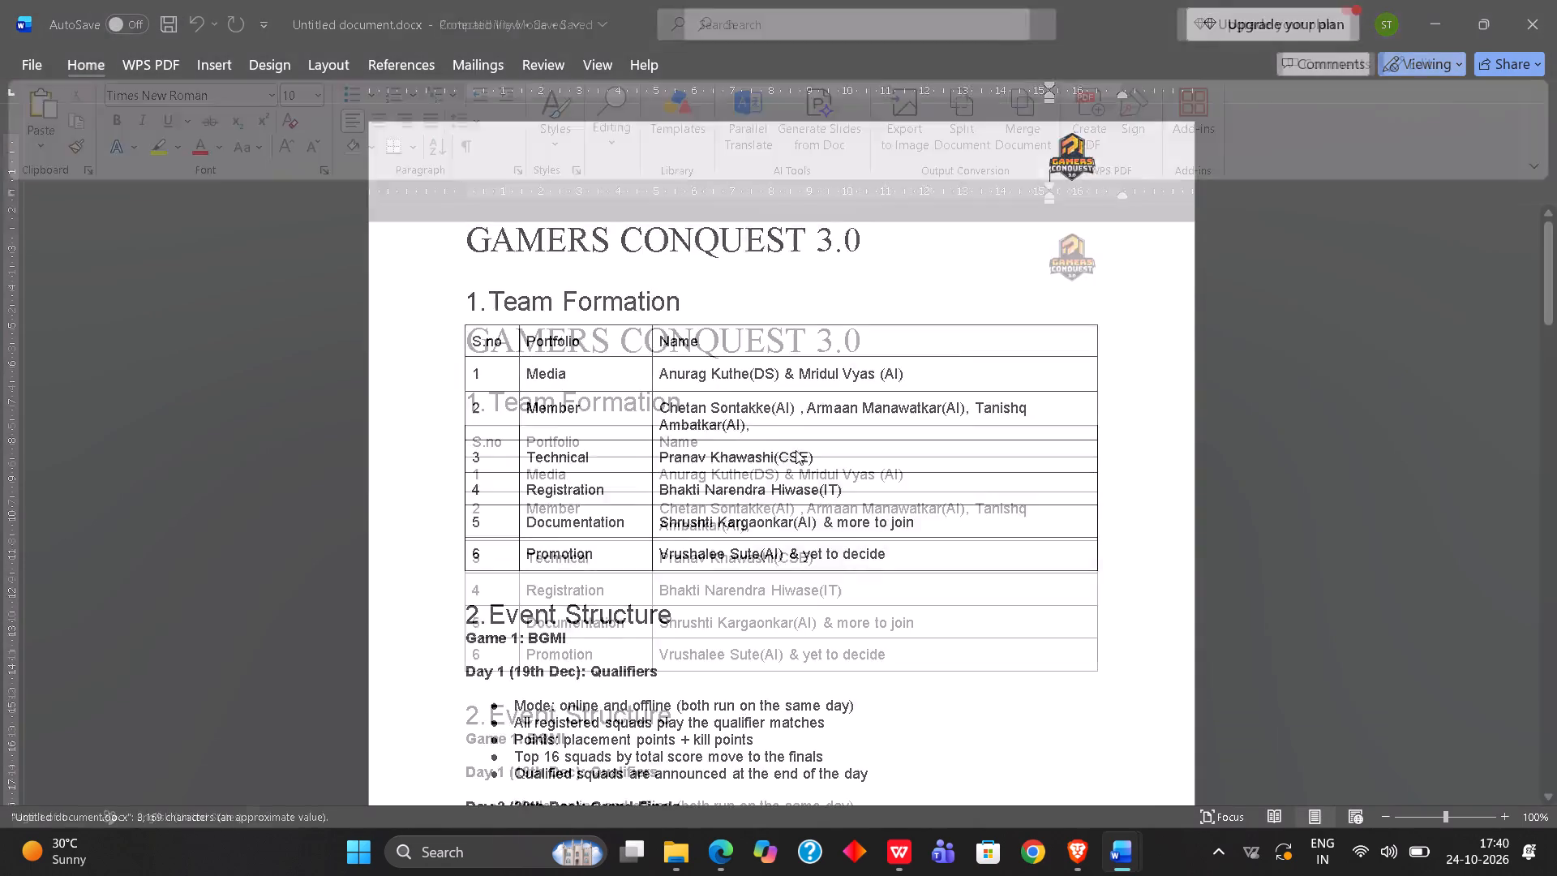
Look over the Team Formation table and the start of the Event Structure section in the converted document.
scroll(796, 450, "down", 1)
scroll(796, 450, "up", 1)
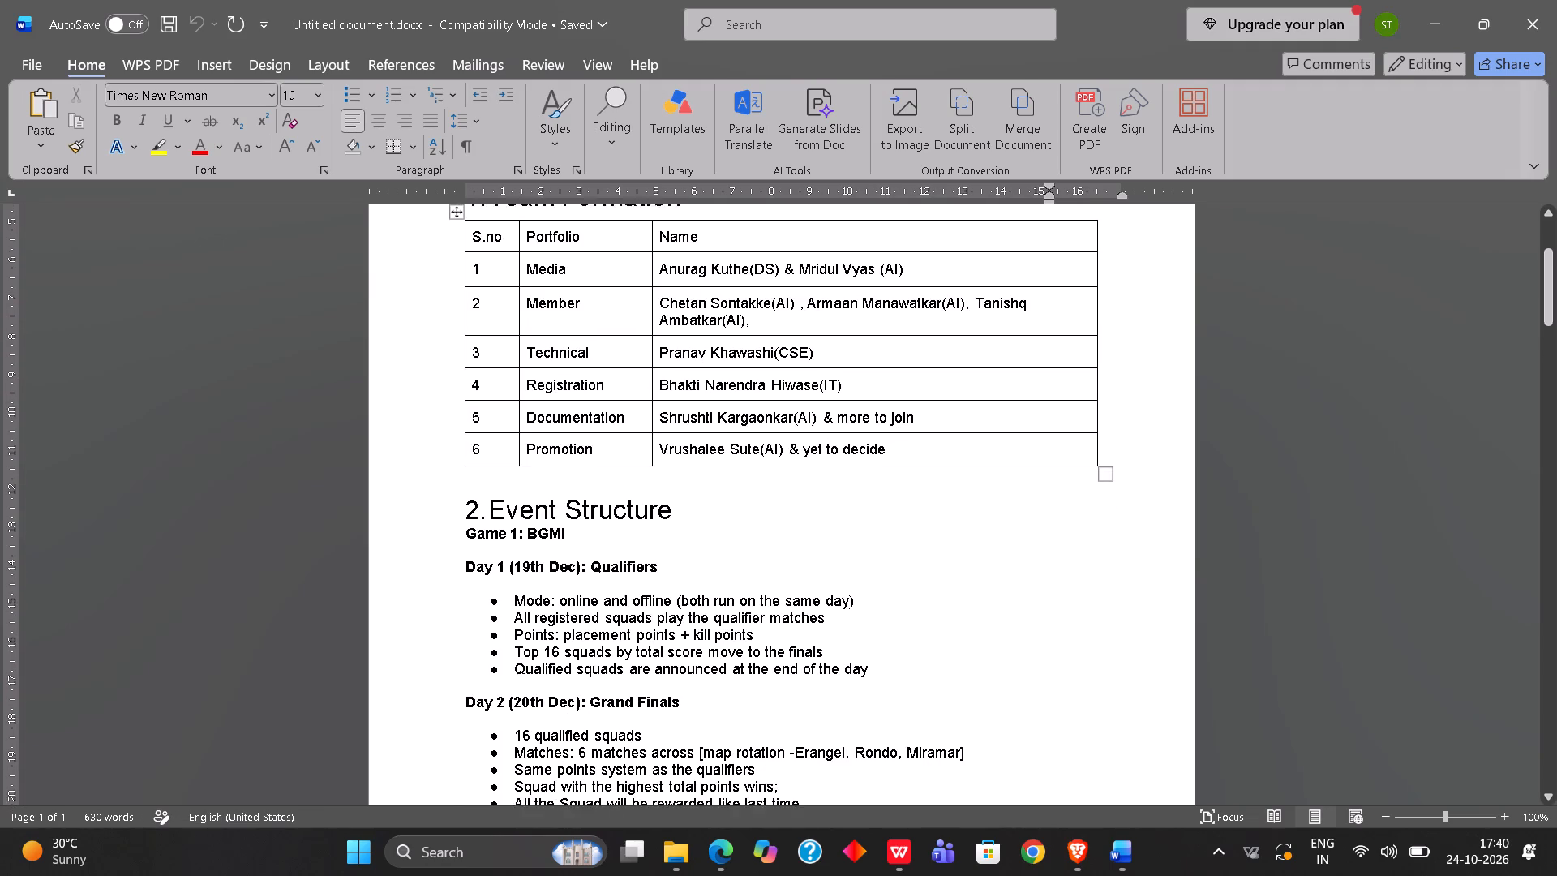
scroll(796, 450, "up", 1)
scroll(796, 450, "down", 1)
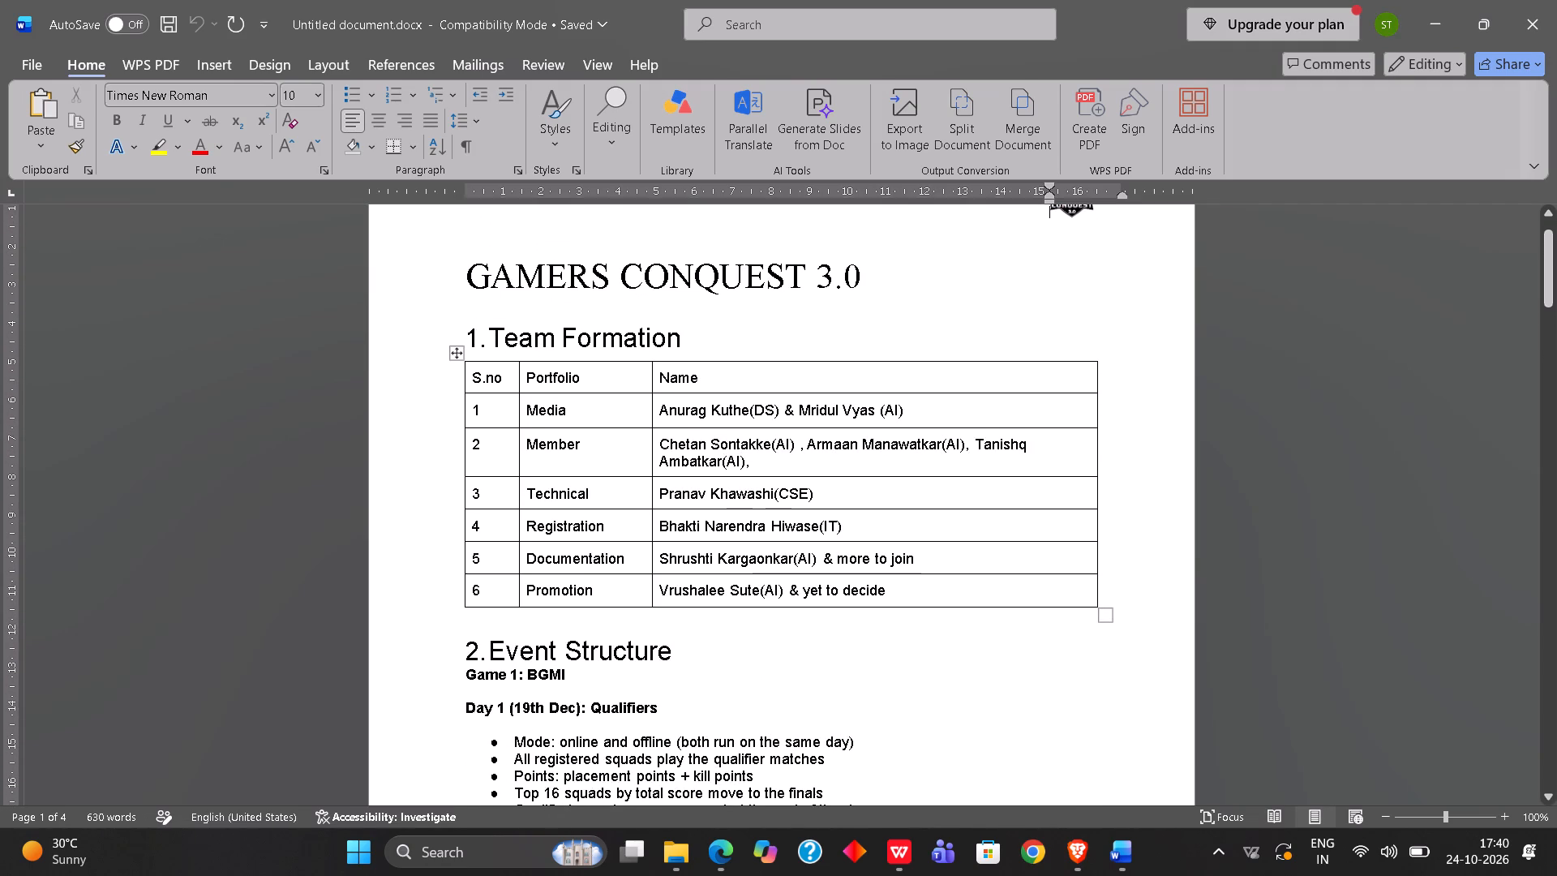
scroll(796, 450, "down", 1)
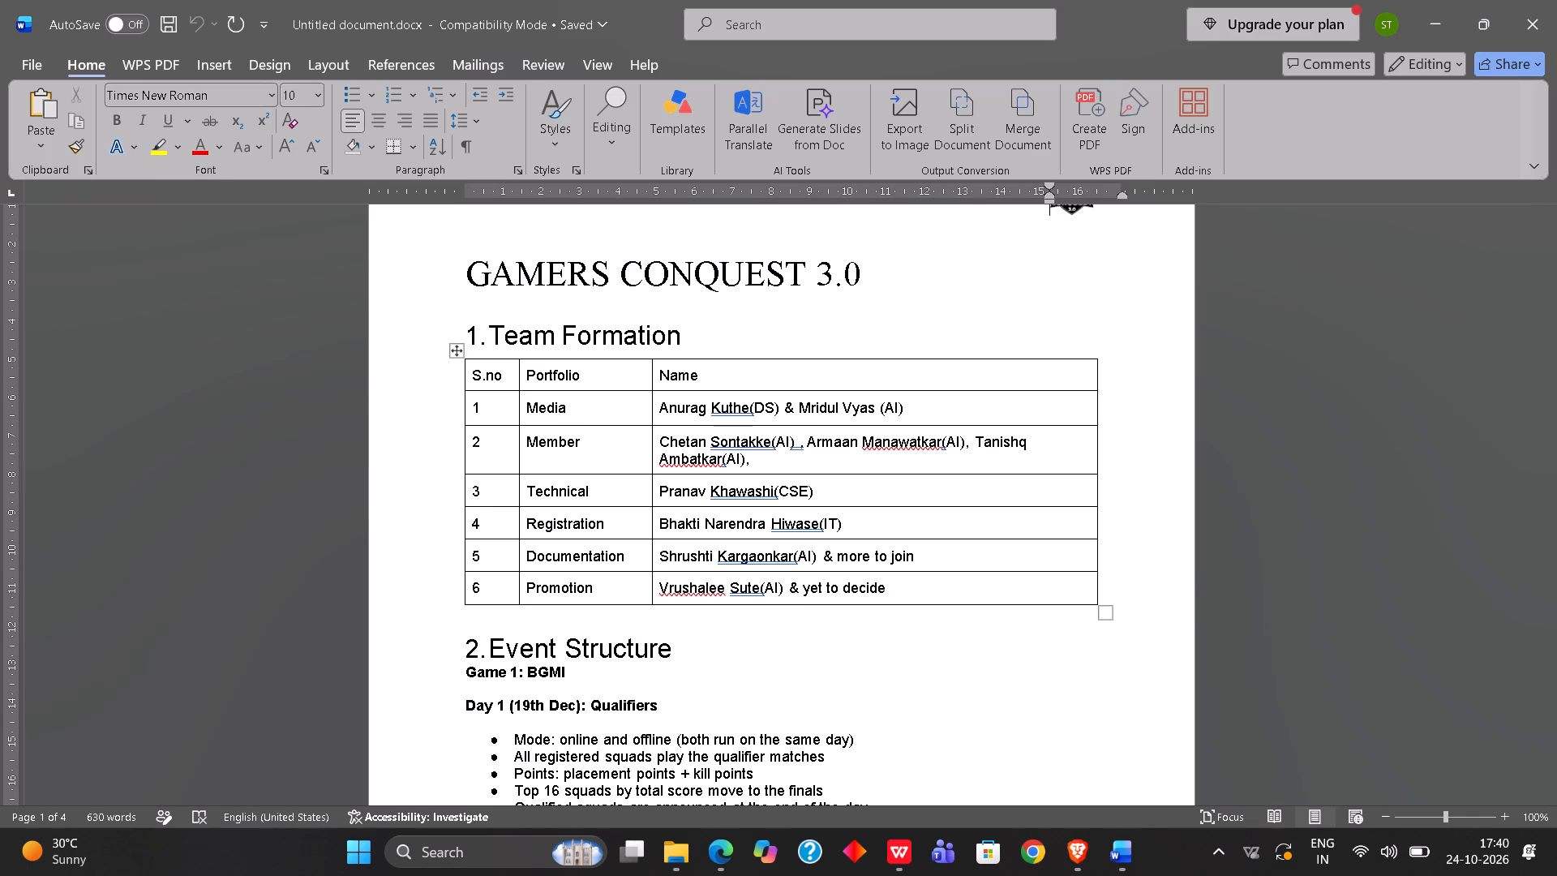
Switch to Brave, search for "google form" in a new tab, and open the existing Event Registration form in Google Forms.
left_click(1072, 847)
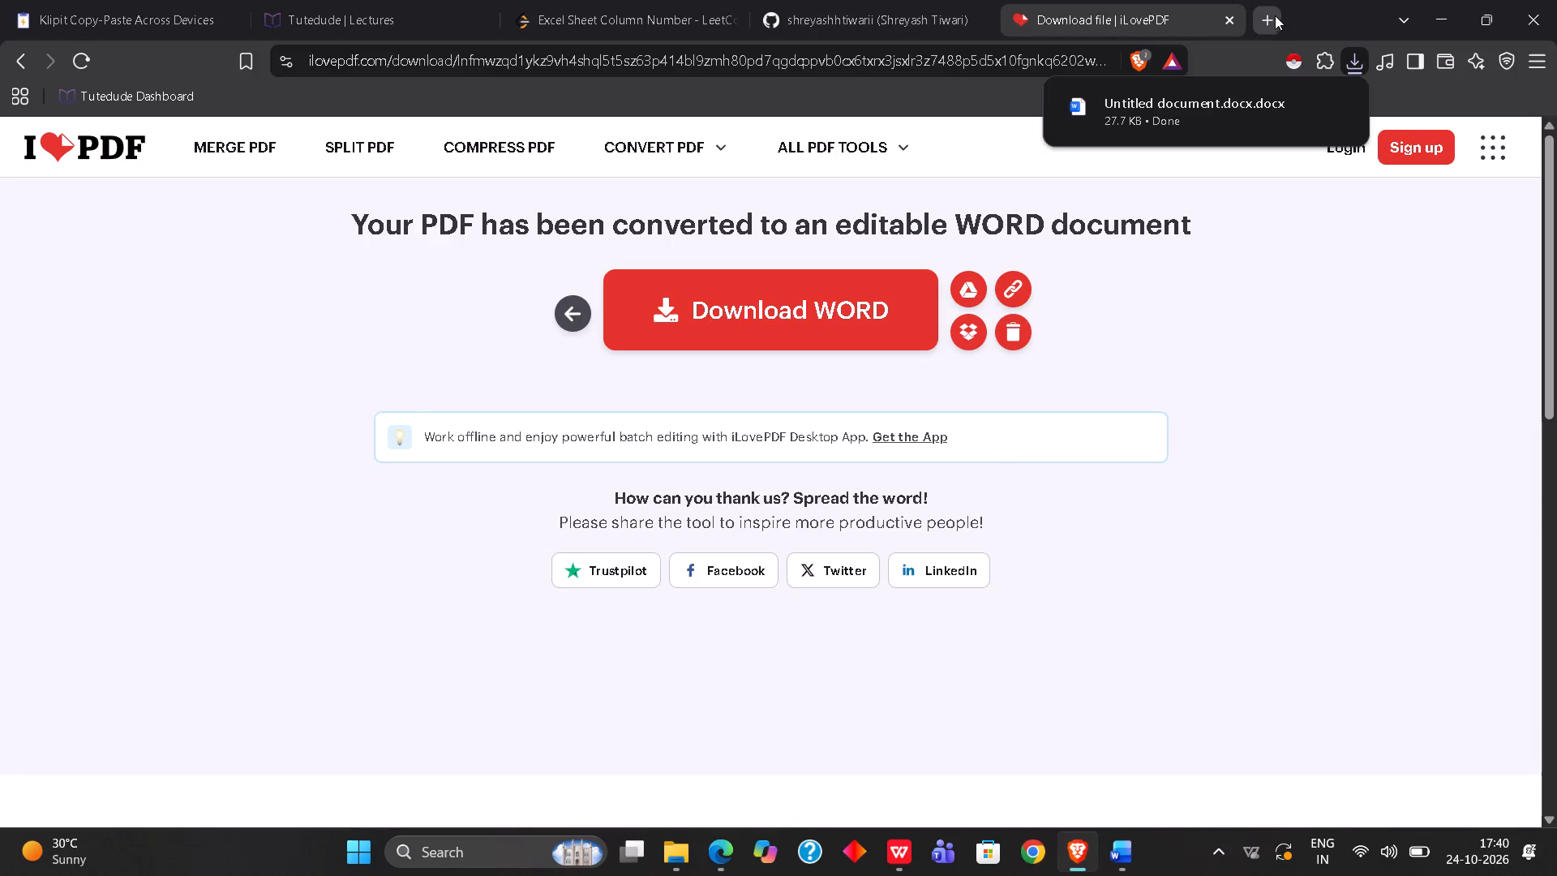
left_click(1272, 15)
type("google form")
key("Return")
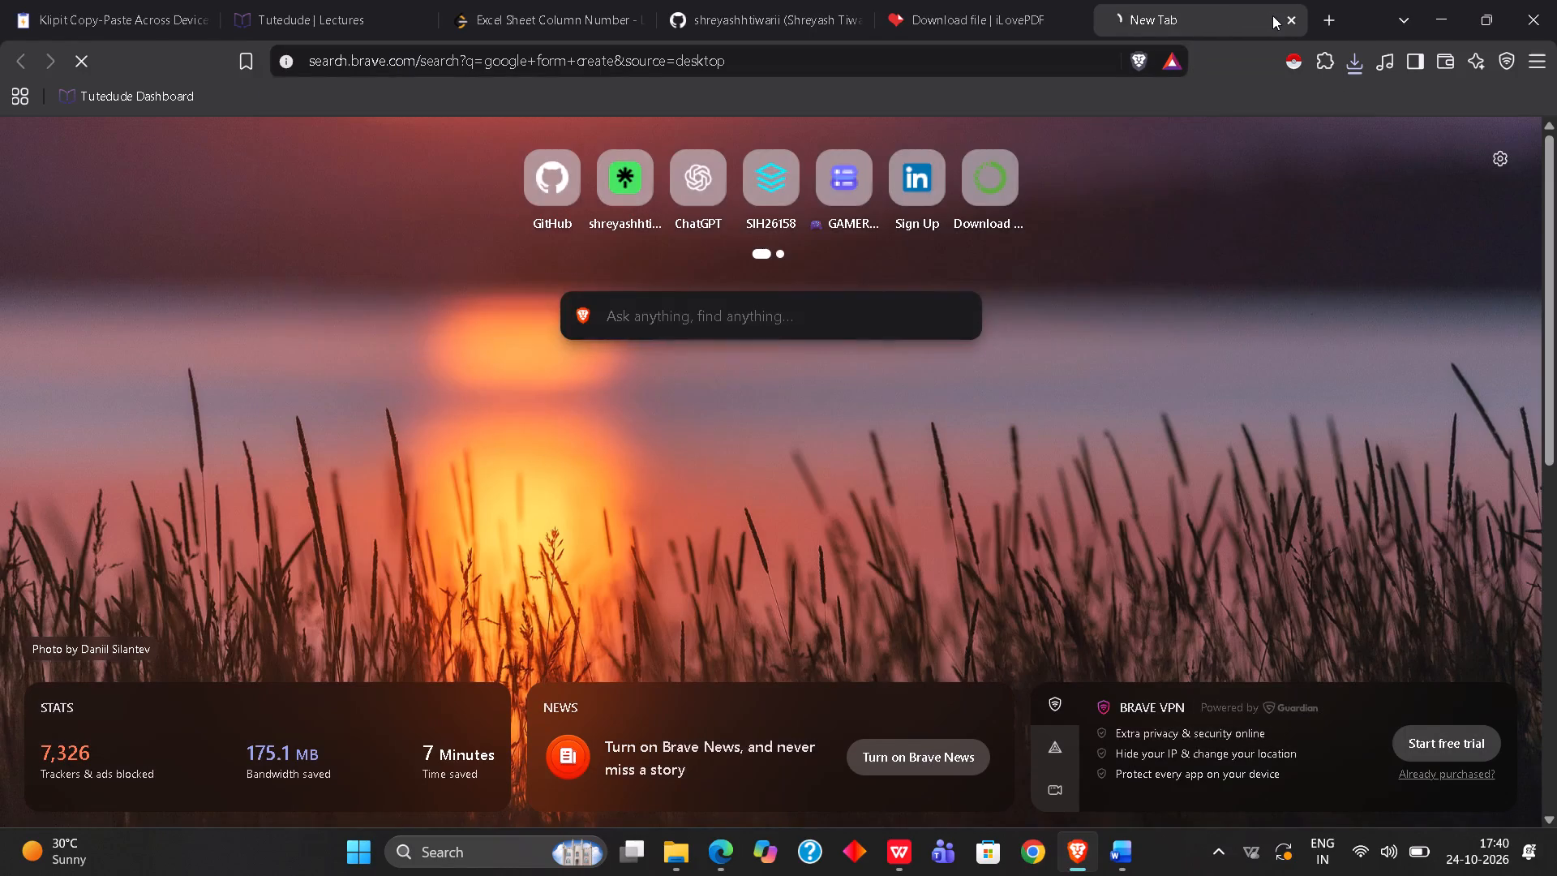
left_click(397, 324)
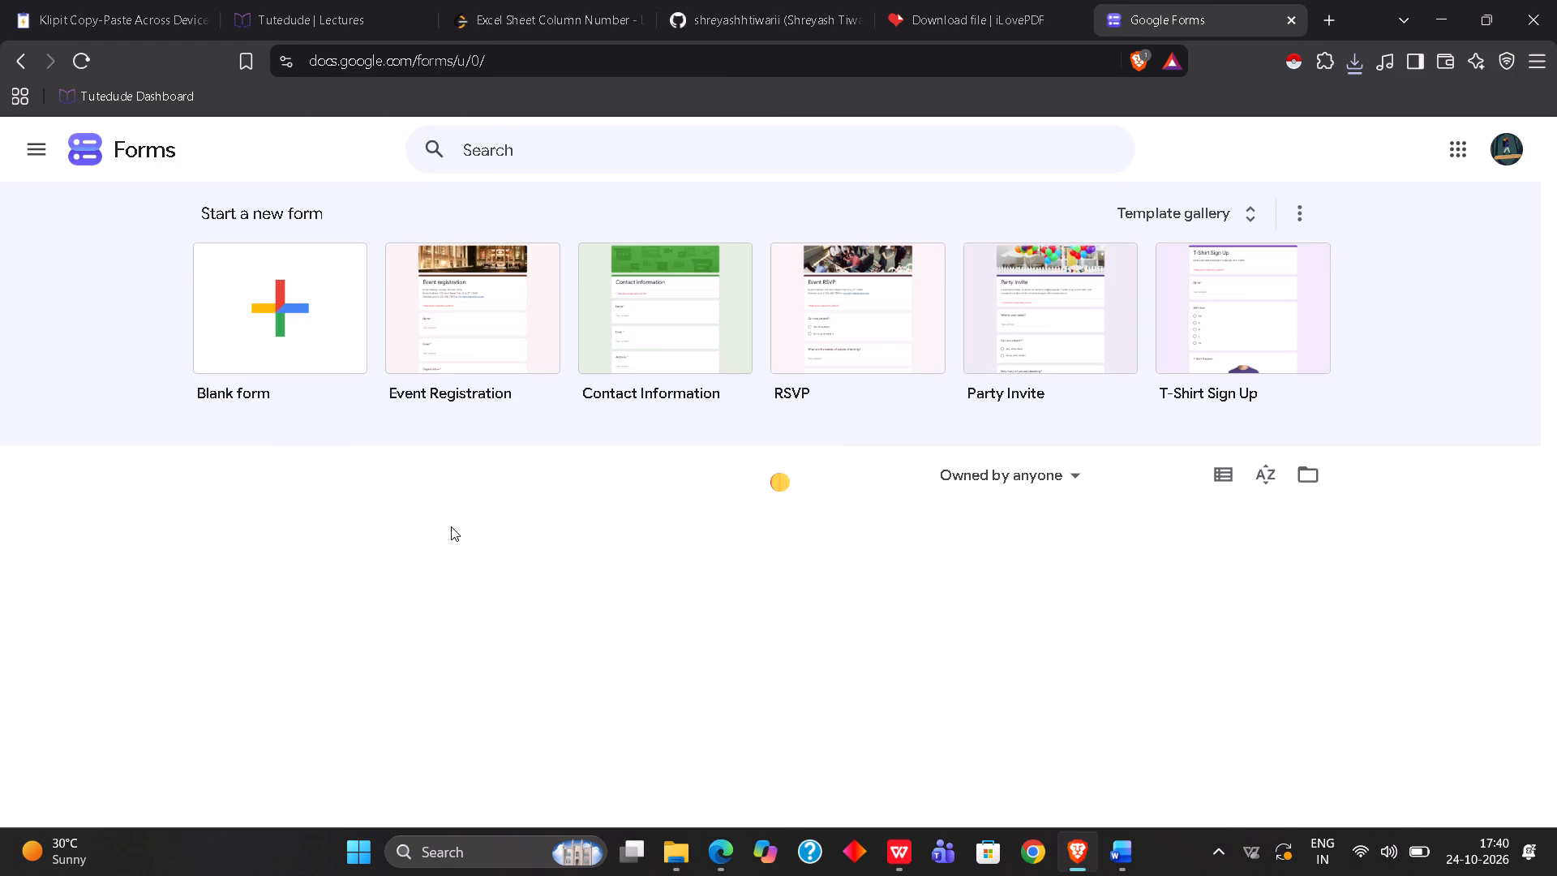
left_click(255, 636)
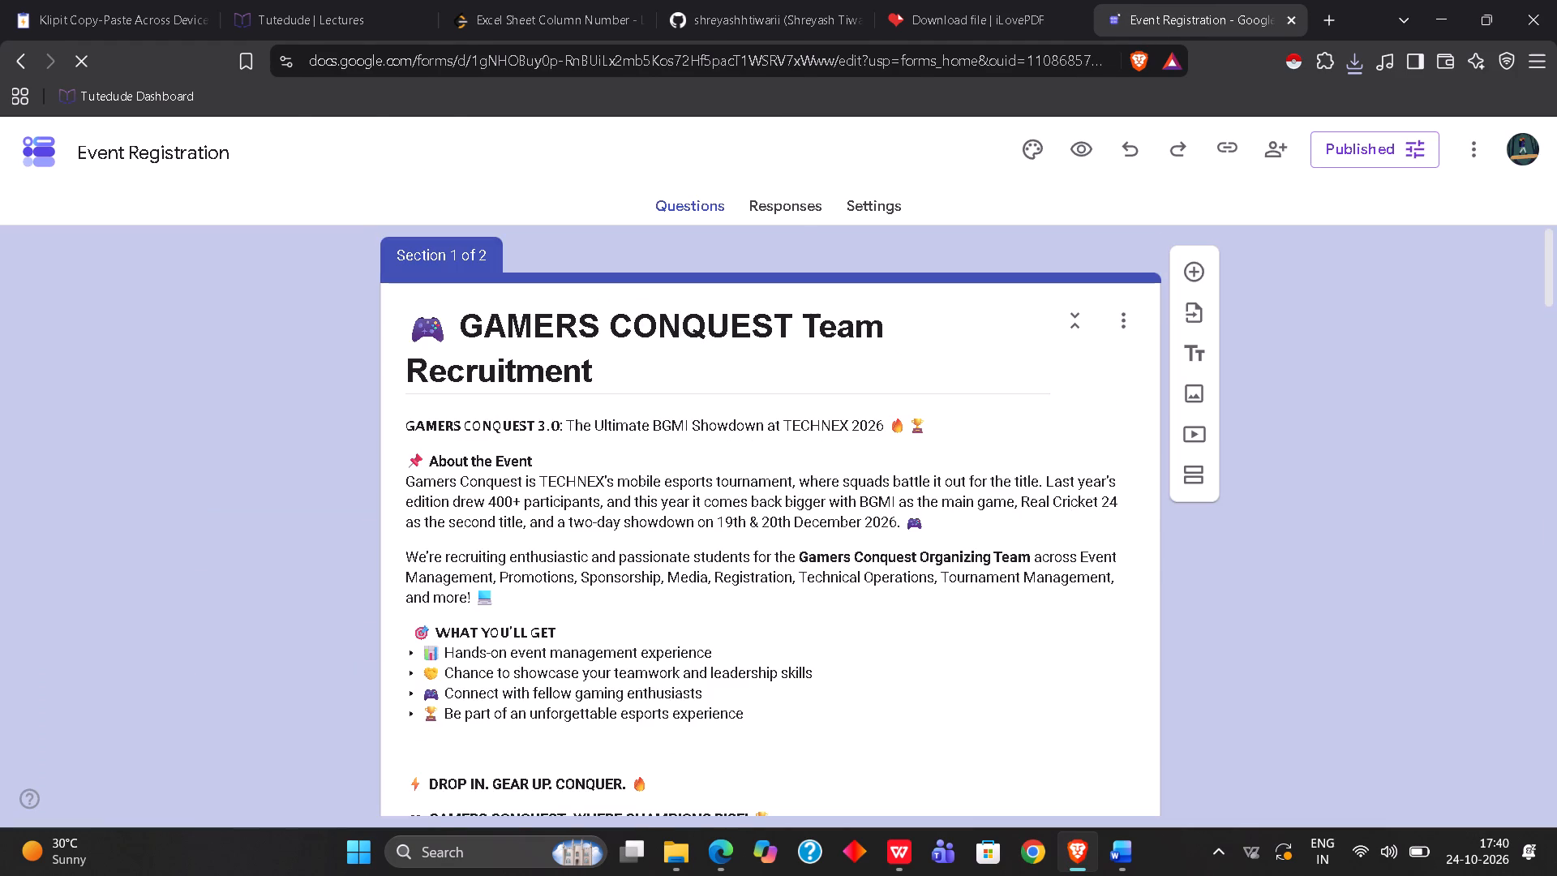
Examine the form's questions down to the WhatsApp group link, and the options of the Second Preference question.
scroll(757, 563, "down", 15)
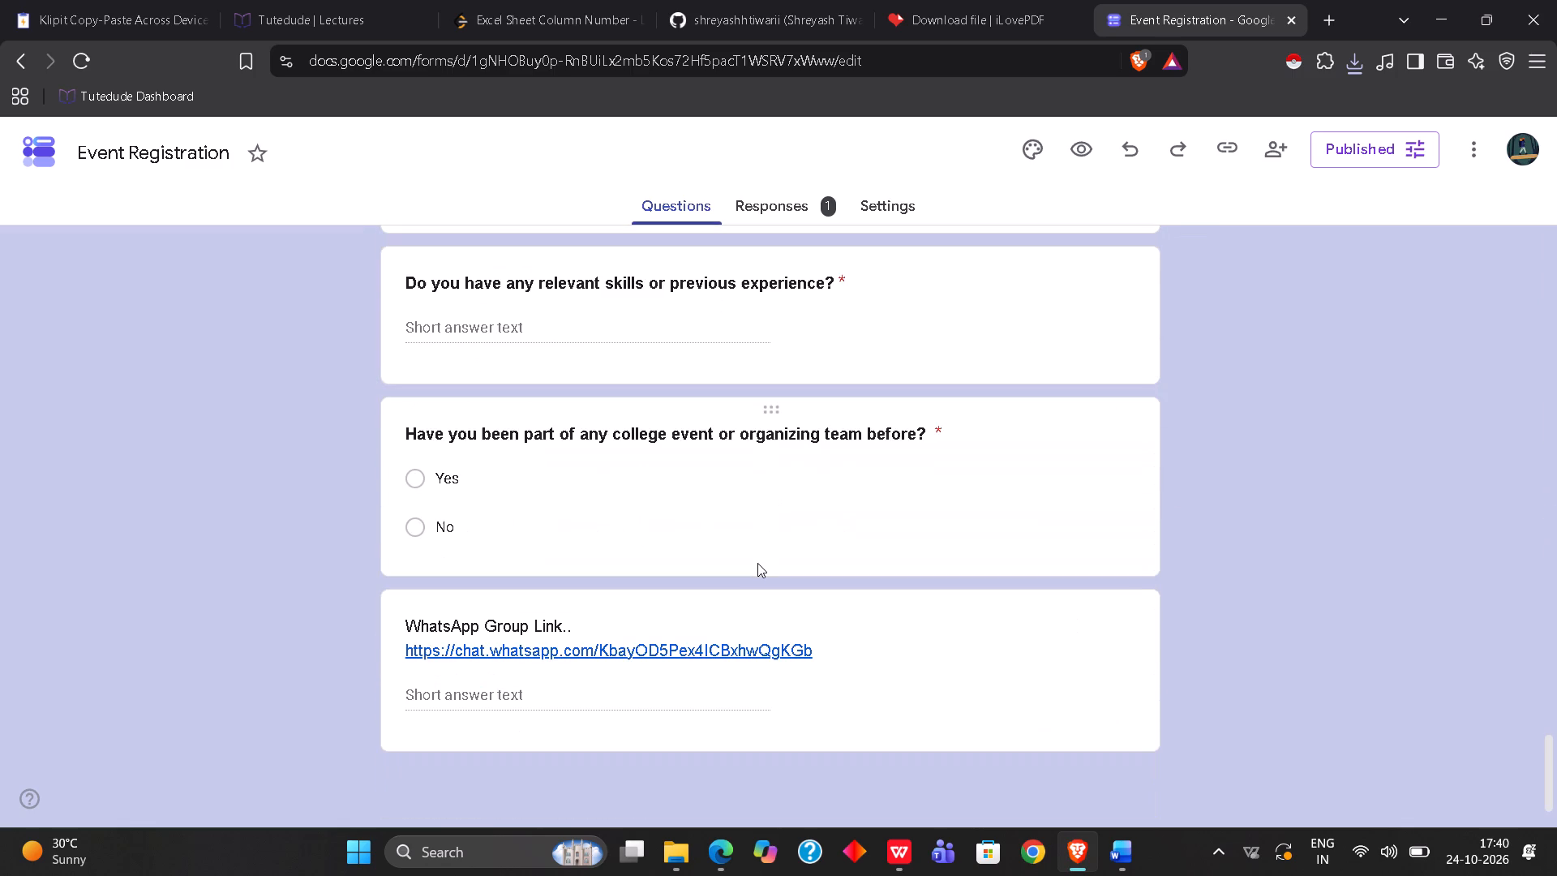
scroll(757, 563, "up", 3)
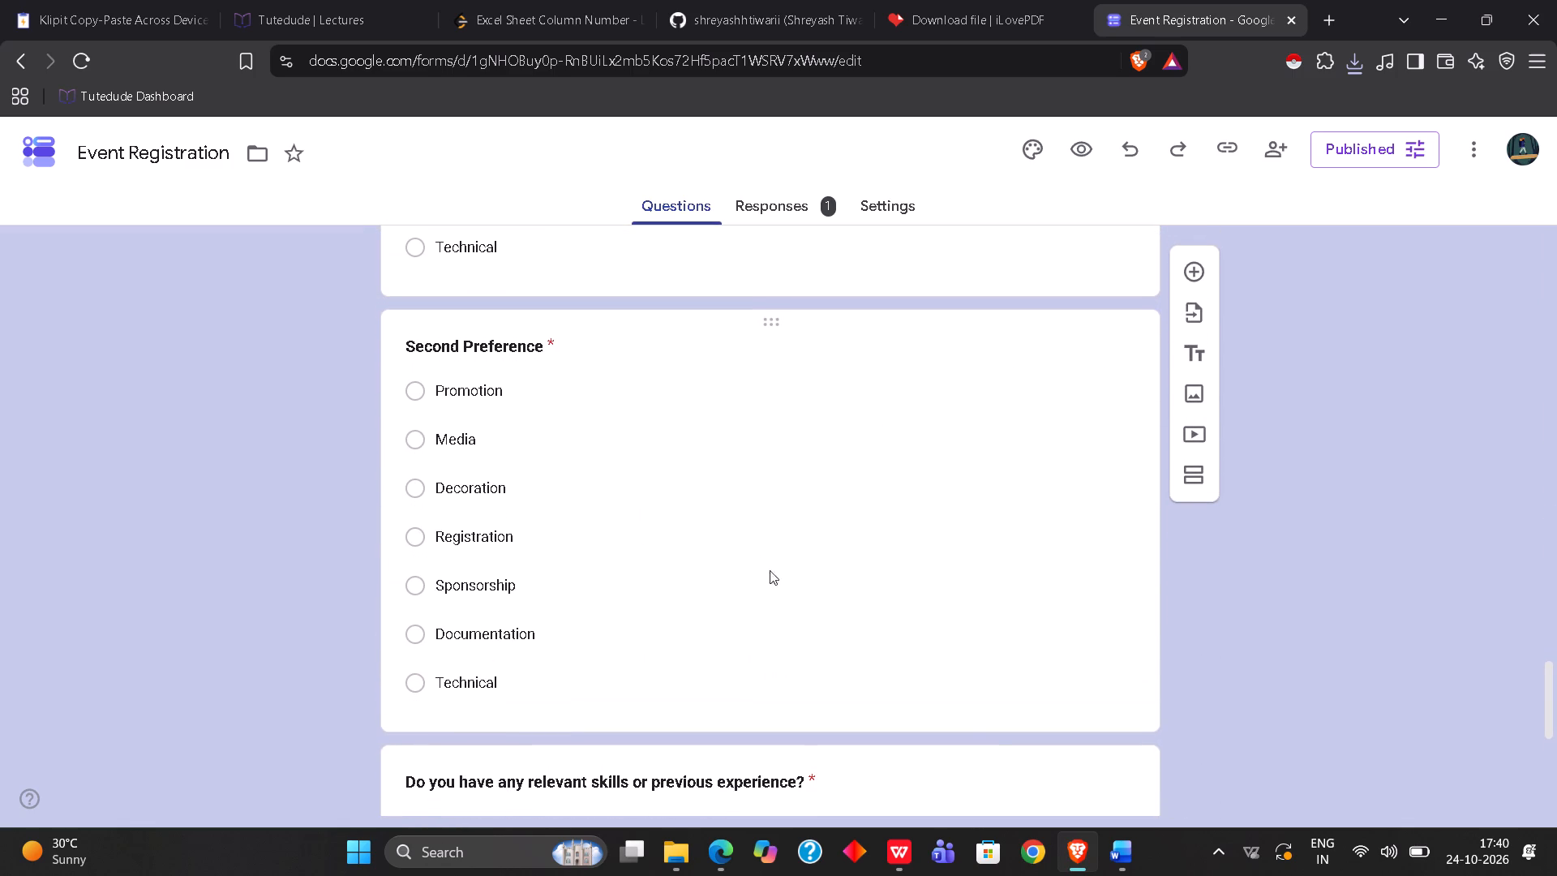
Switch back to Word and compare the portfolios in the Team Formation table with the form's Second Preference options.
left_click(1114, 850)
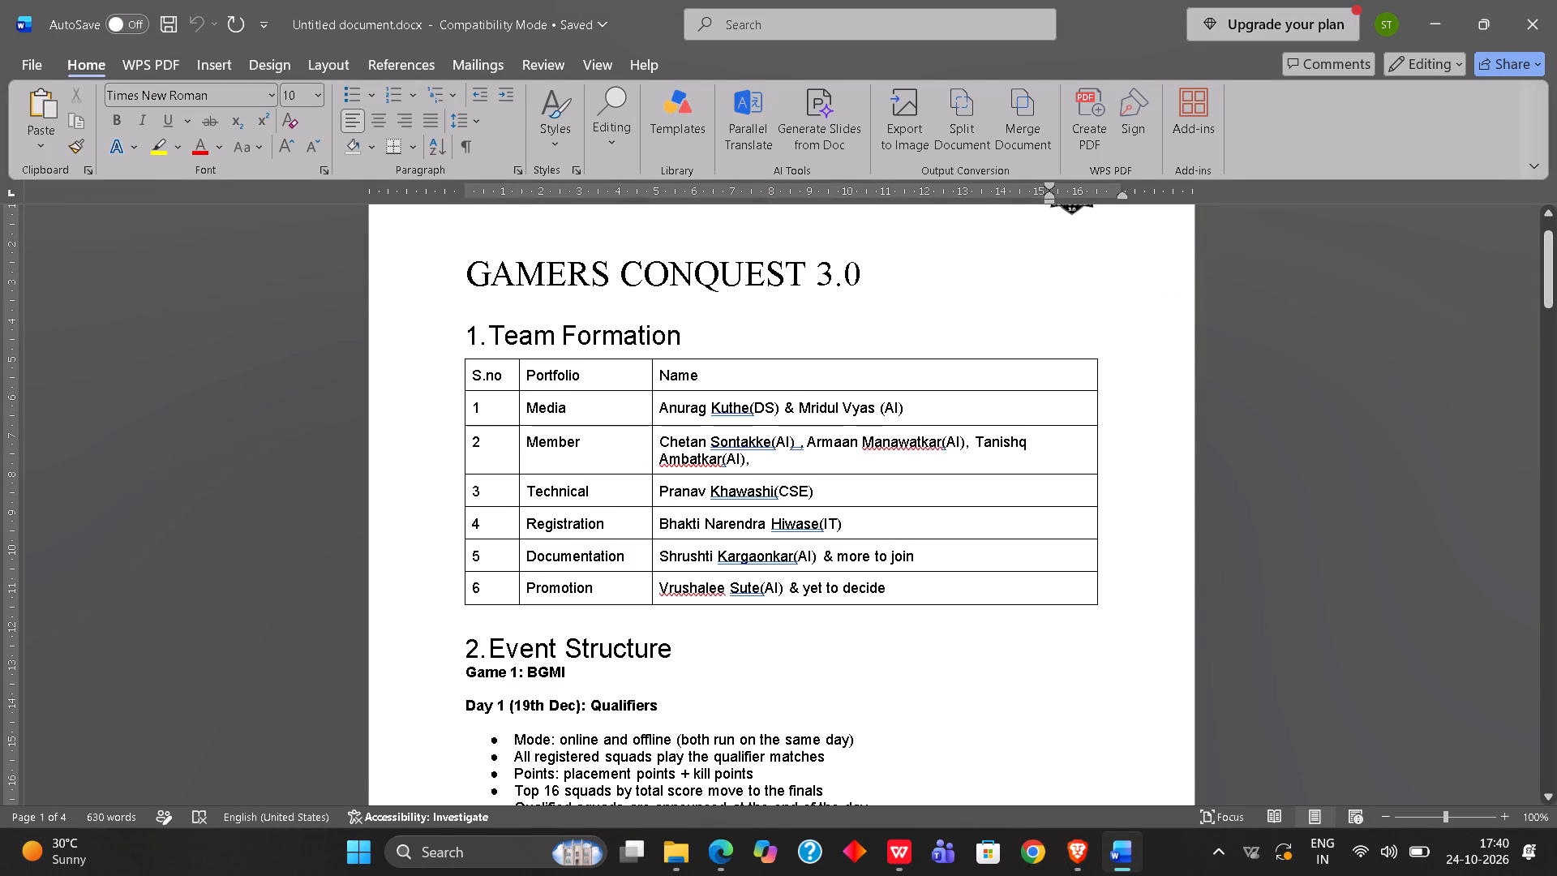
scroll(989, 705, "down", 1)
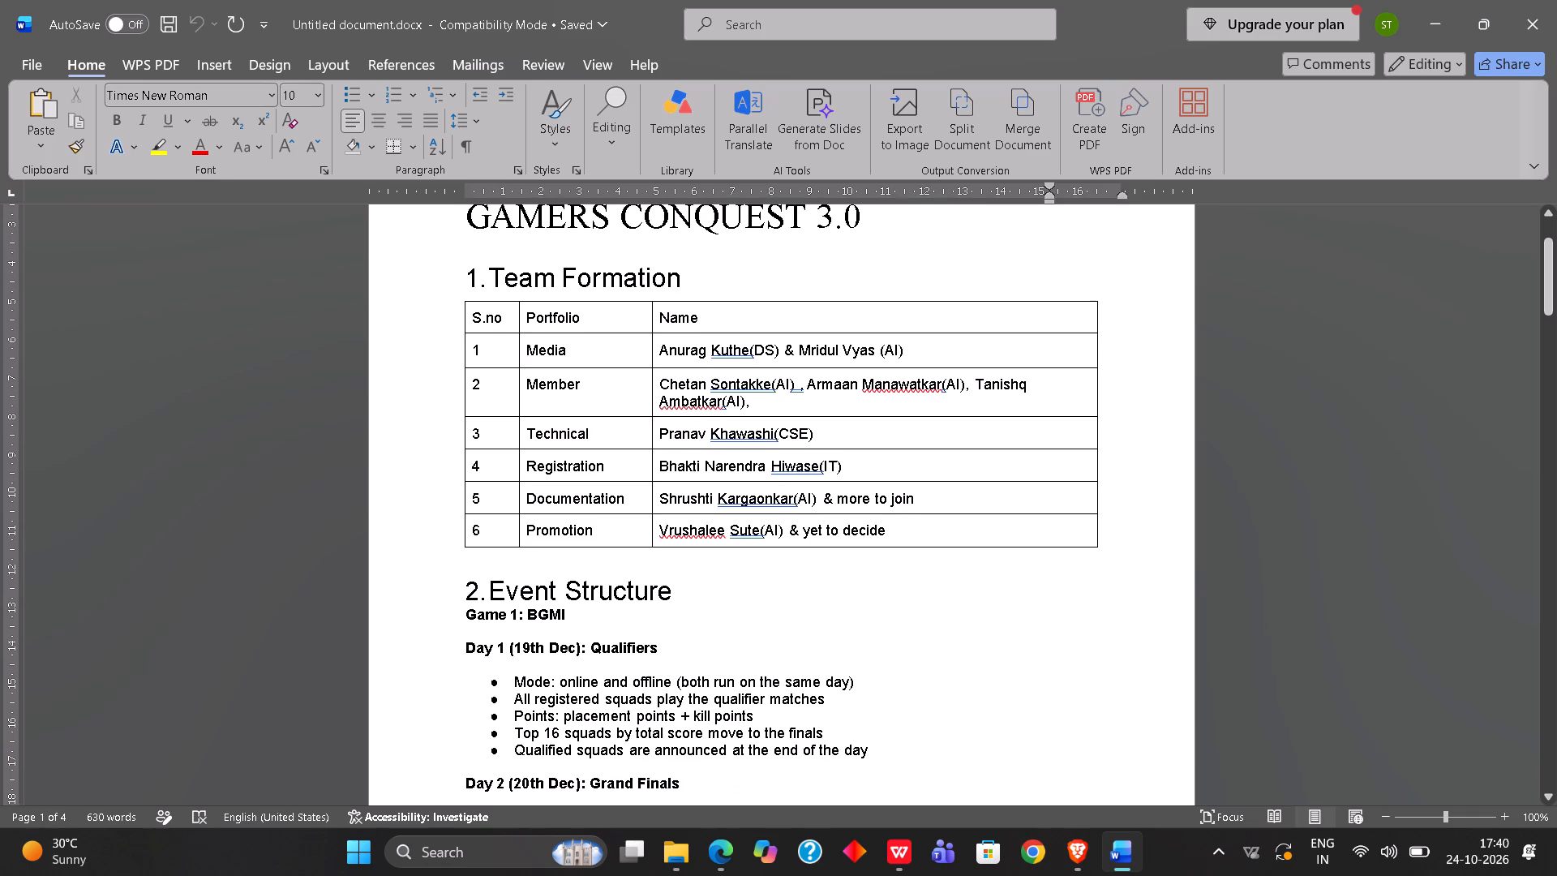
scroll(989, 705, "down", 1)
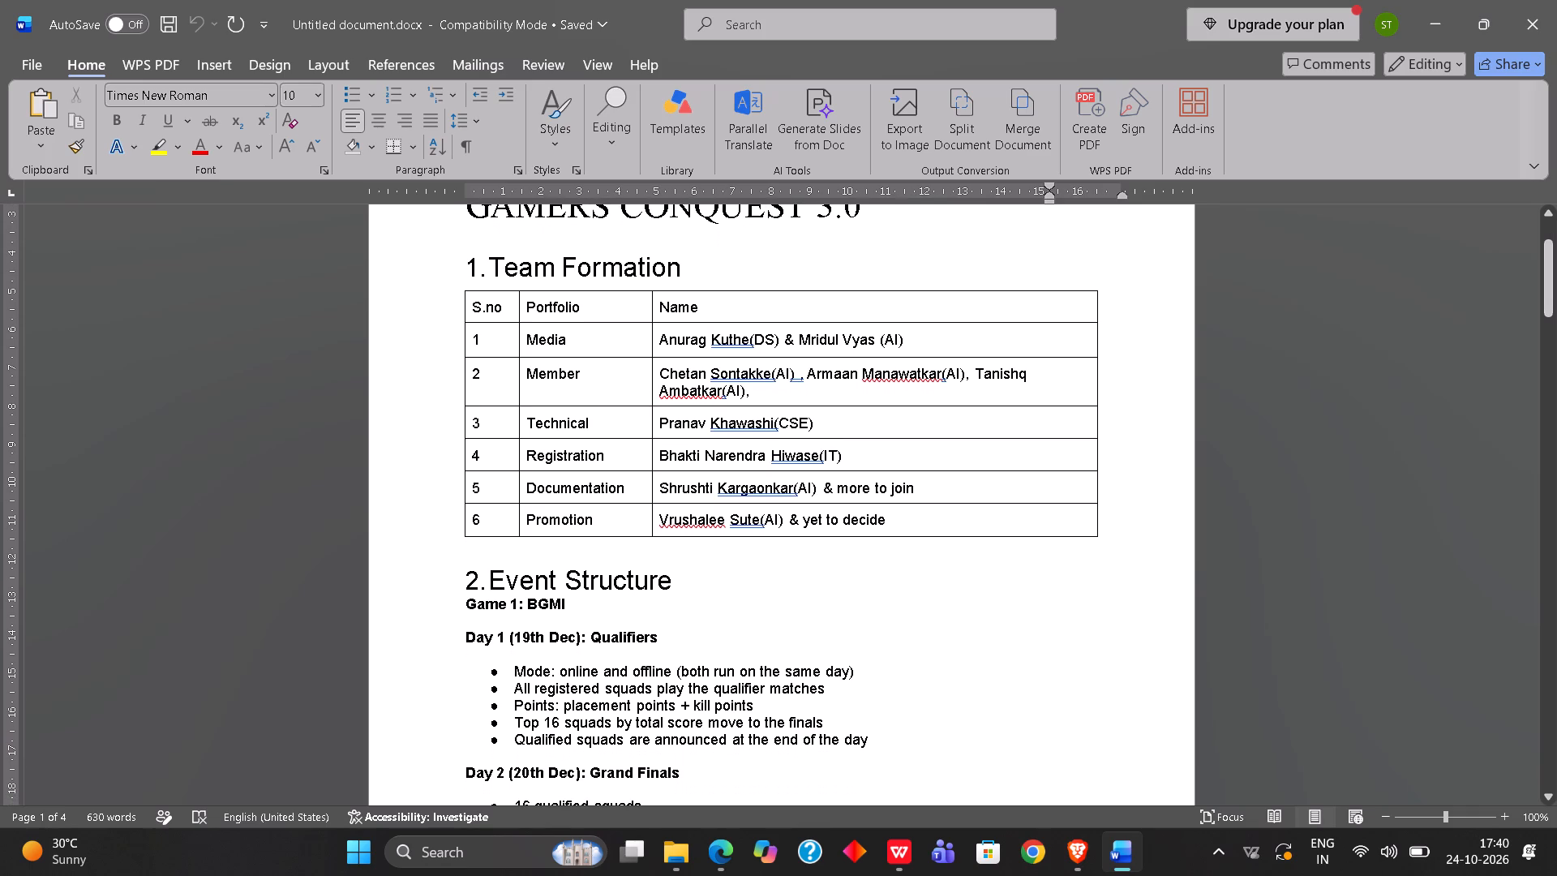
scroll(989, 705, "down", 2)
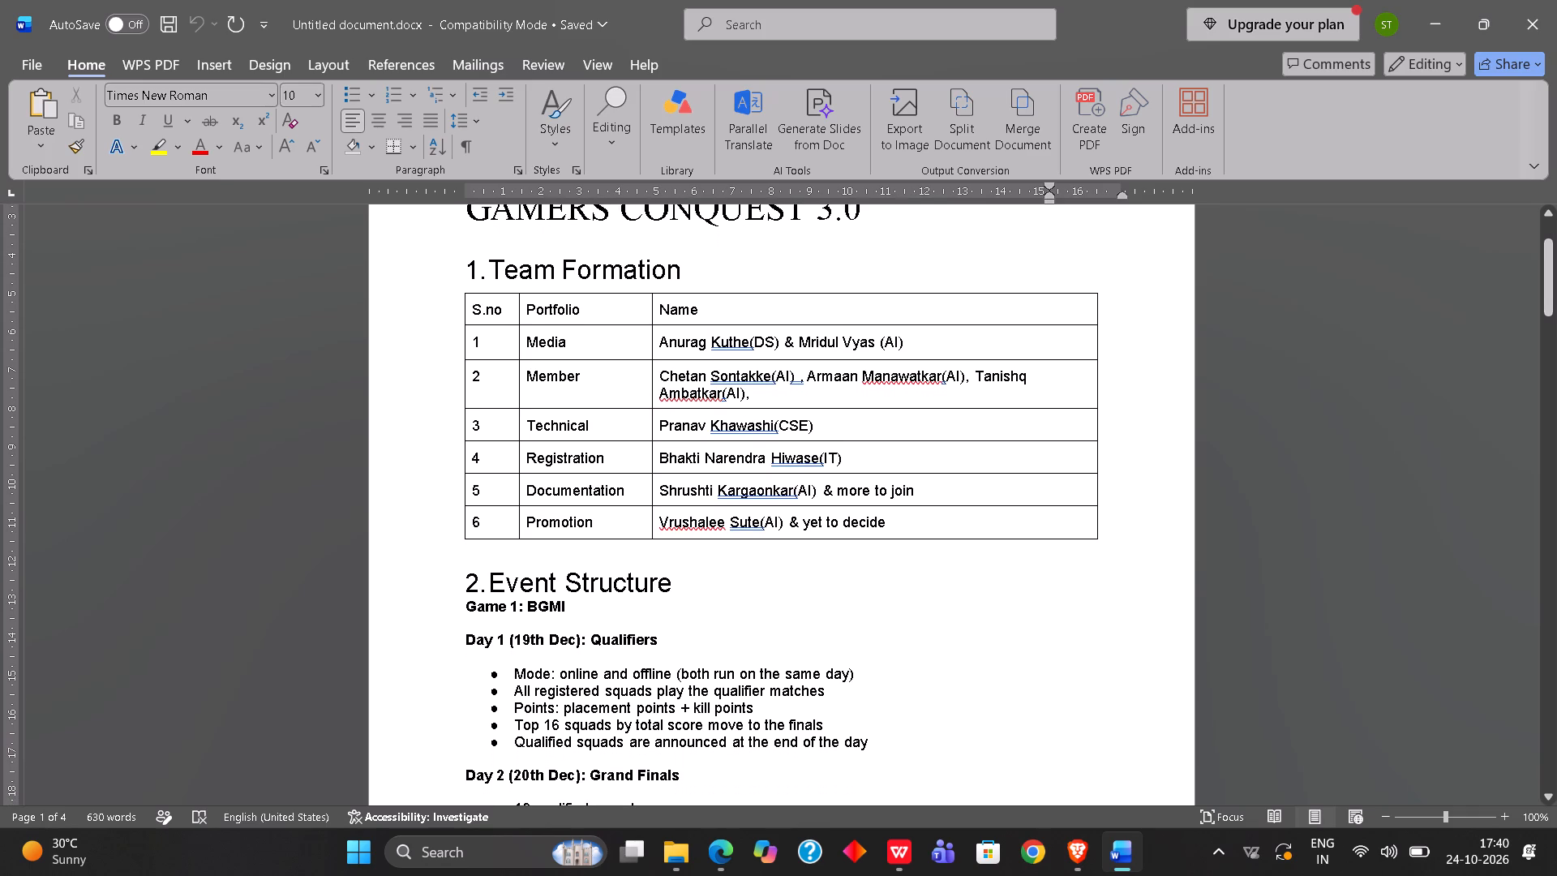
scroll(989, 705, "down", 2)
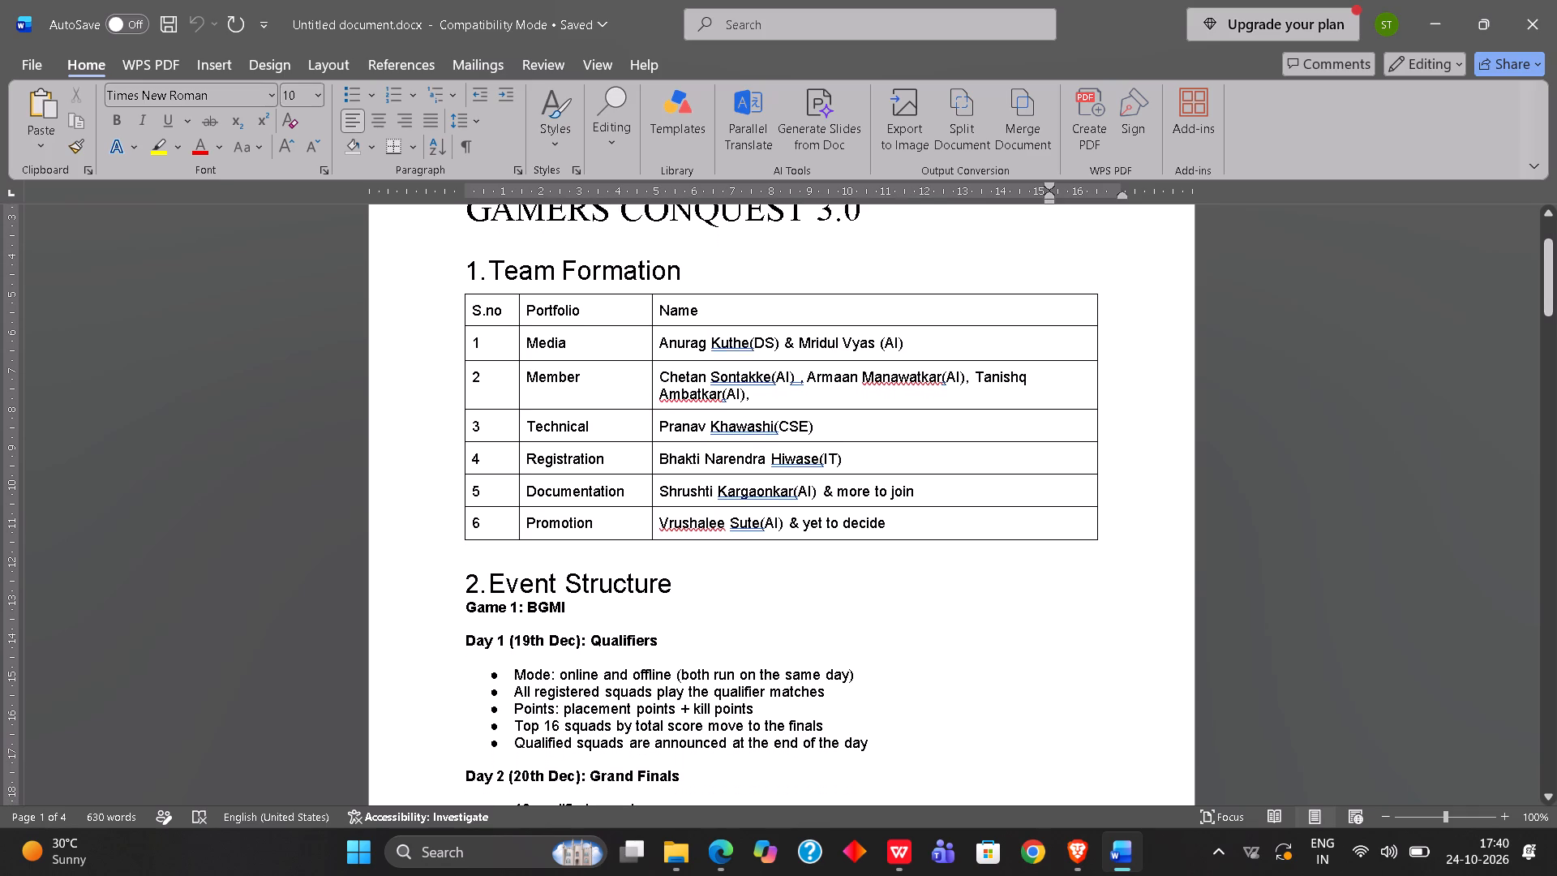
scroll(989, 705, "down", 3)
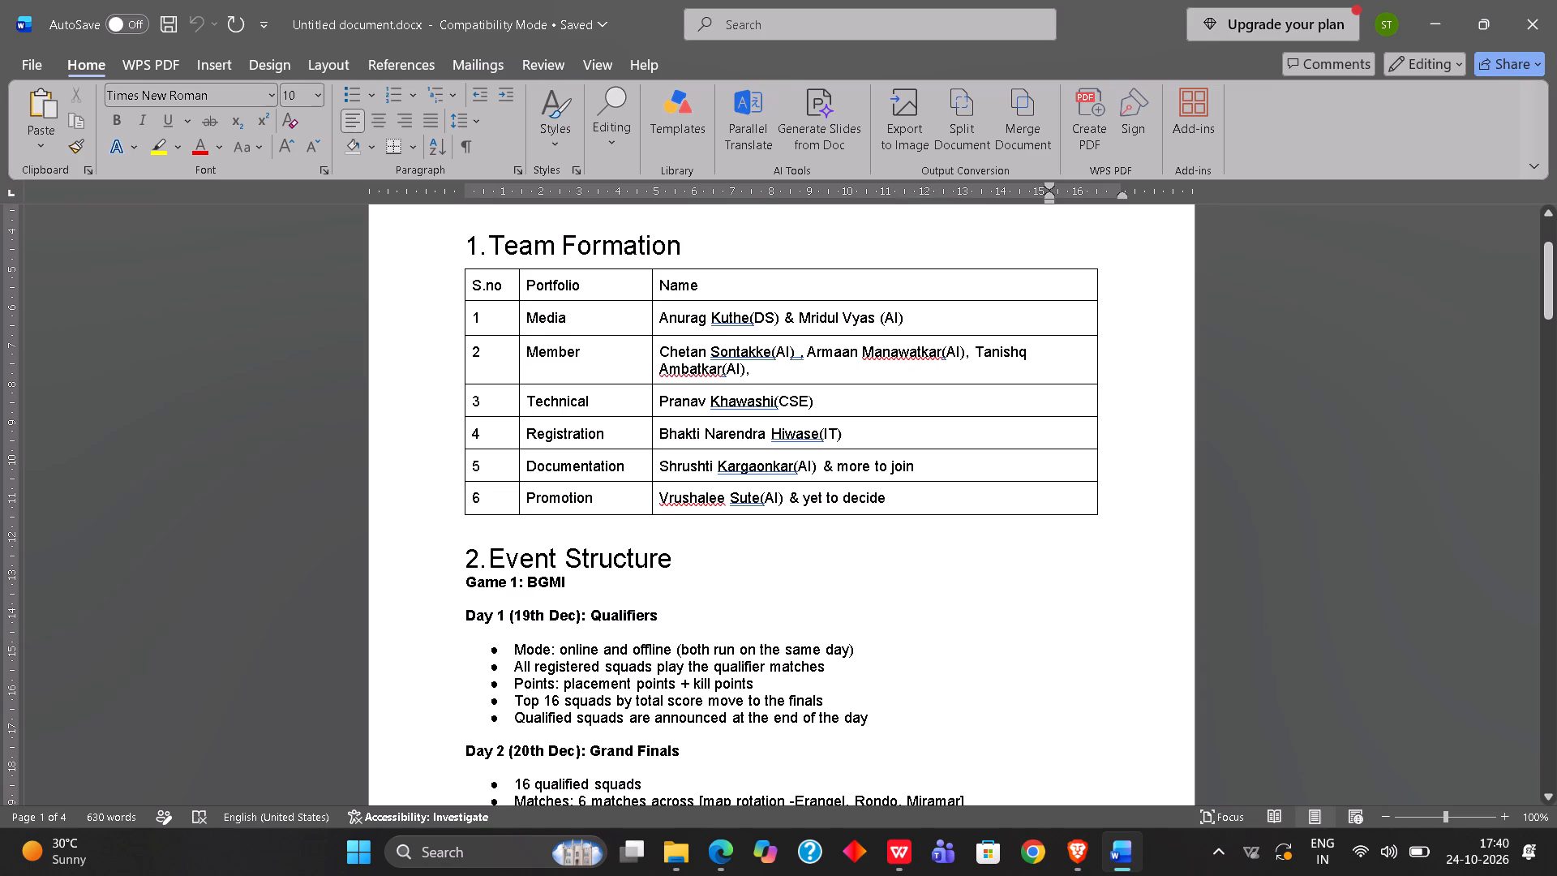
scroll(989, 705, "down", 1)
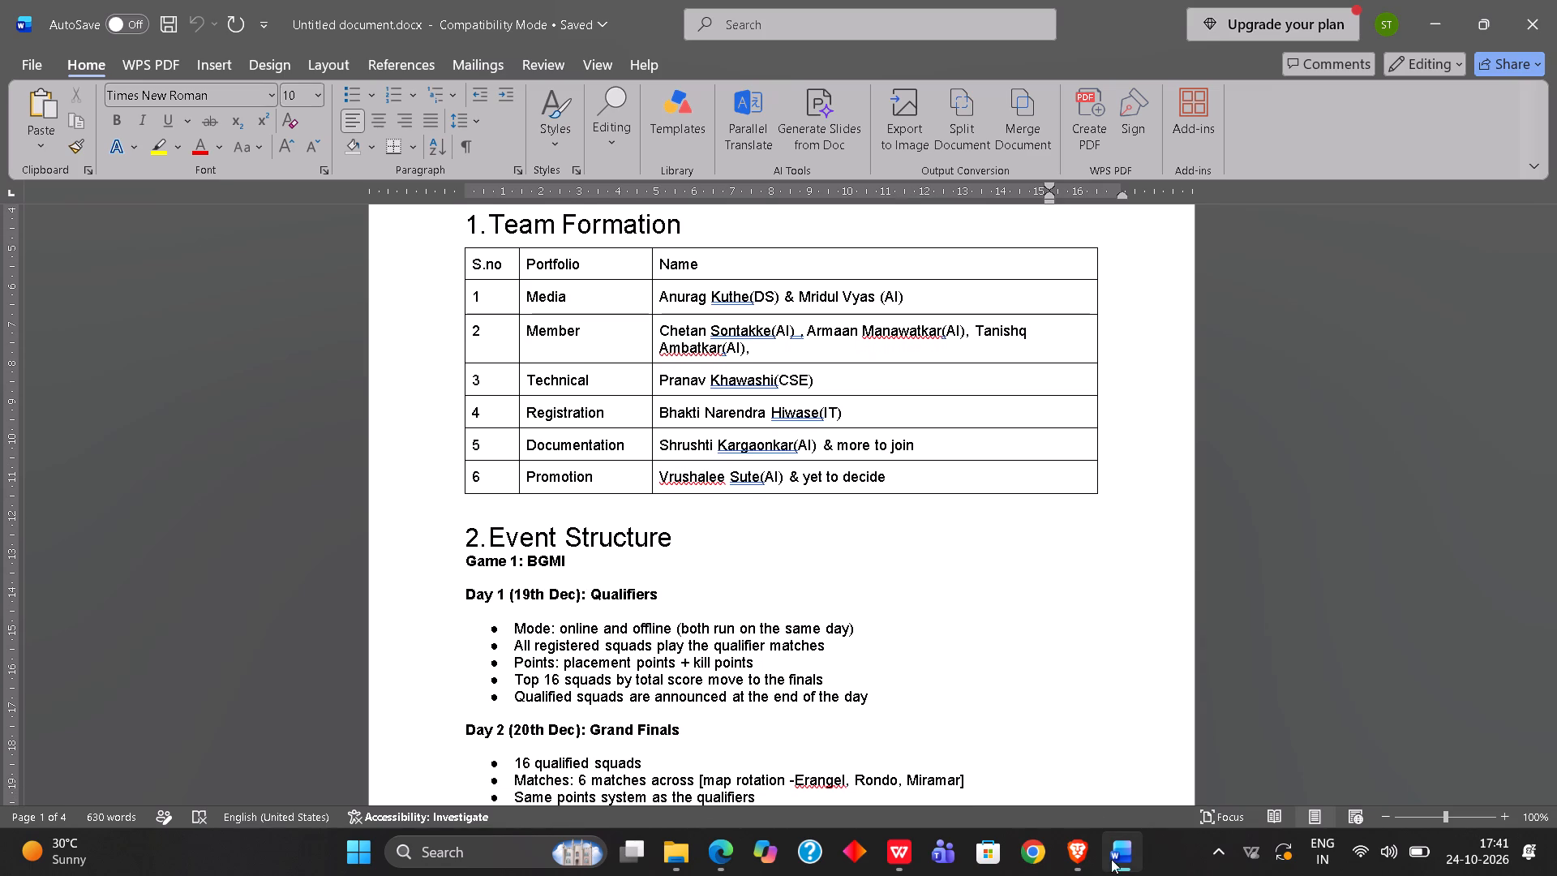
left_click(1087, 870)
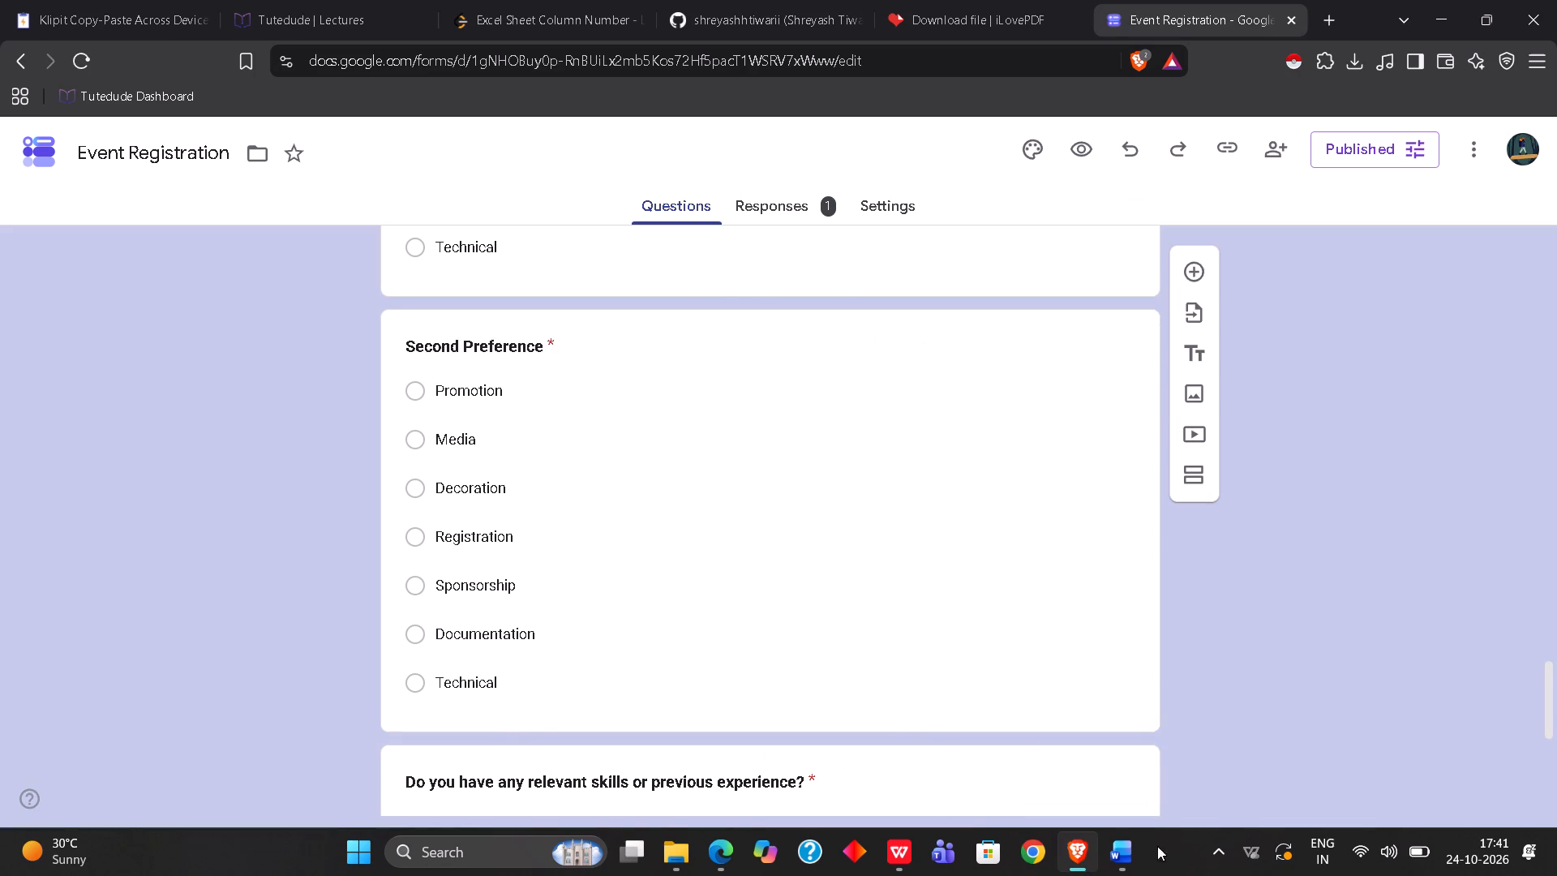
left_click(1122, 871)
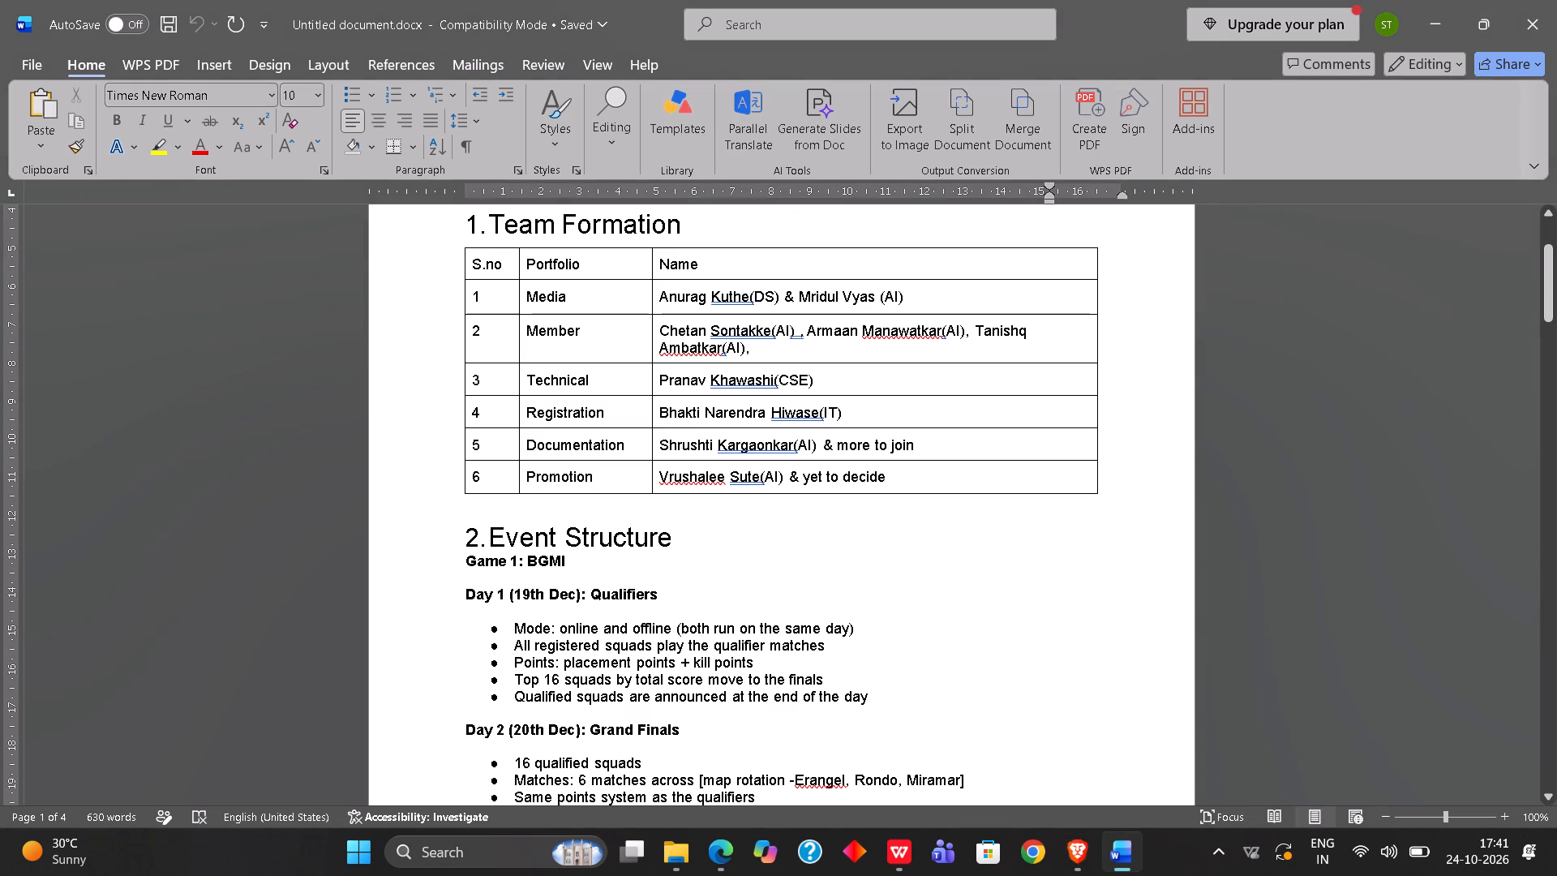
Read through the GAMERS CONQUEST 3.0 document from Event Structure to the closing note under Sponsorship Updates.
scroll(870, 678, "down", 1)
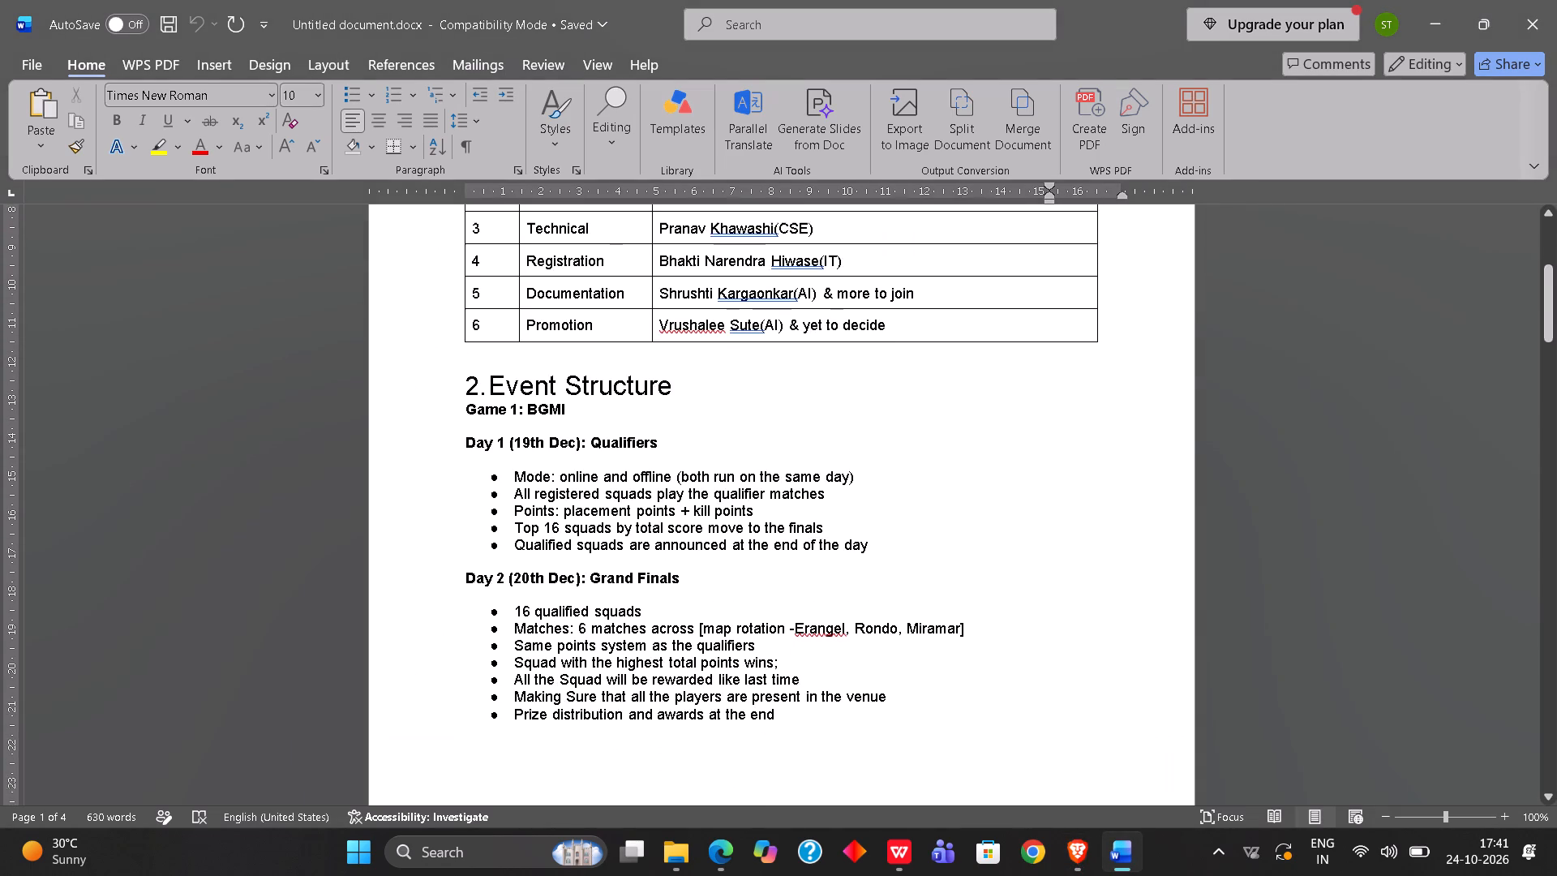
scroll(870, 678, "down", 6)
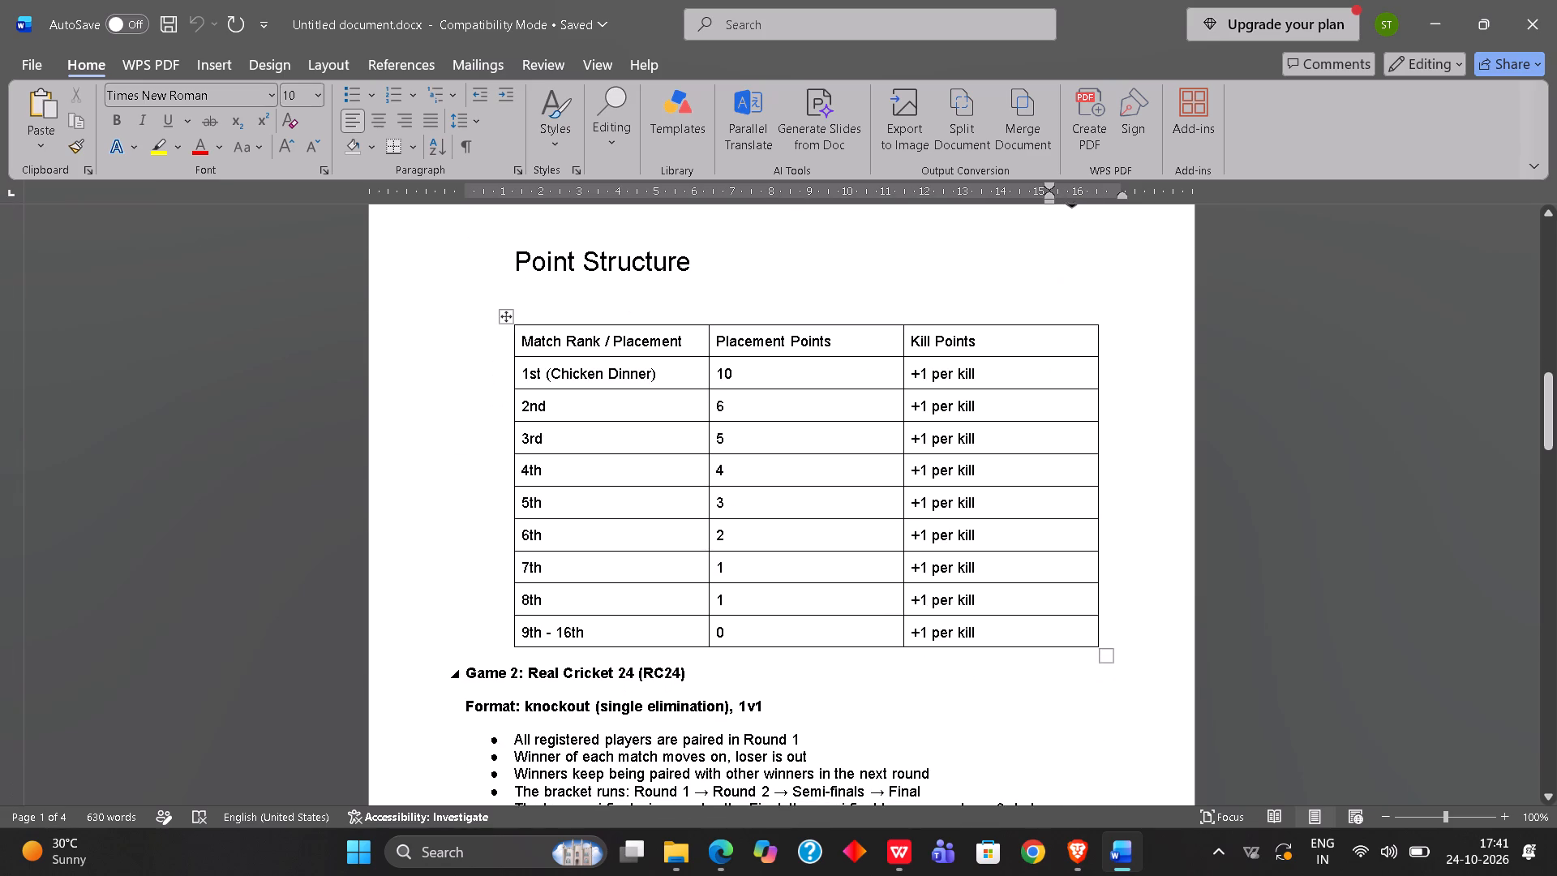
scroll(870, 678, "down", 3)
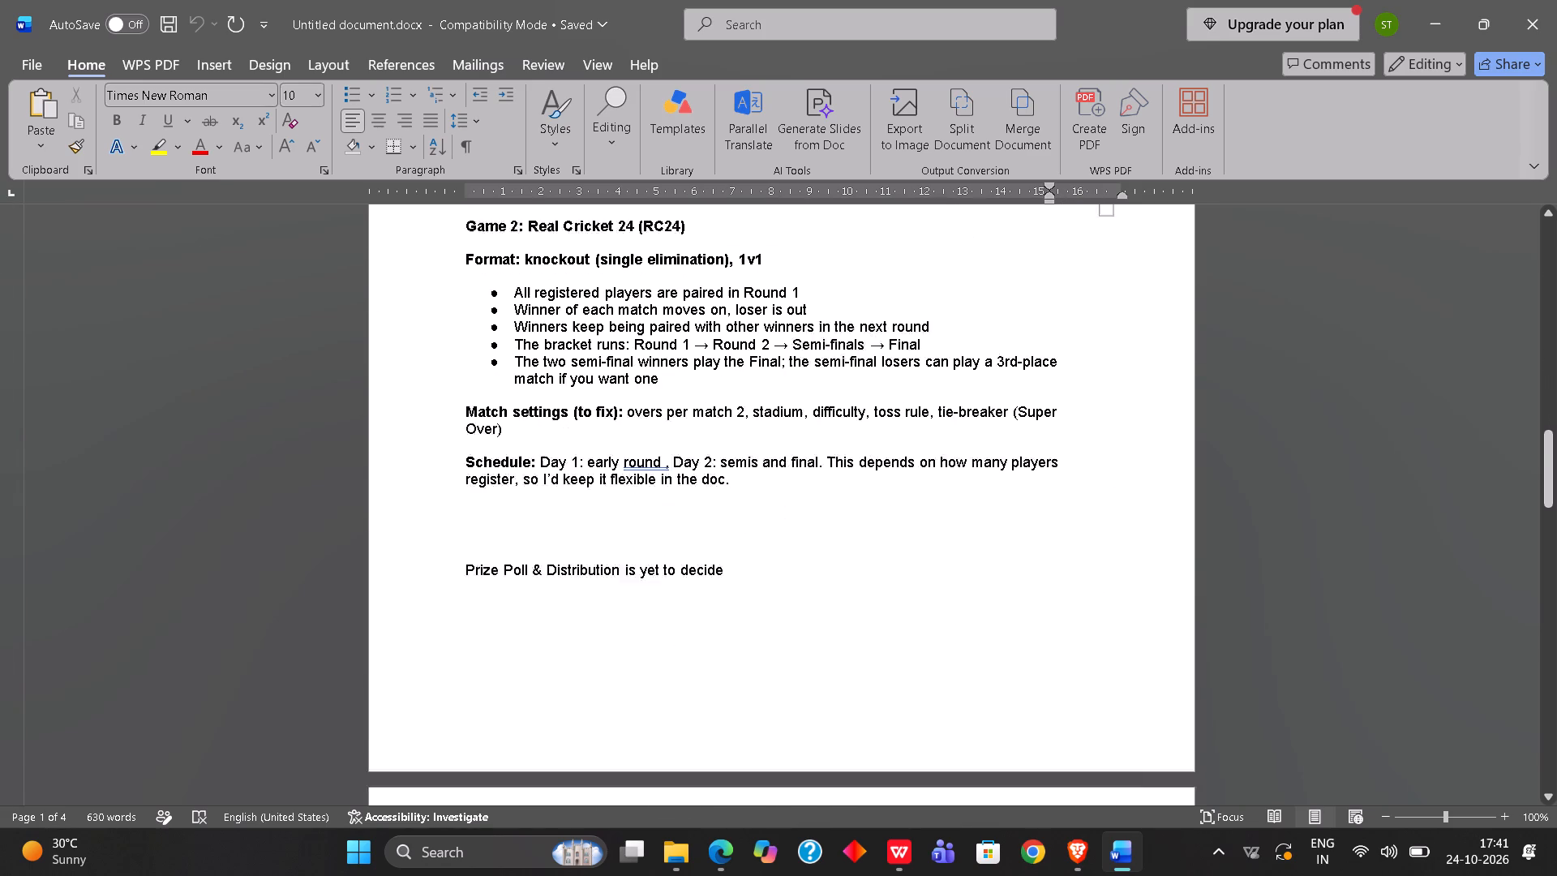
scroll(870, 678, "down", 2)
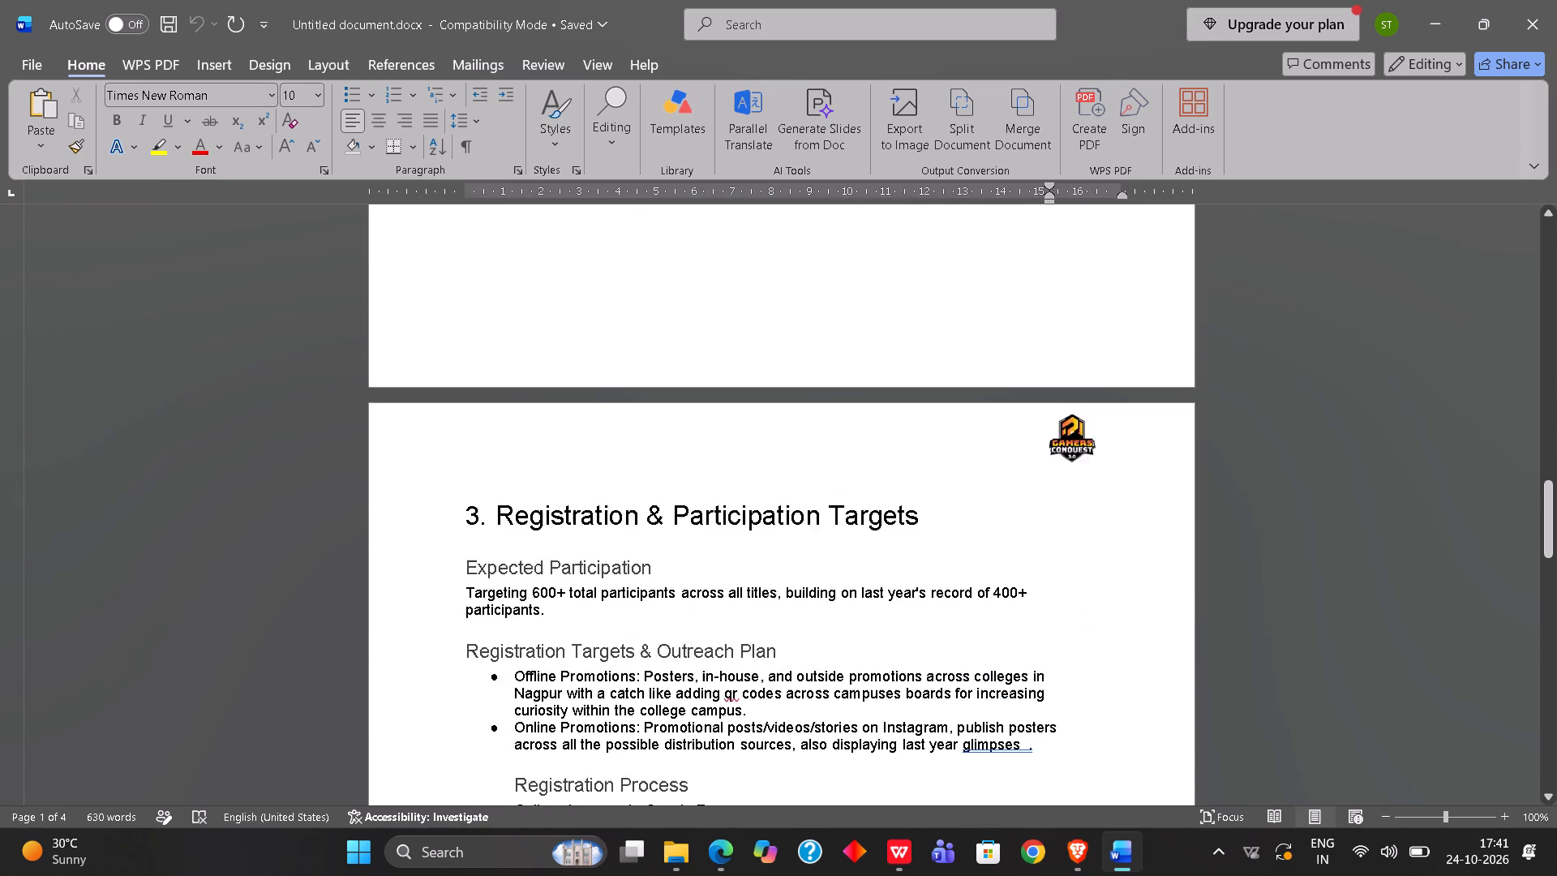
scroll(870, 678, "down", 2)
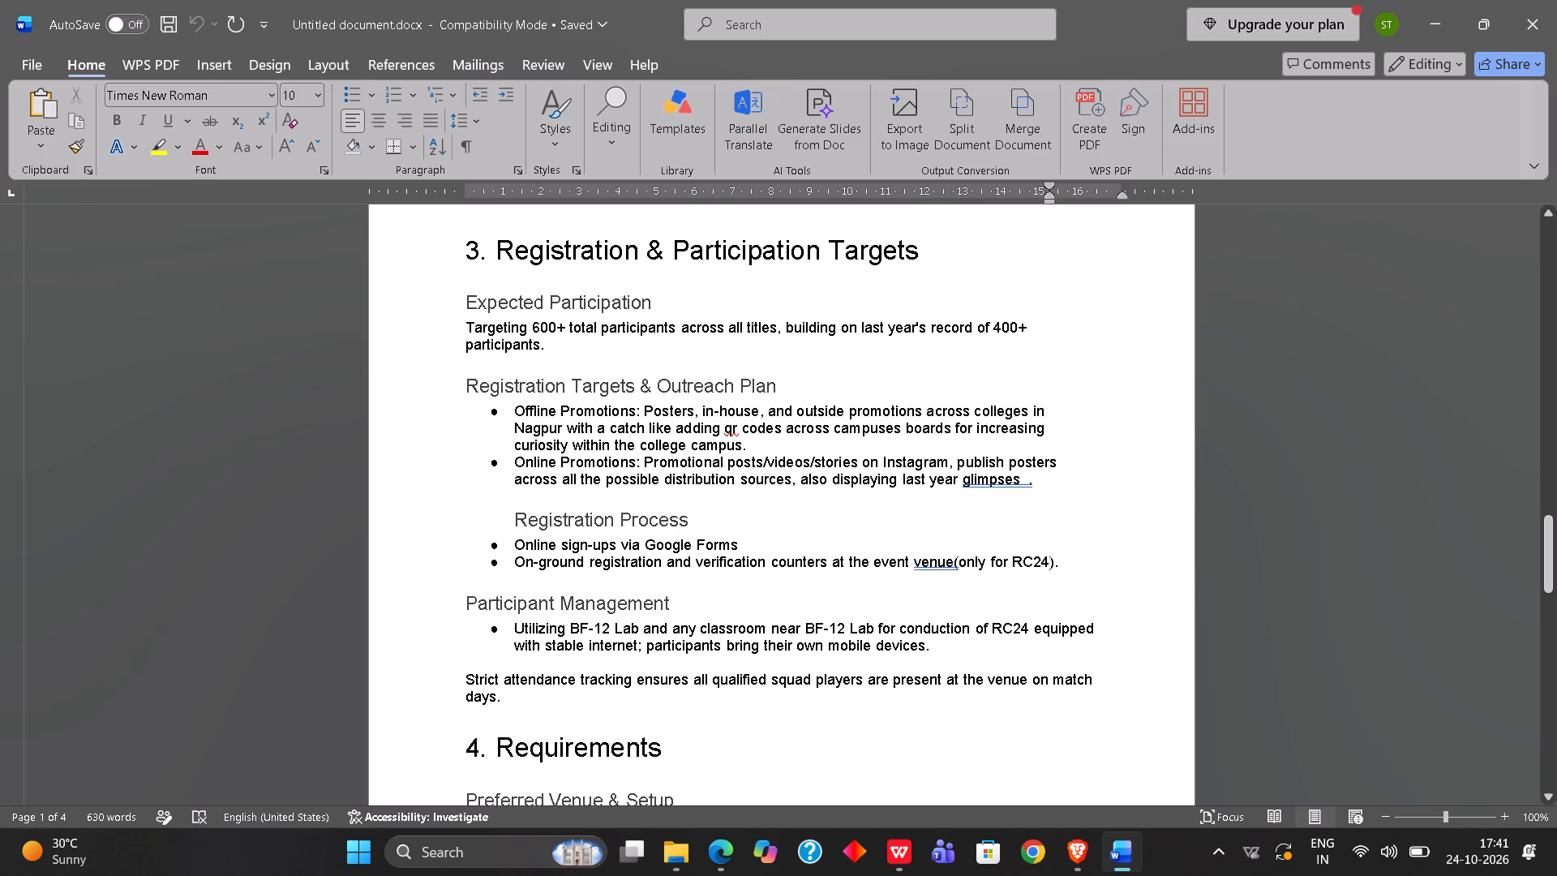
scroll(870, 678, "down", 3)
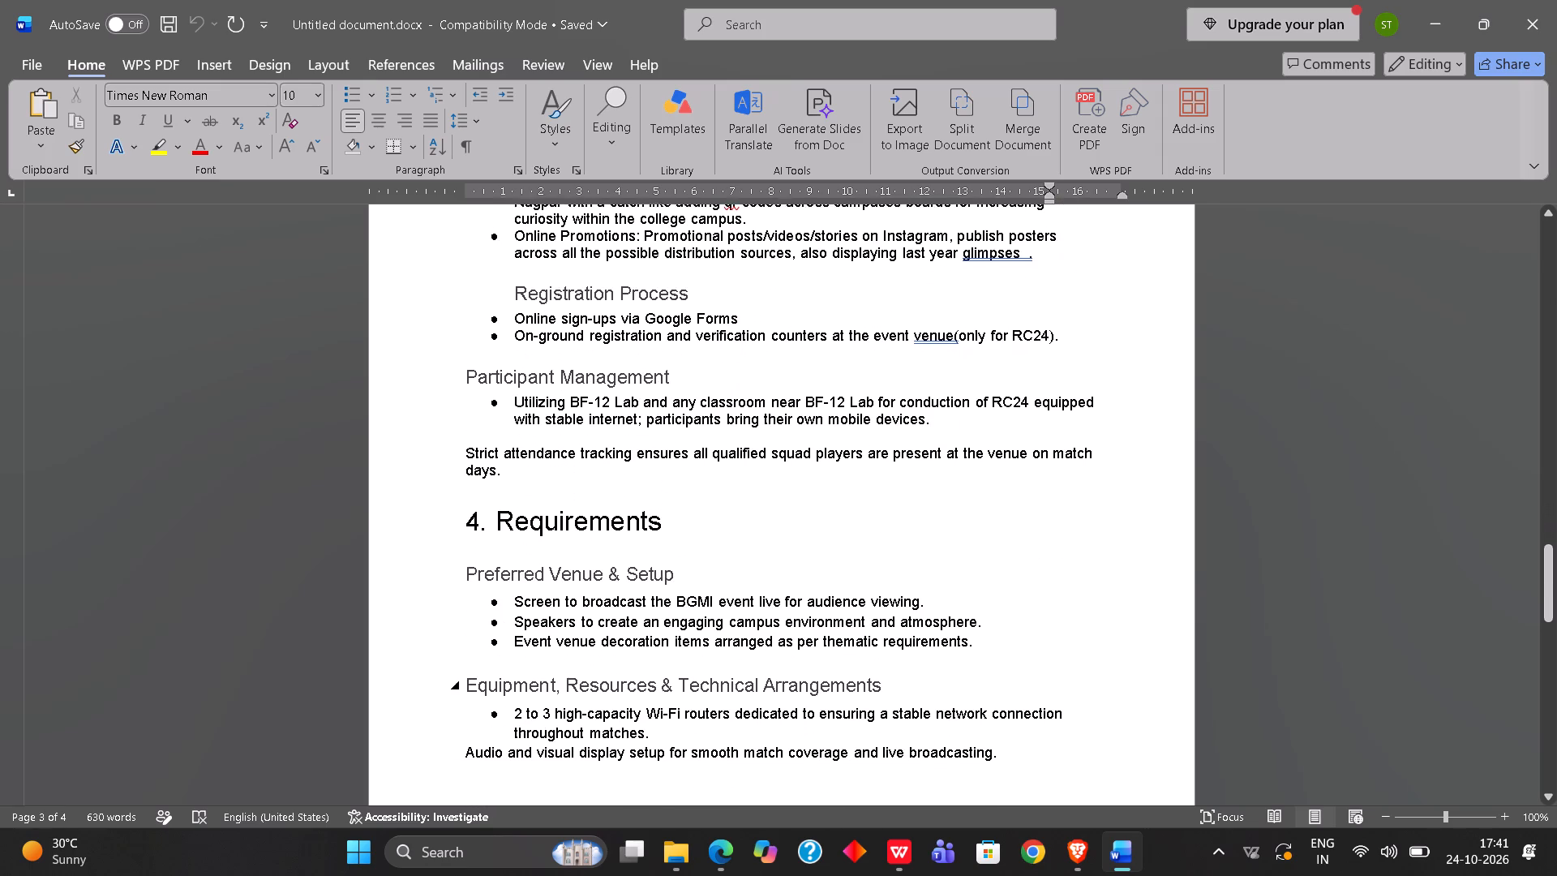
scroll(870, 678, "down", 2)
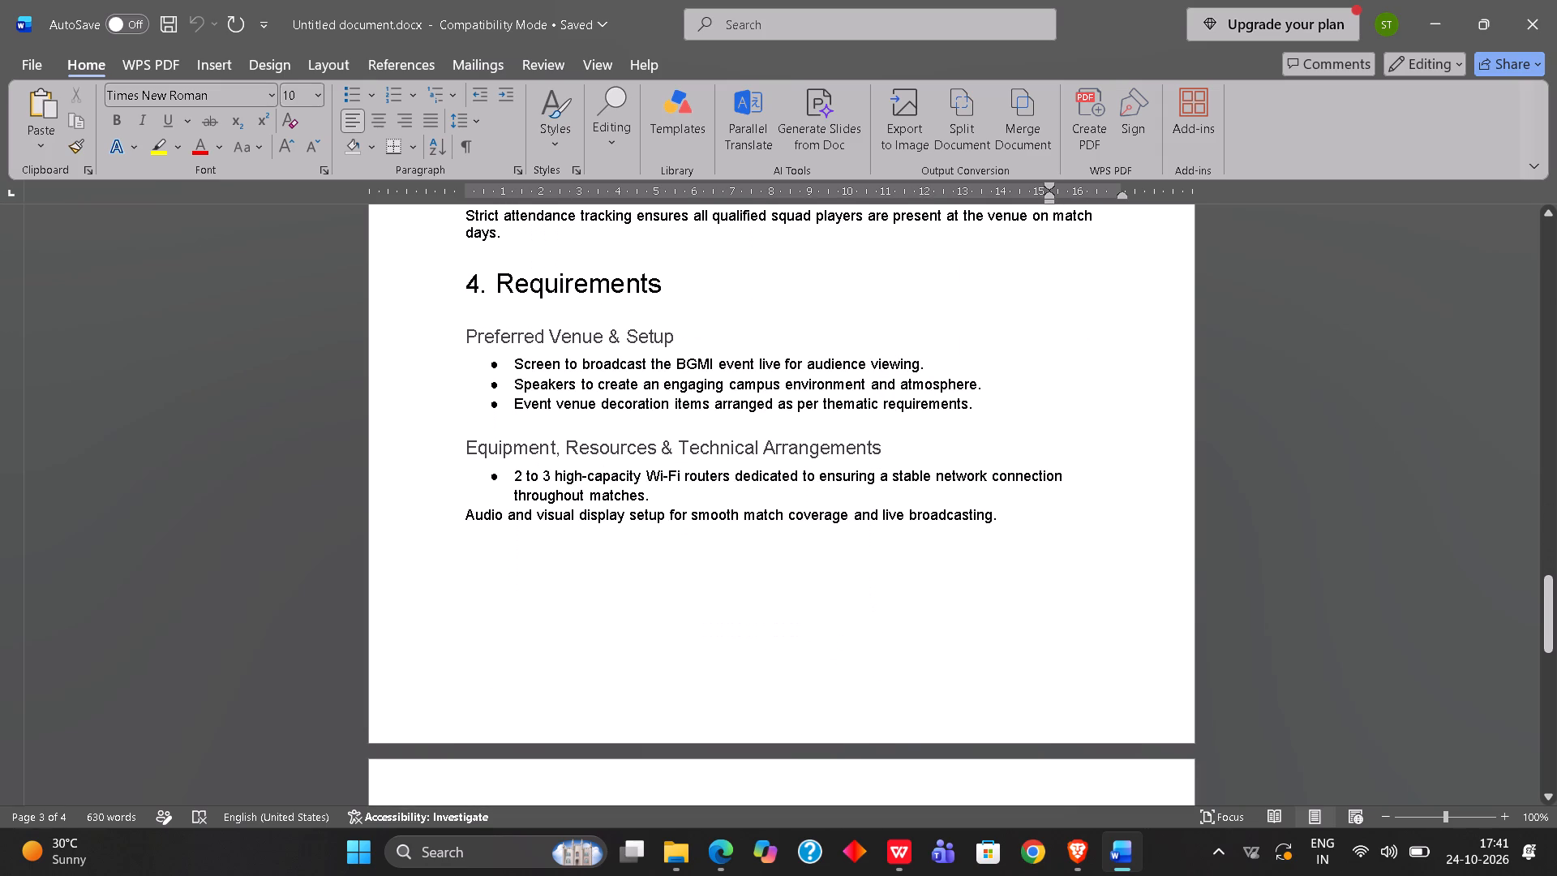
scroll(870, 678, "down", 2)
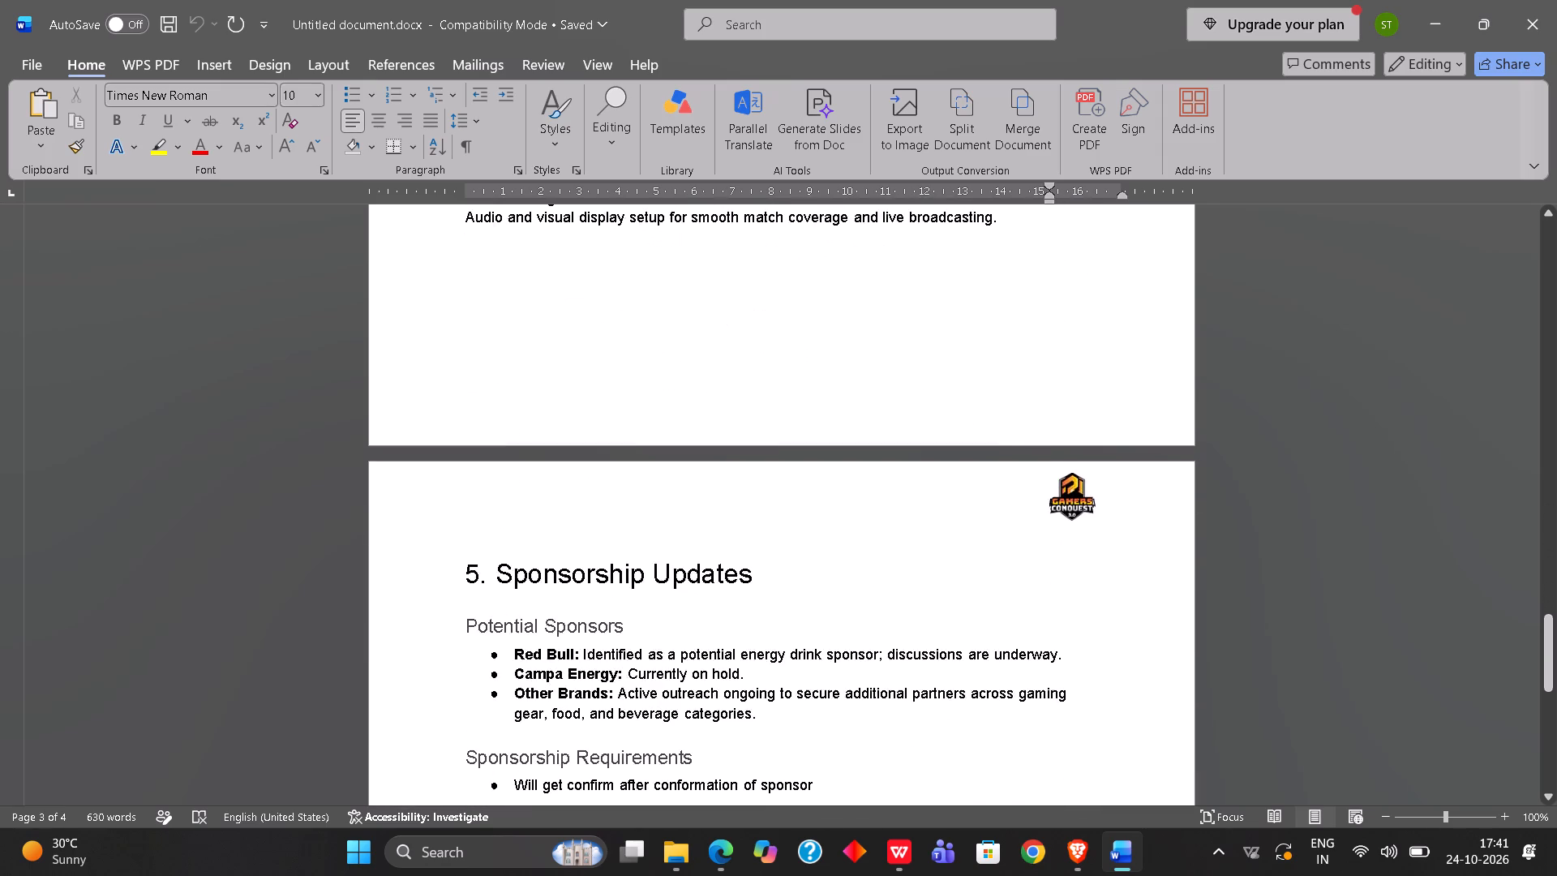
scroll(870, 678, "down", 1)
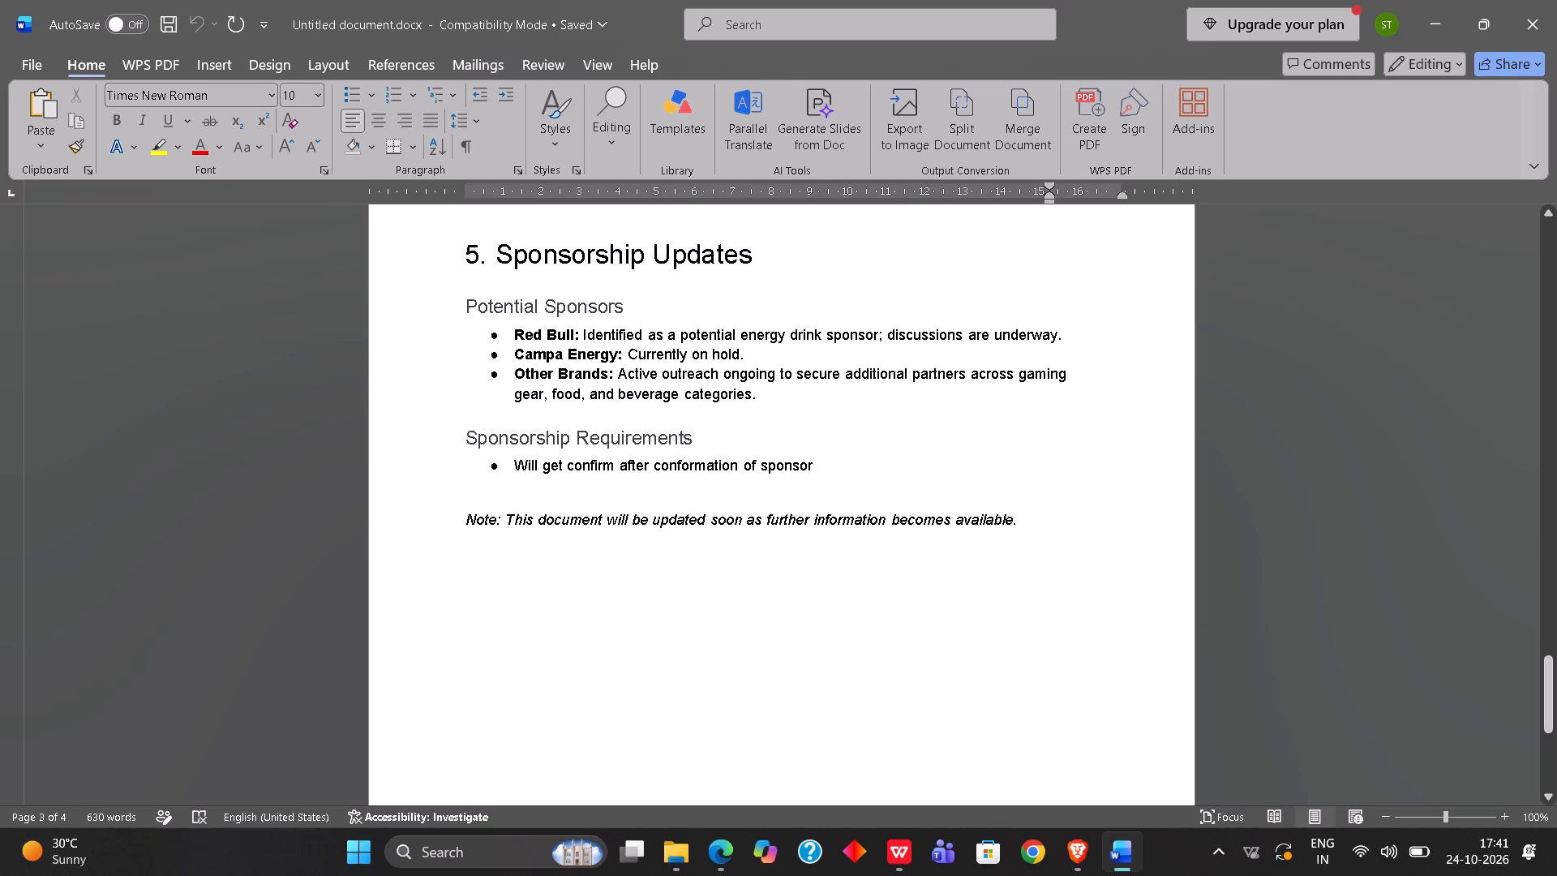
scroll(870, 678, "right", 2)
scroll(870, 678, "down", 1)
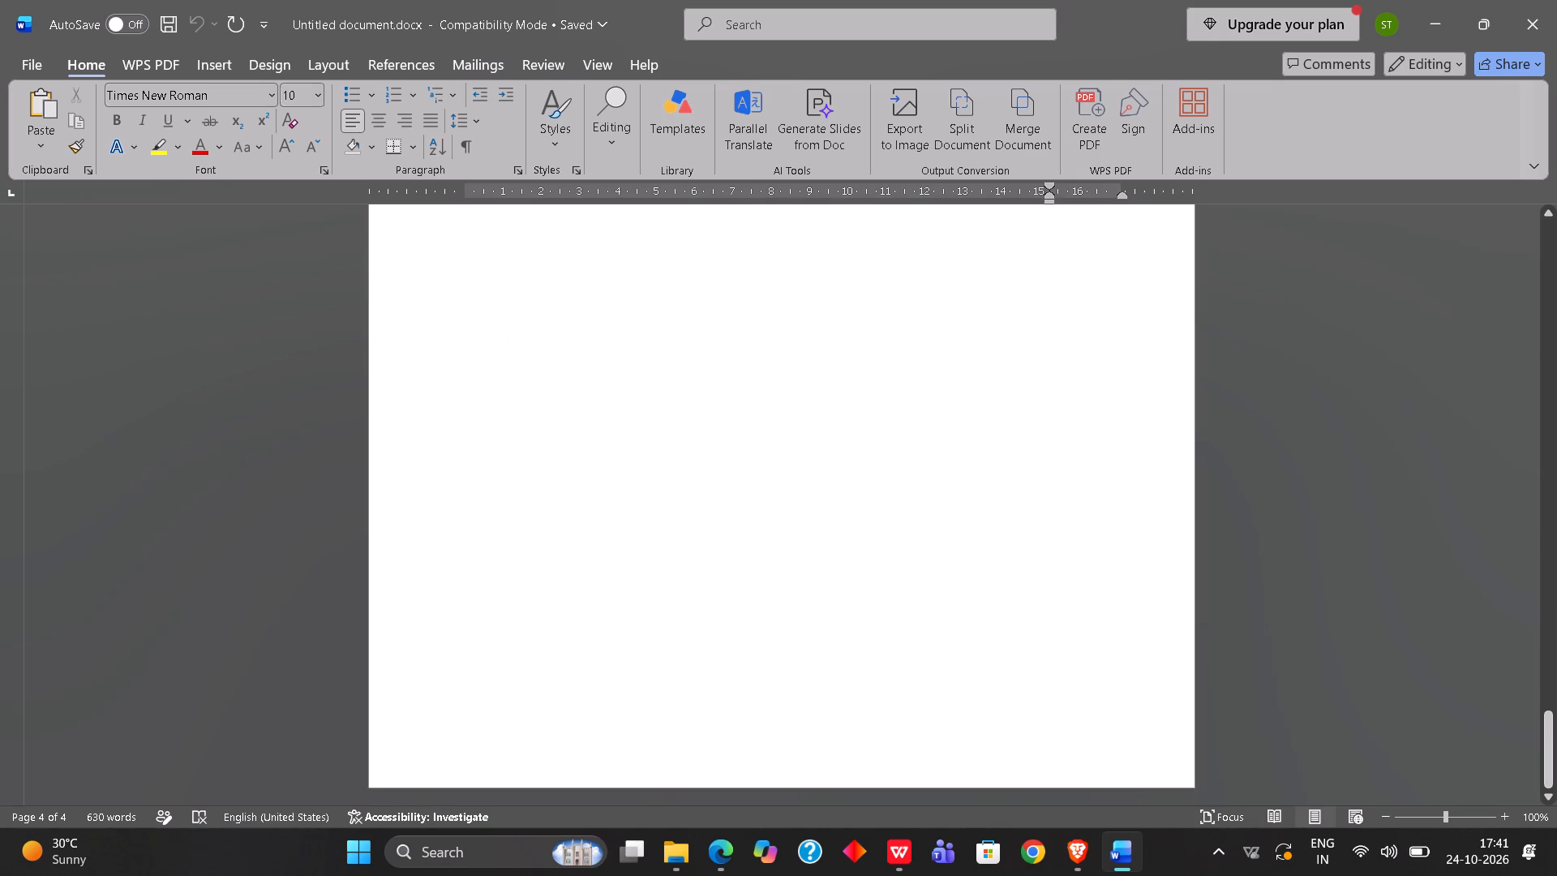
scroll(870, 678, "down", 1)
scroll(870, 678, "up", 2)
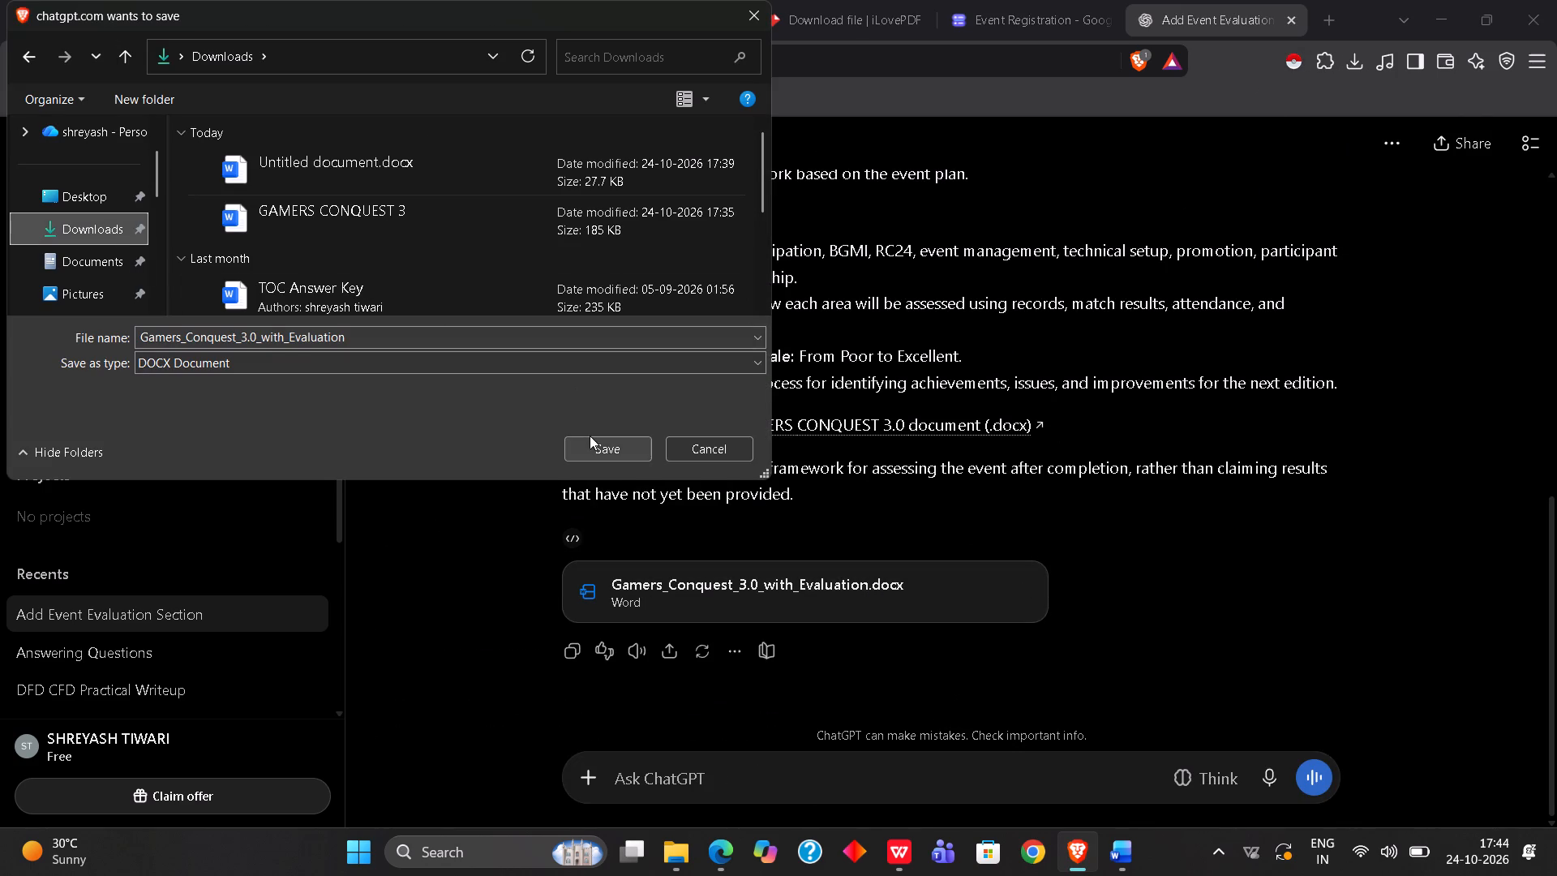
left_click(590, 436)
Switch to Word, open Gamers_Conquest_3.0_with_Evaluation from the Downloads folder and enable editing.
left_click(1448, 0)
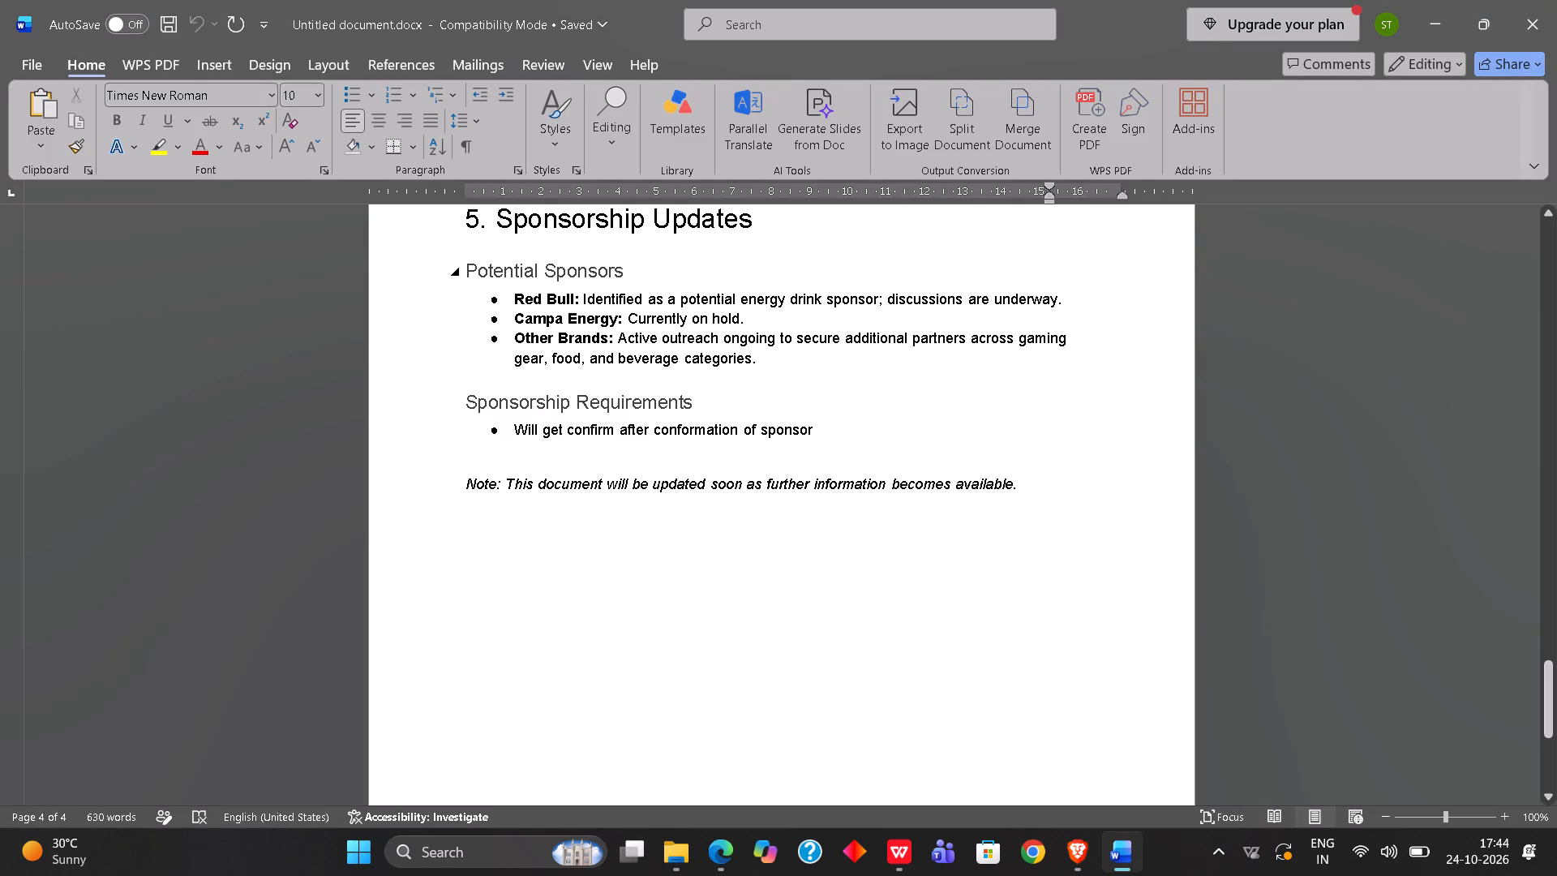
left_click(24, 75)
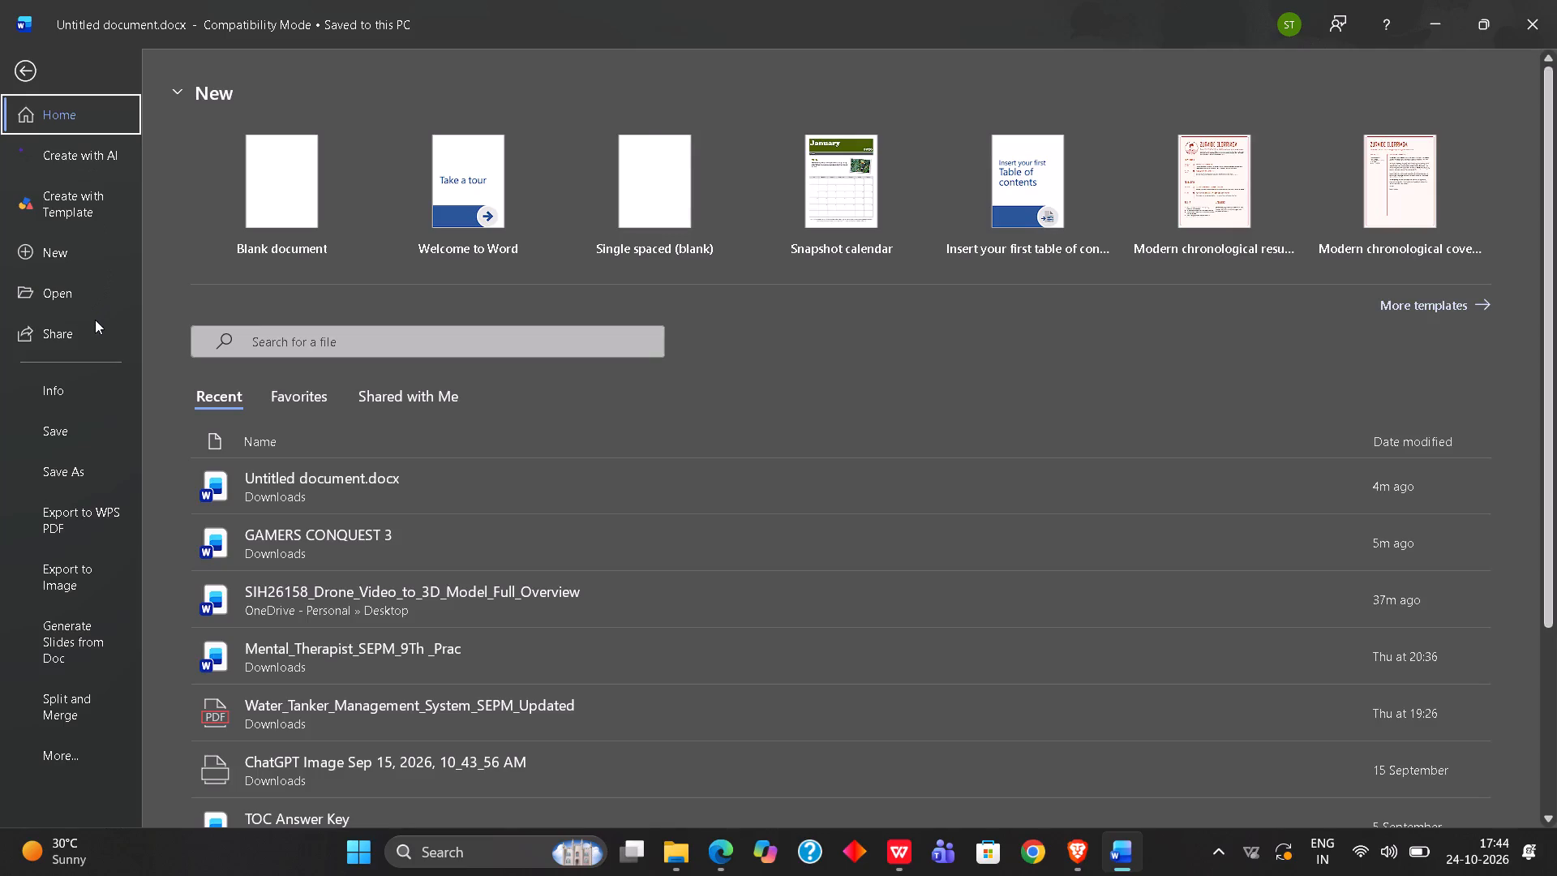
left_click(49, 262)
left_click(55, 294)
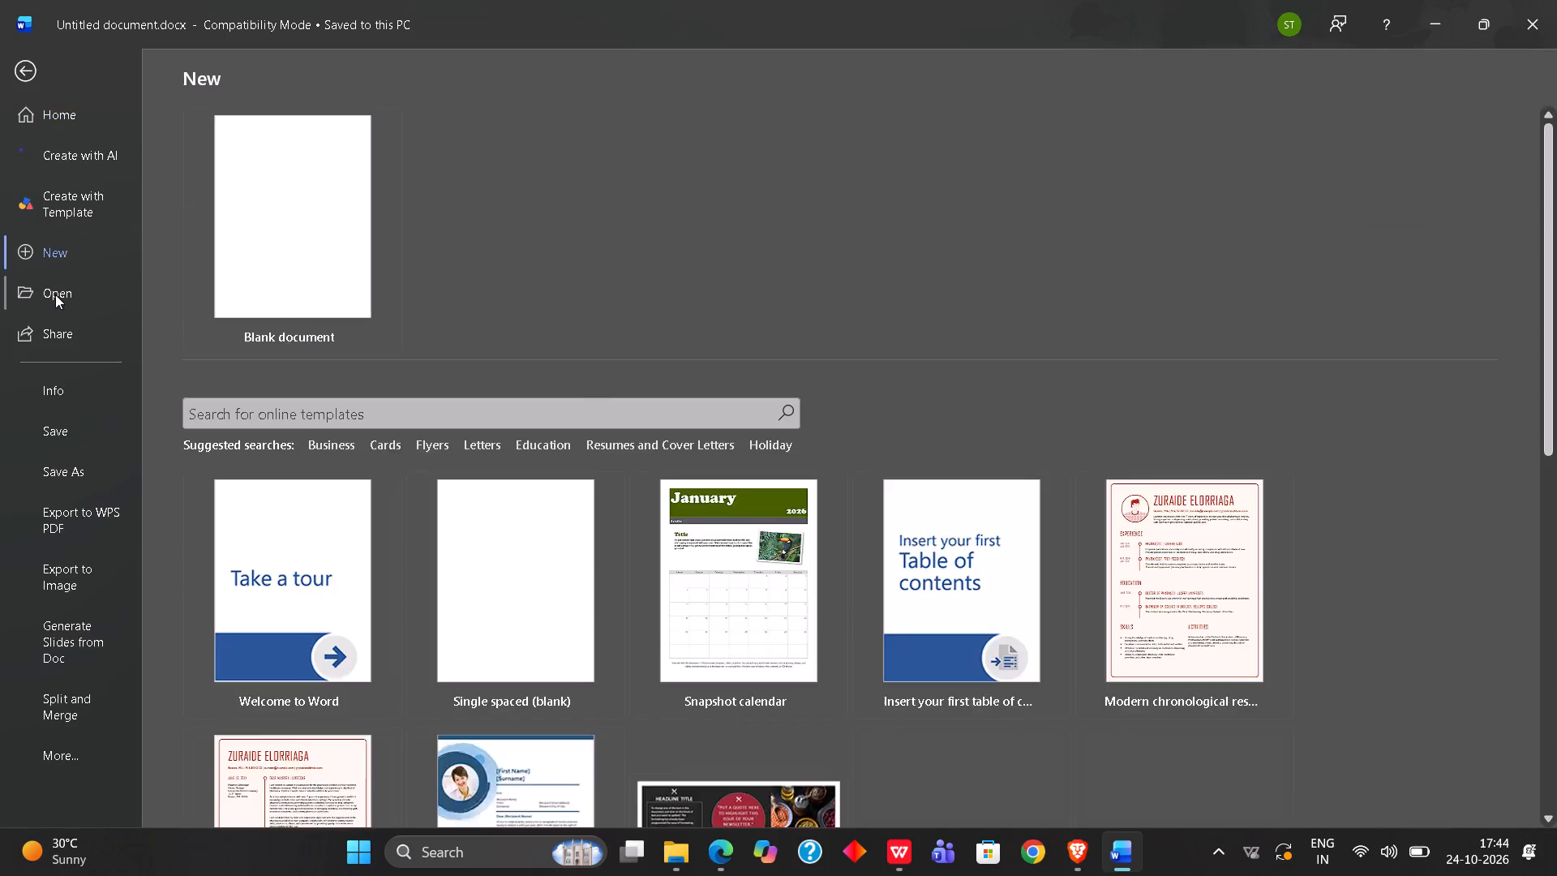
left_click(255, 450)
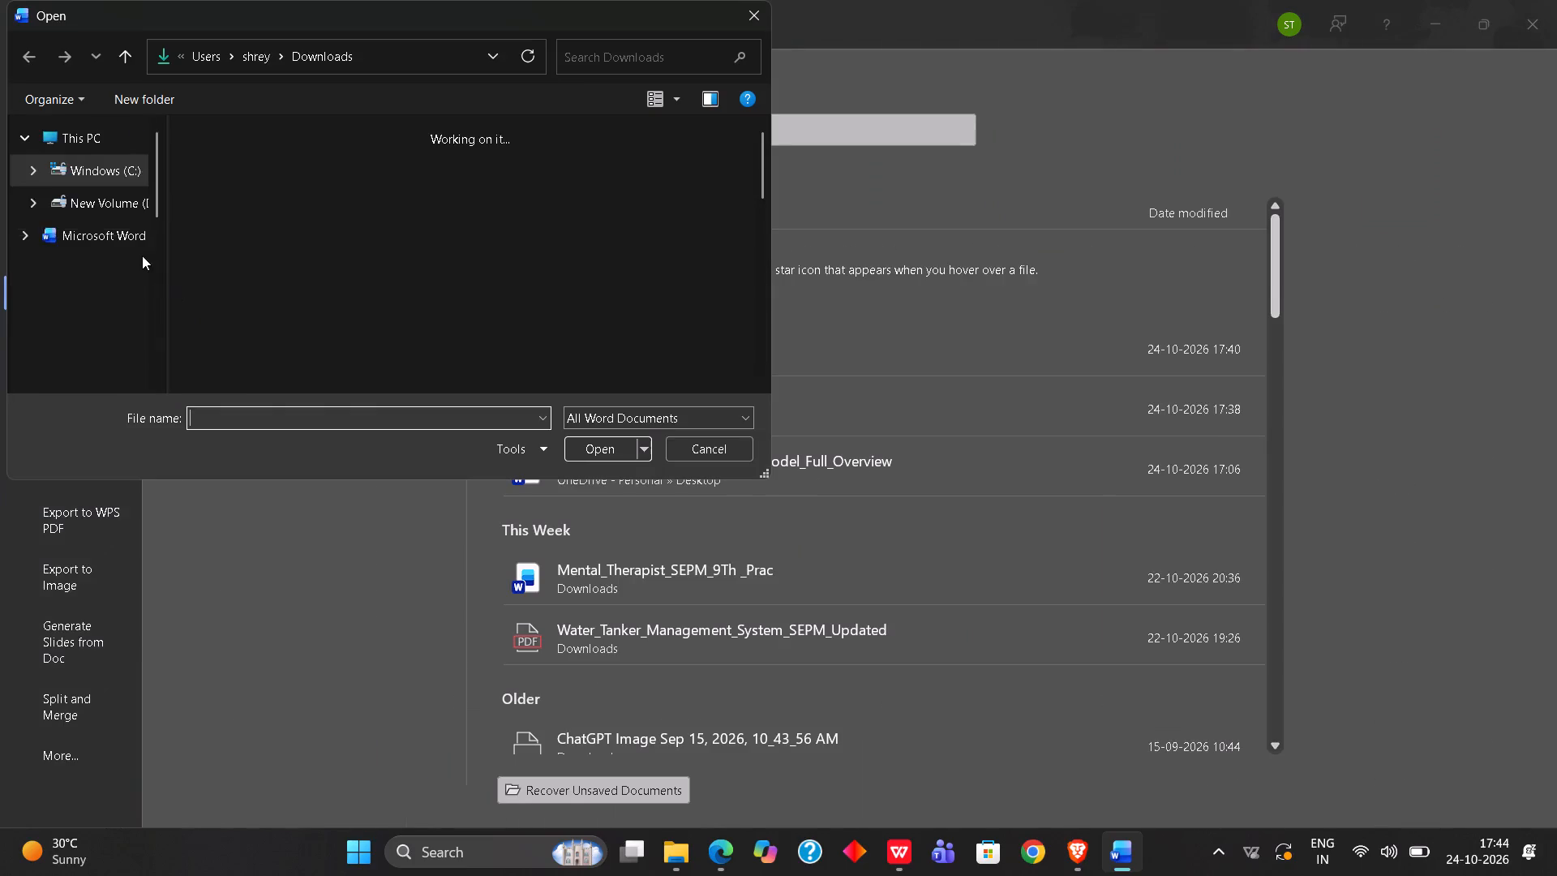
scroll(137, 225, "up", 5)
left_click(101, 305)
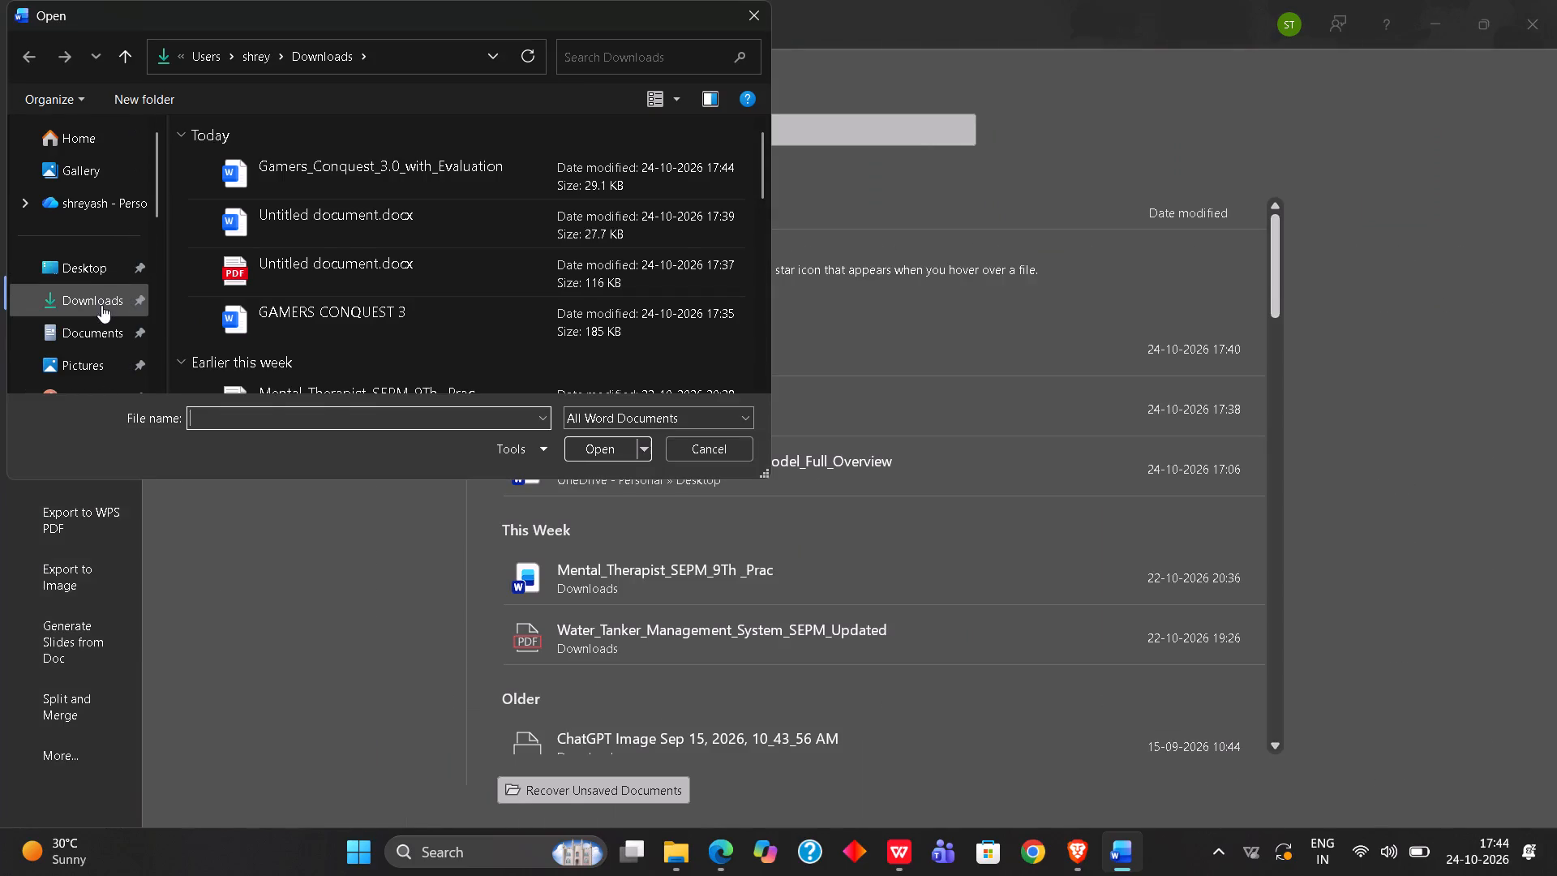
left_click(294, 177)
left_click(583, 444)
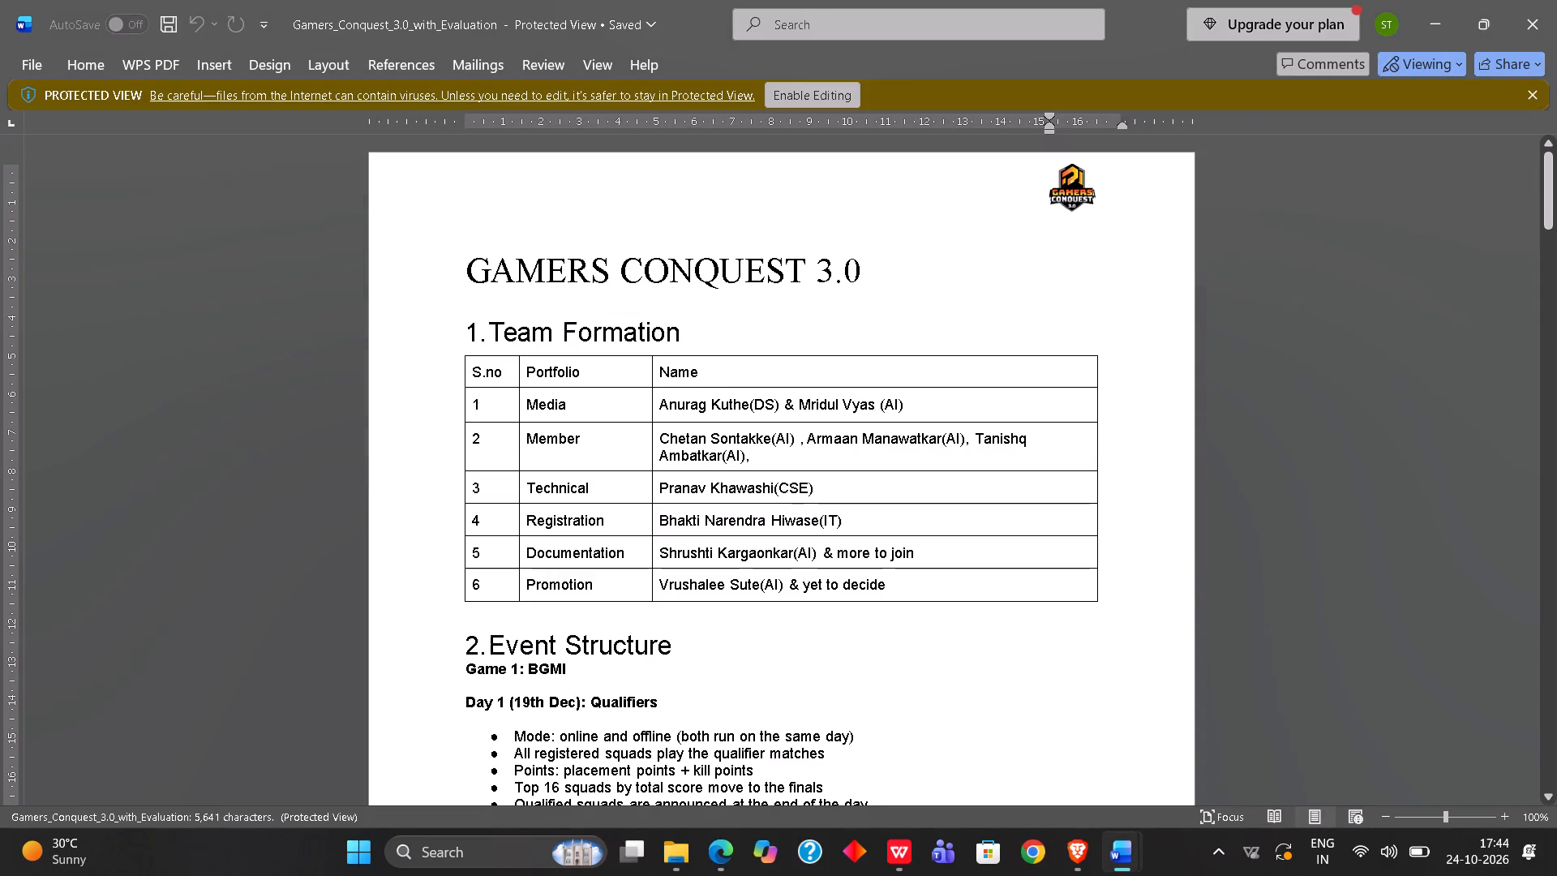
left_click(842, 88)
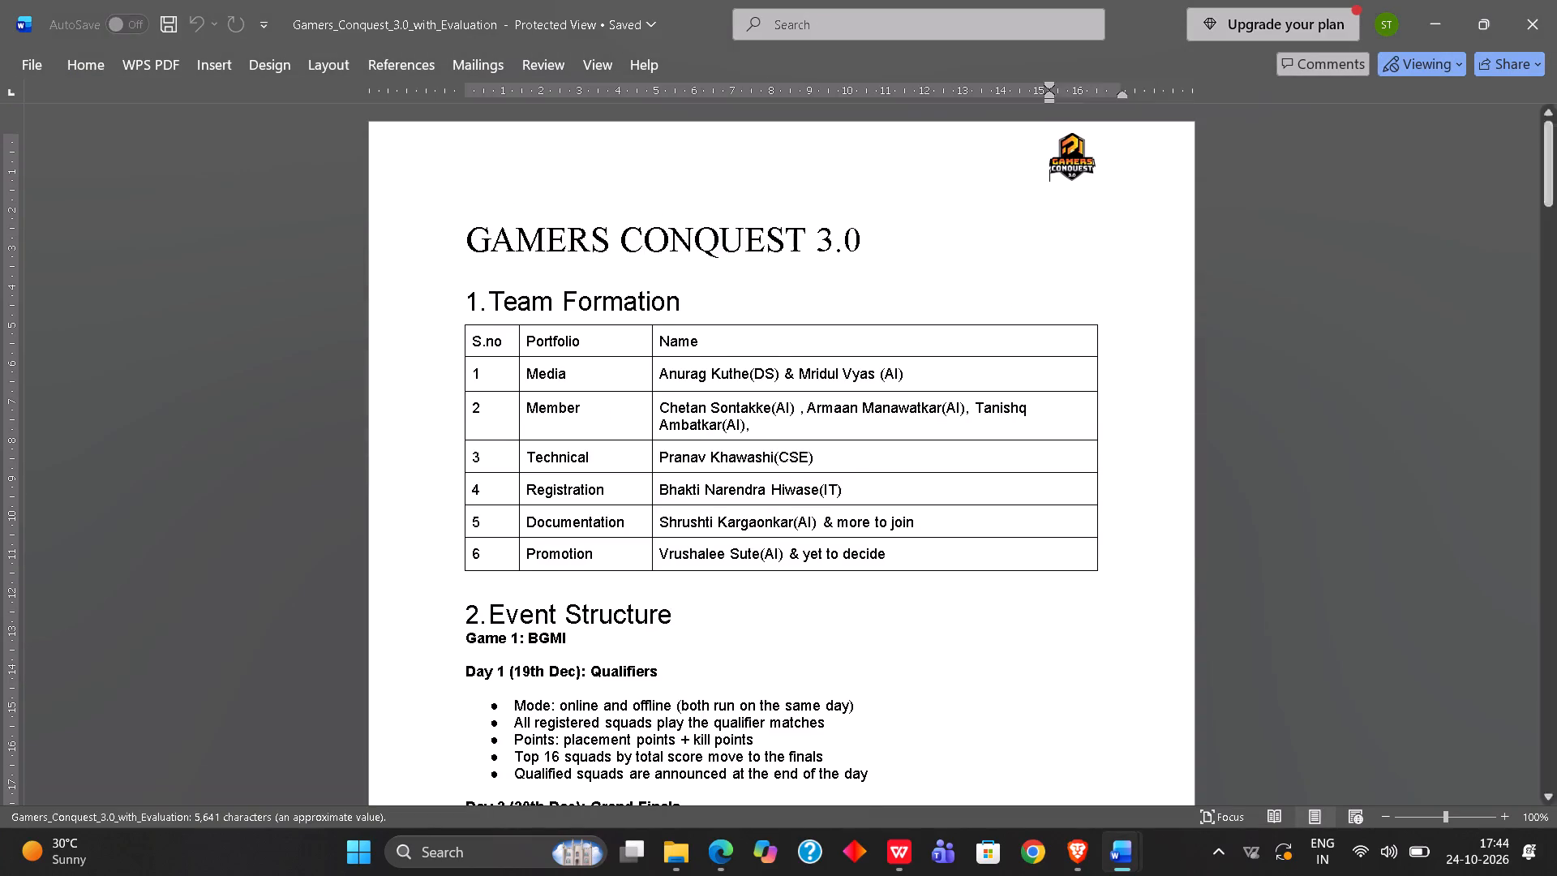
Set the heading "6. Event Evaluation and Performance Assessment" to font size 20, using the "Sponsorship Updates" heading as the size reference.
scroll(794, 308, "down", 20)
scroll(794, 308, "down", 20)
scroll(794, 308, "down", 20)
scroll(794, 308, "up", 4)
scroll(794, 308, "down", 2)
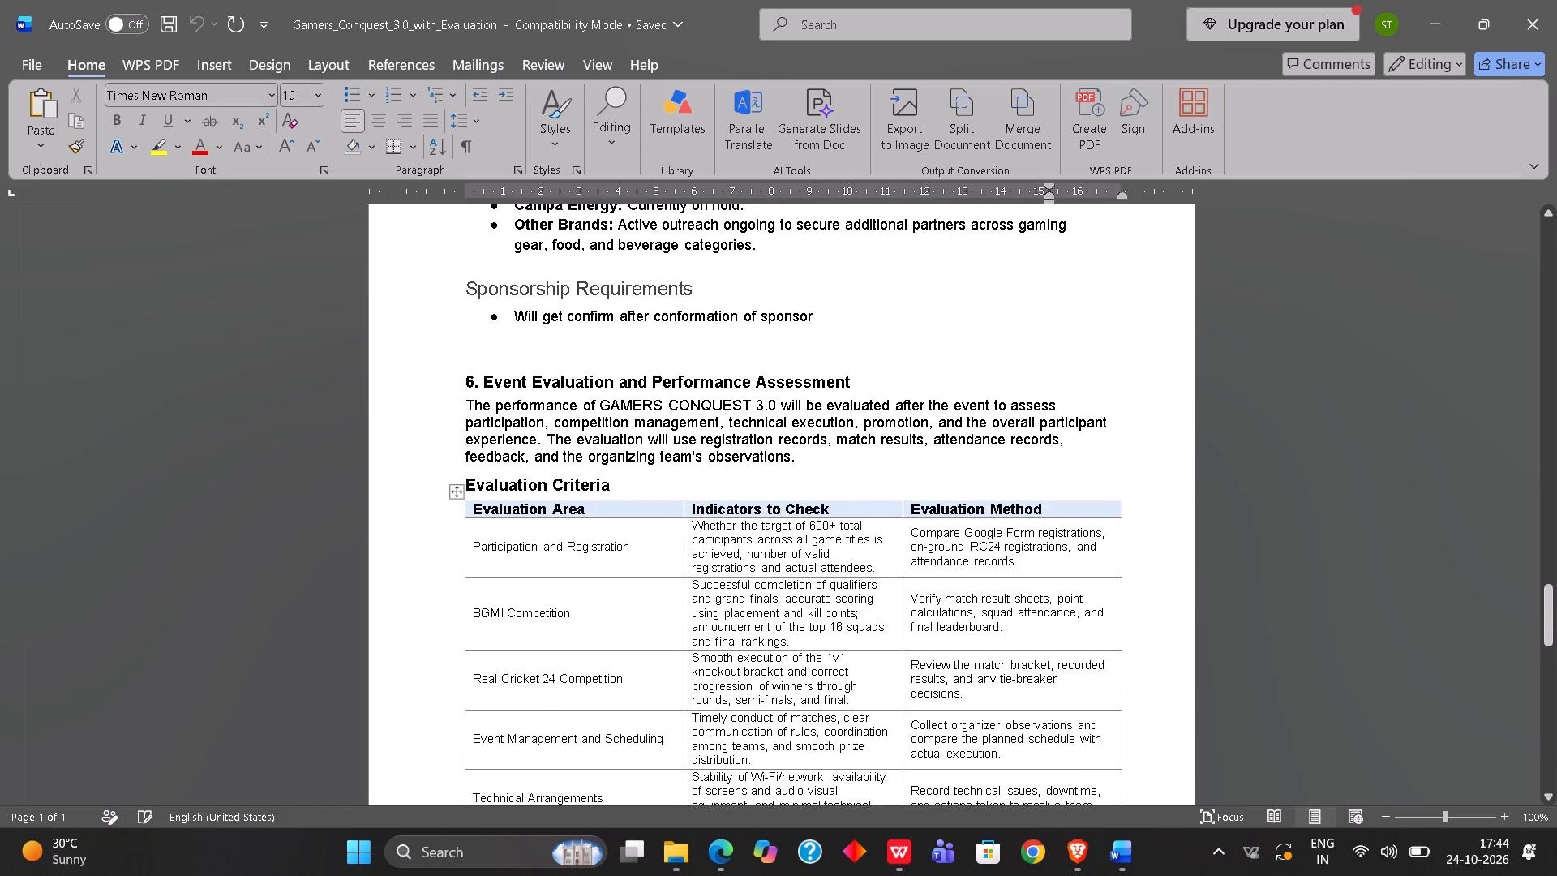
scroll(794, 308, "down", 2)
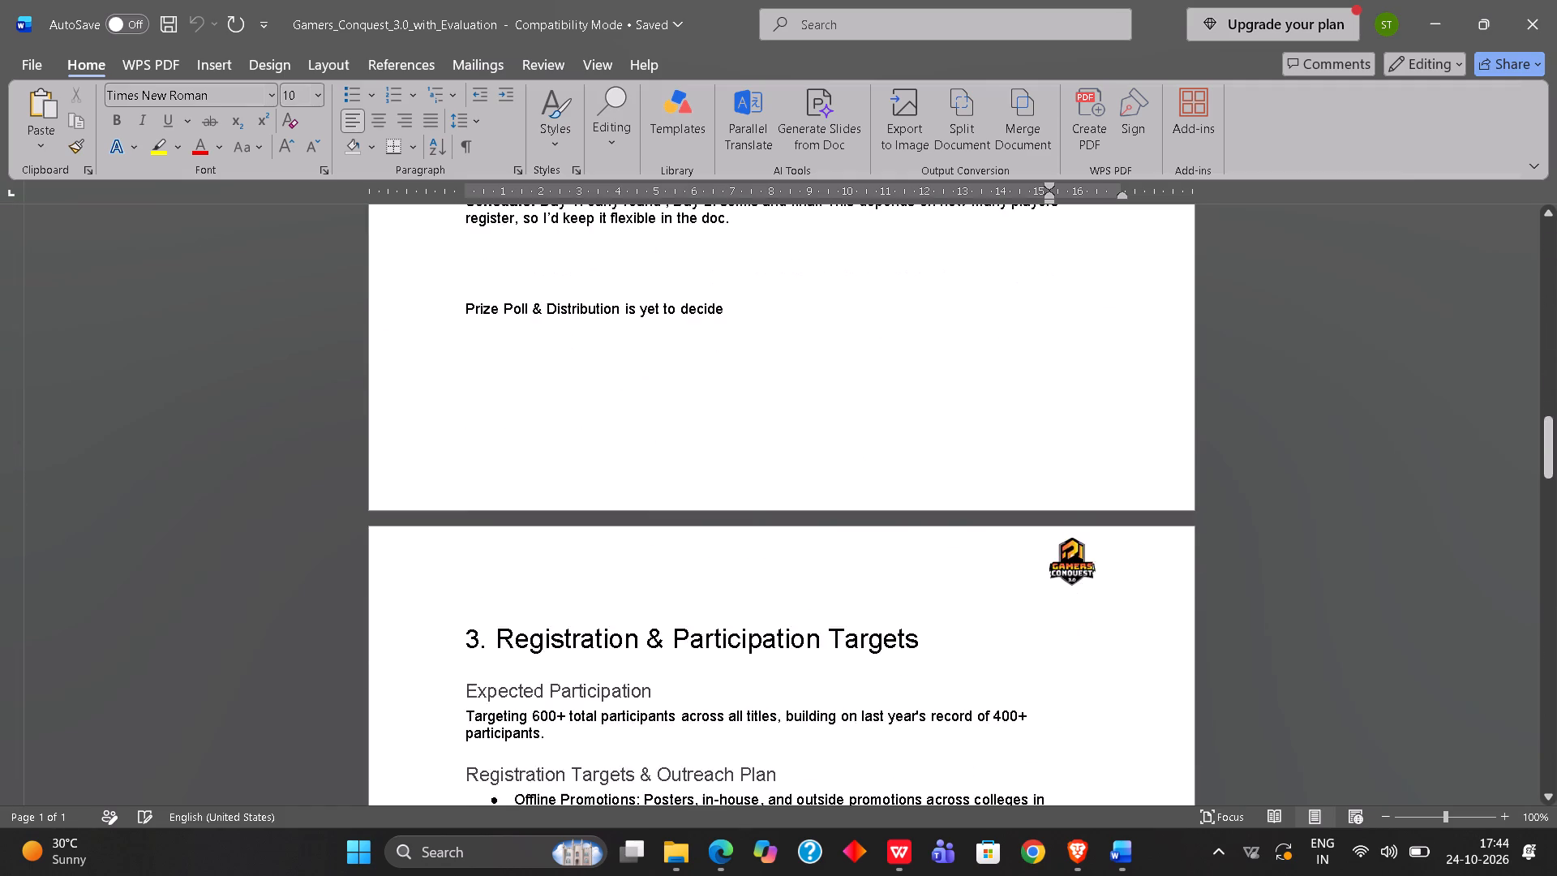
scroll(794, 308, "down", 2)
scroll(794, 308, "up", 1)
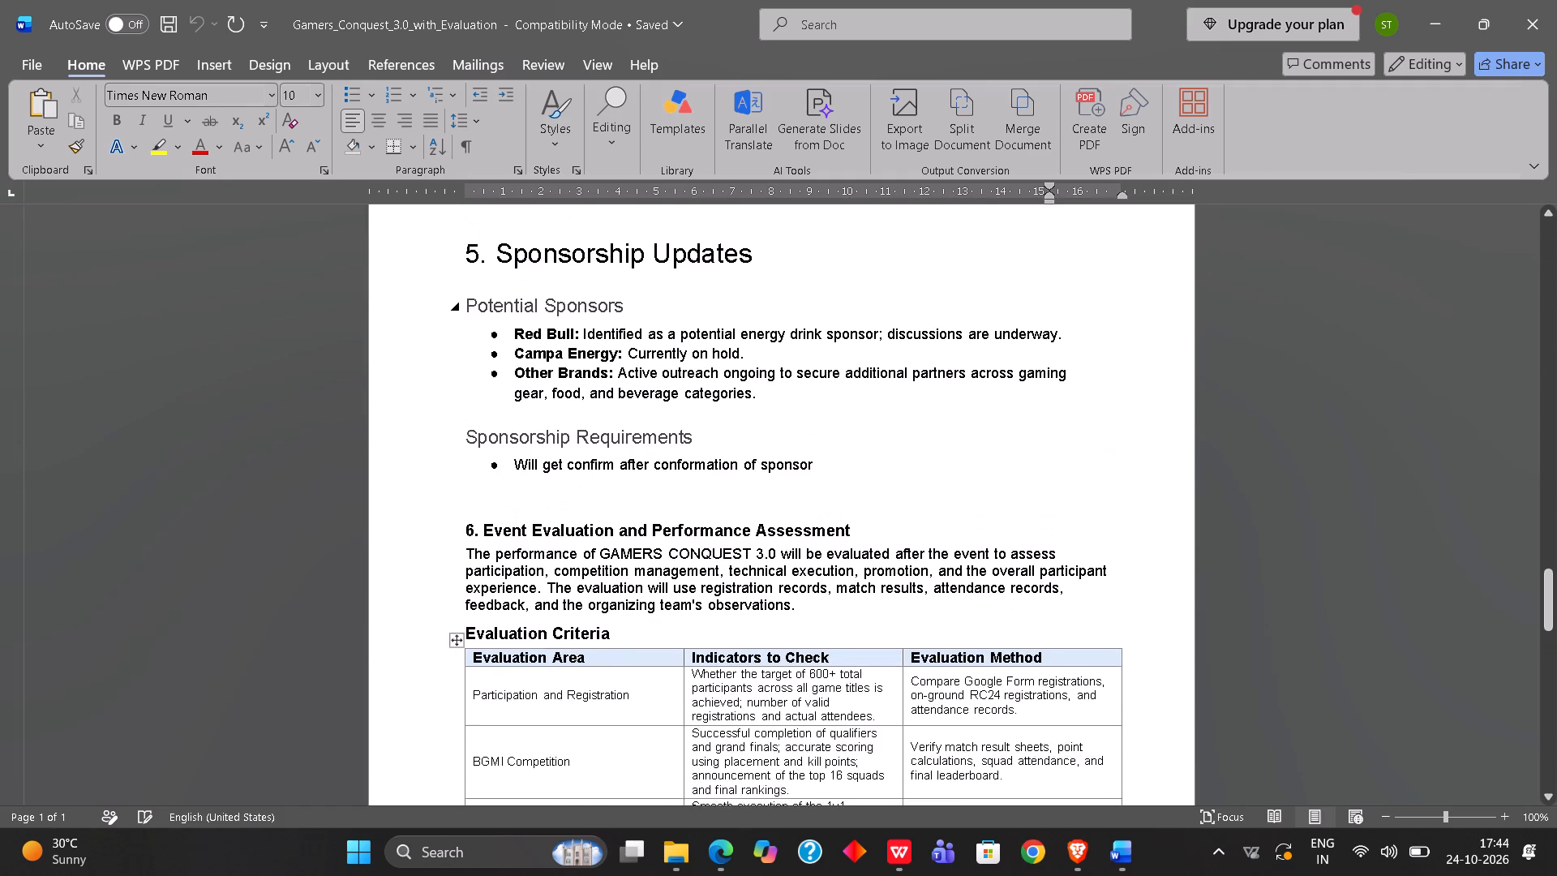
scroll(794, 308, "up", 1)
left_click(724, 286)
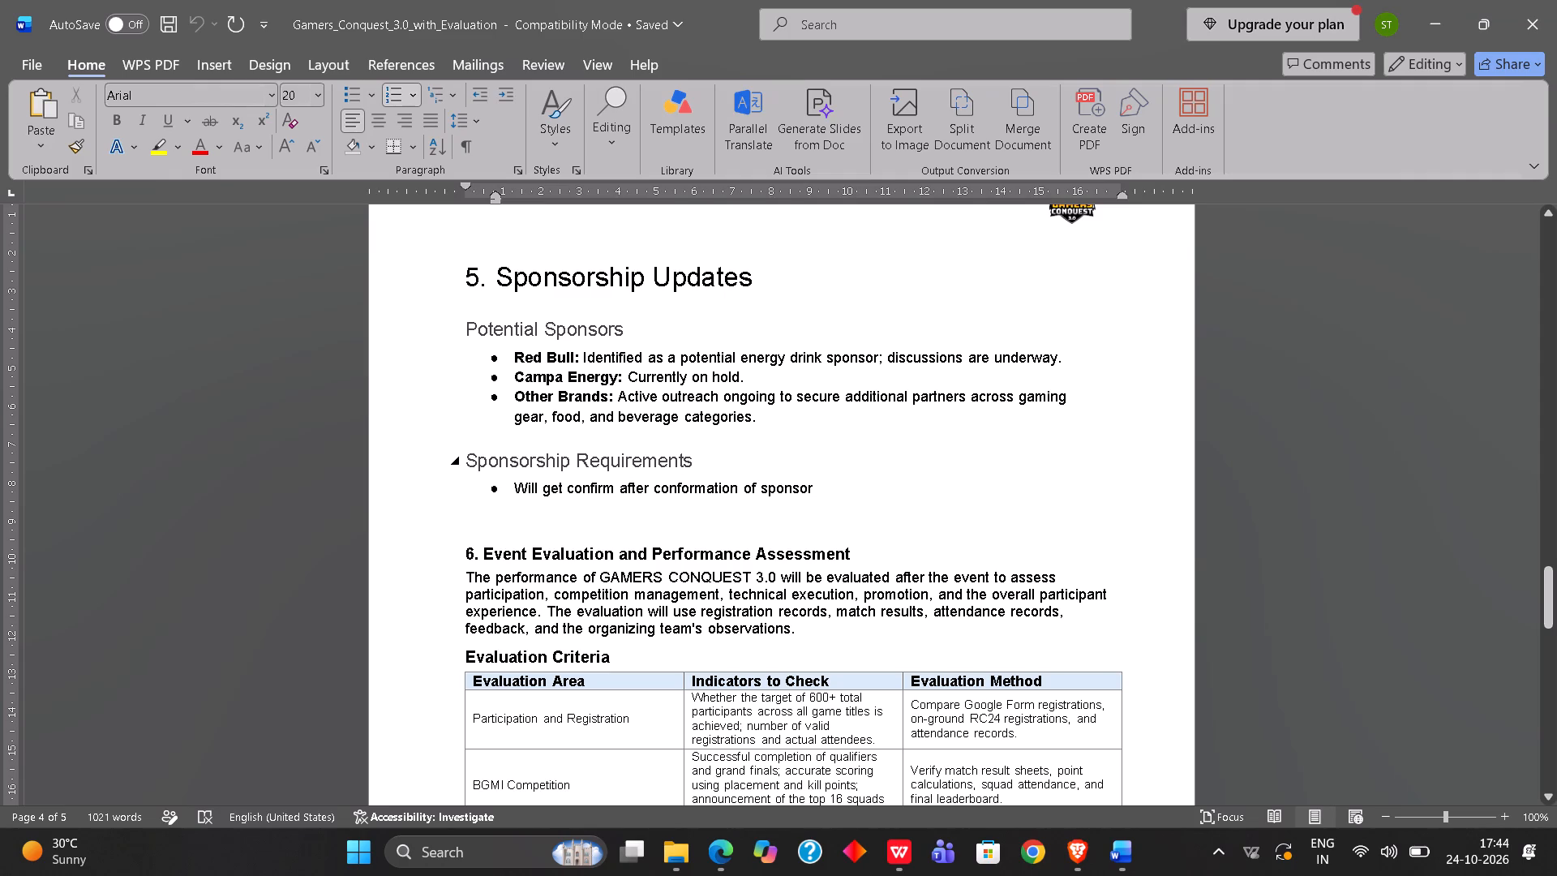
left_click_drag(858, 563, 475, 541)
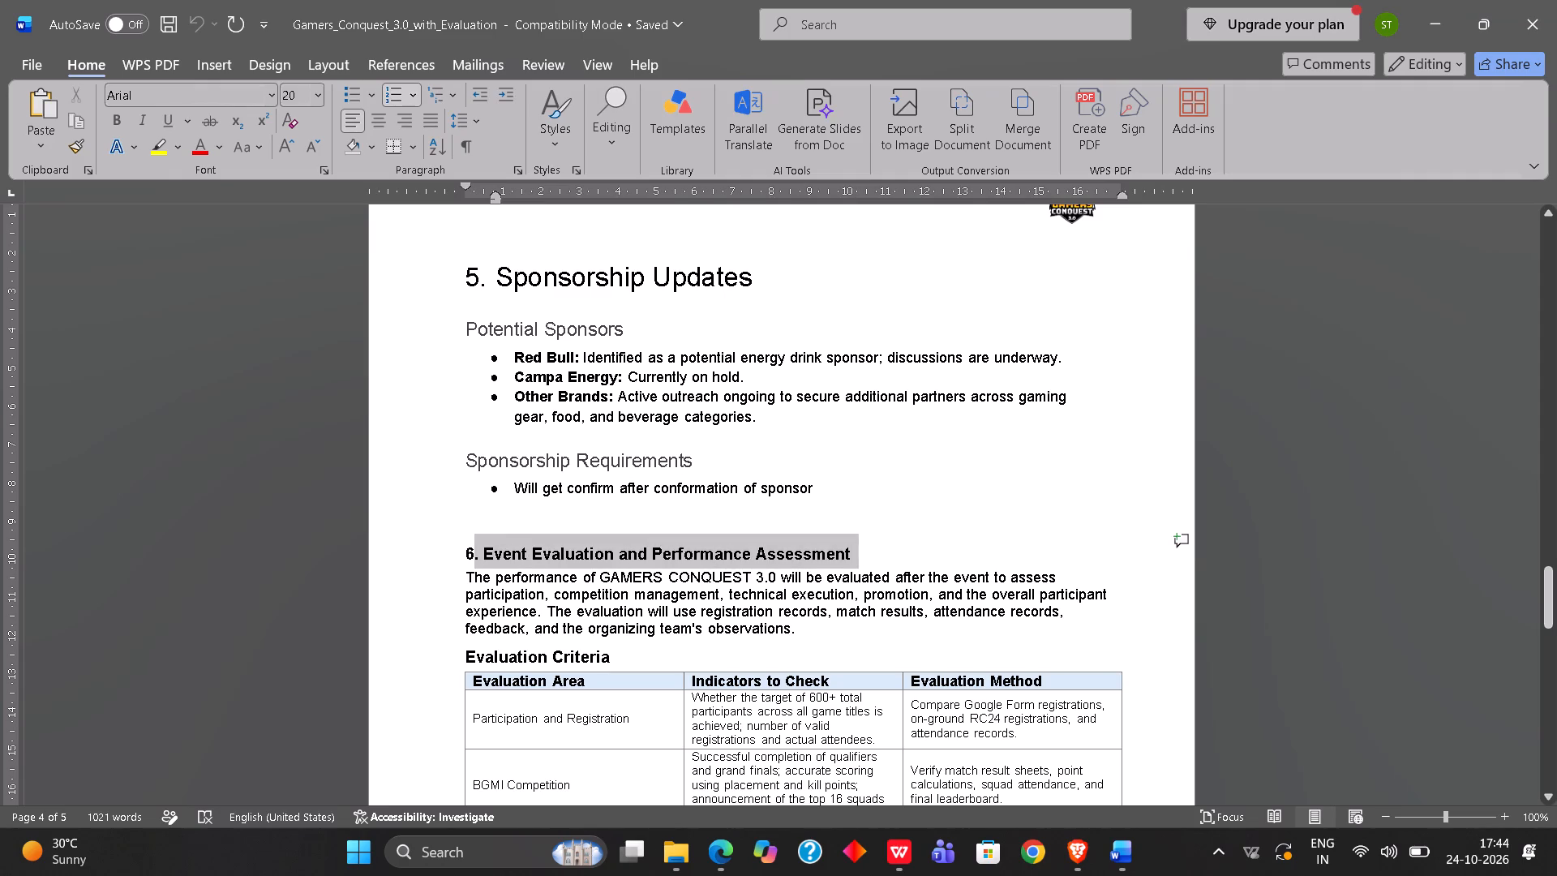
left_click_drag(475, 541, 465, 541)
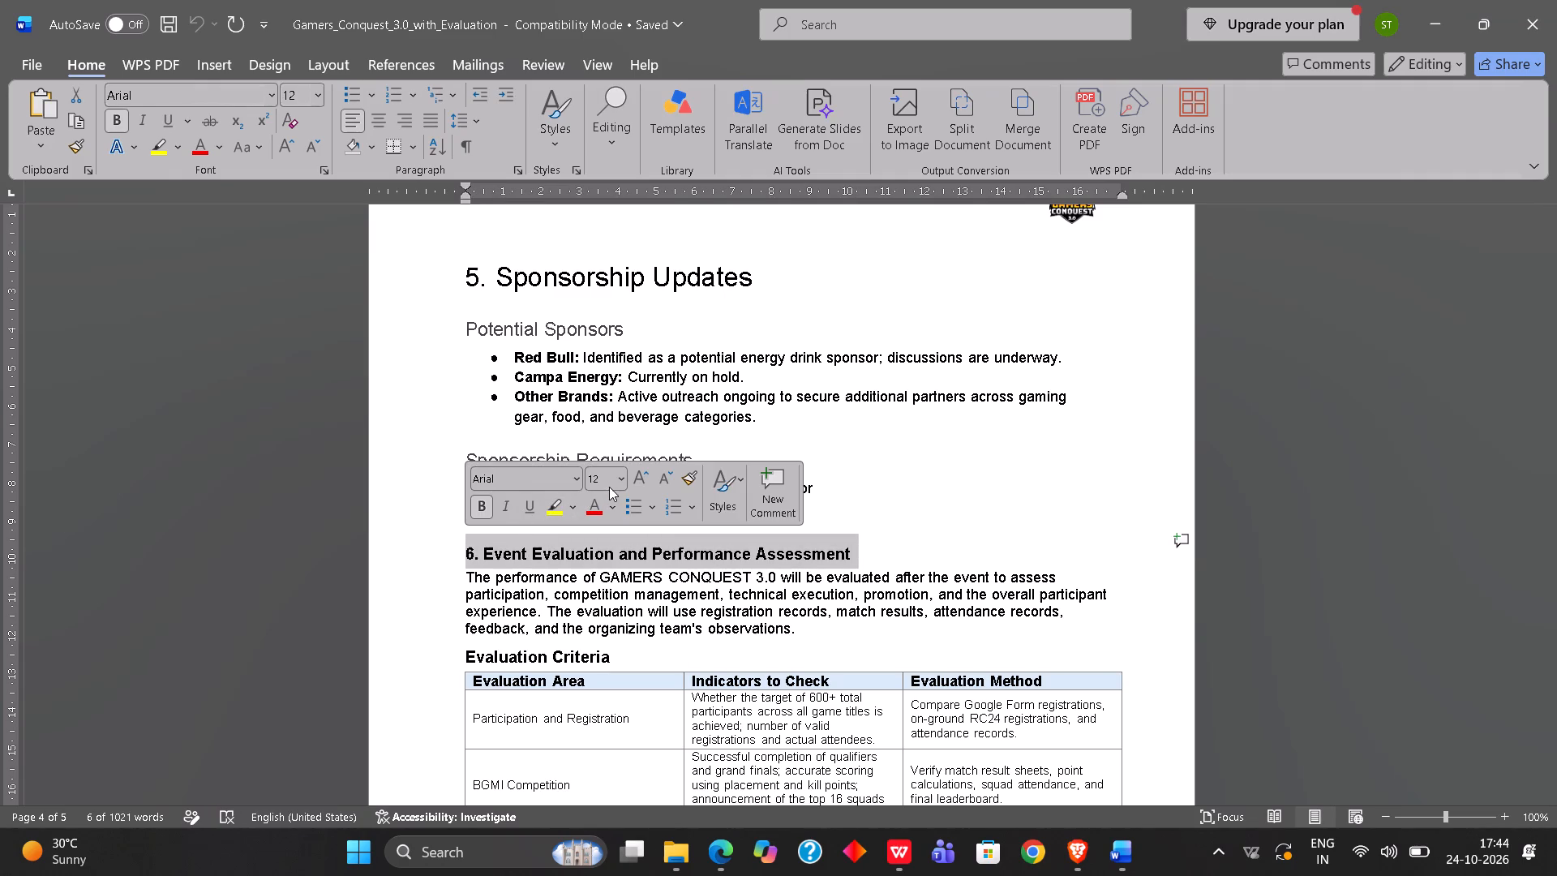
left_click(614, 483)
left_click(614, 483)
left_click(622, 481)
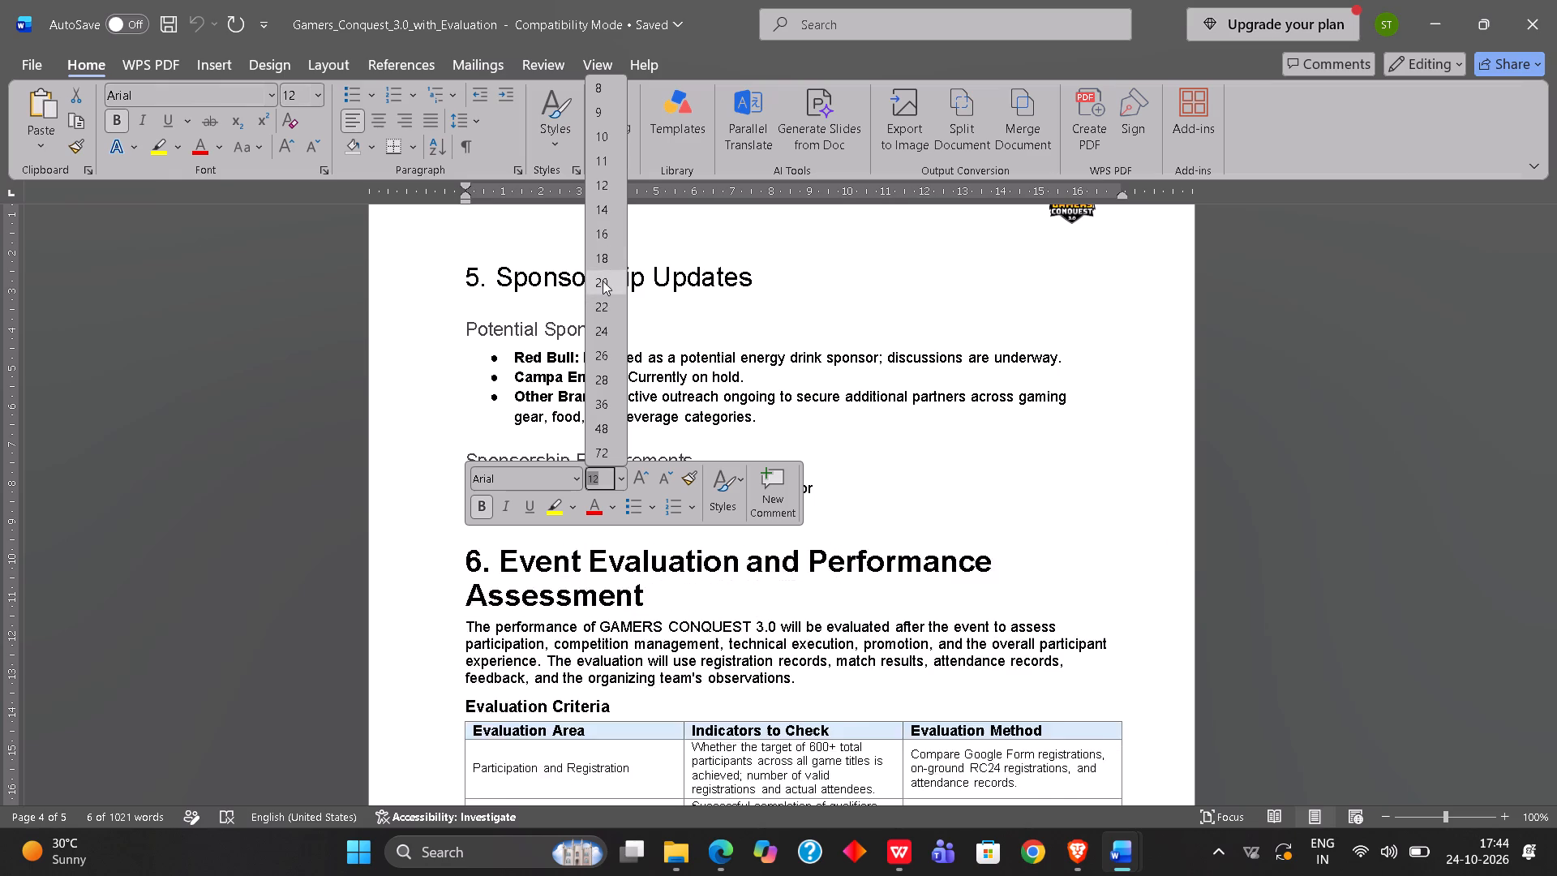
left_click(603, 281)
left_click(1292, 569)
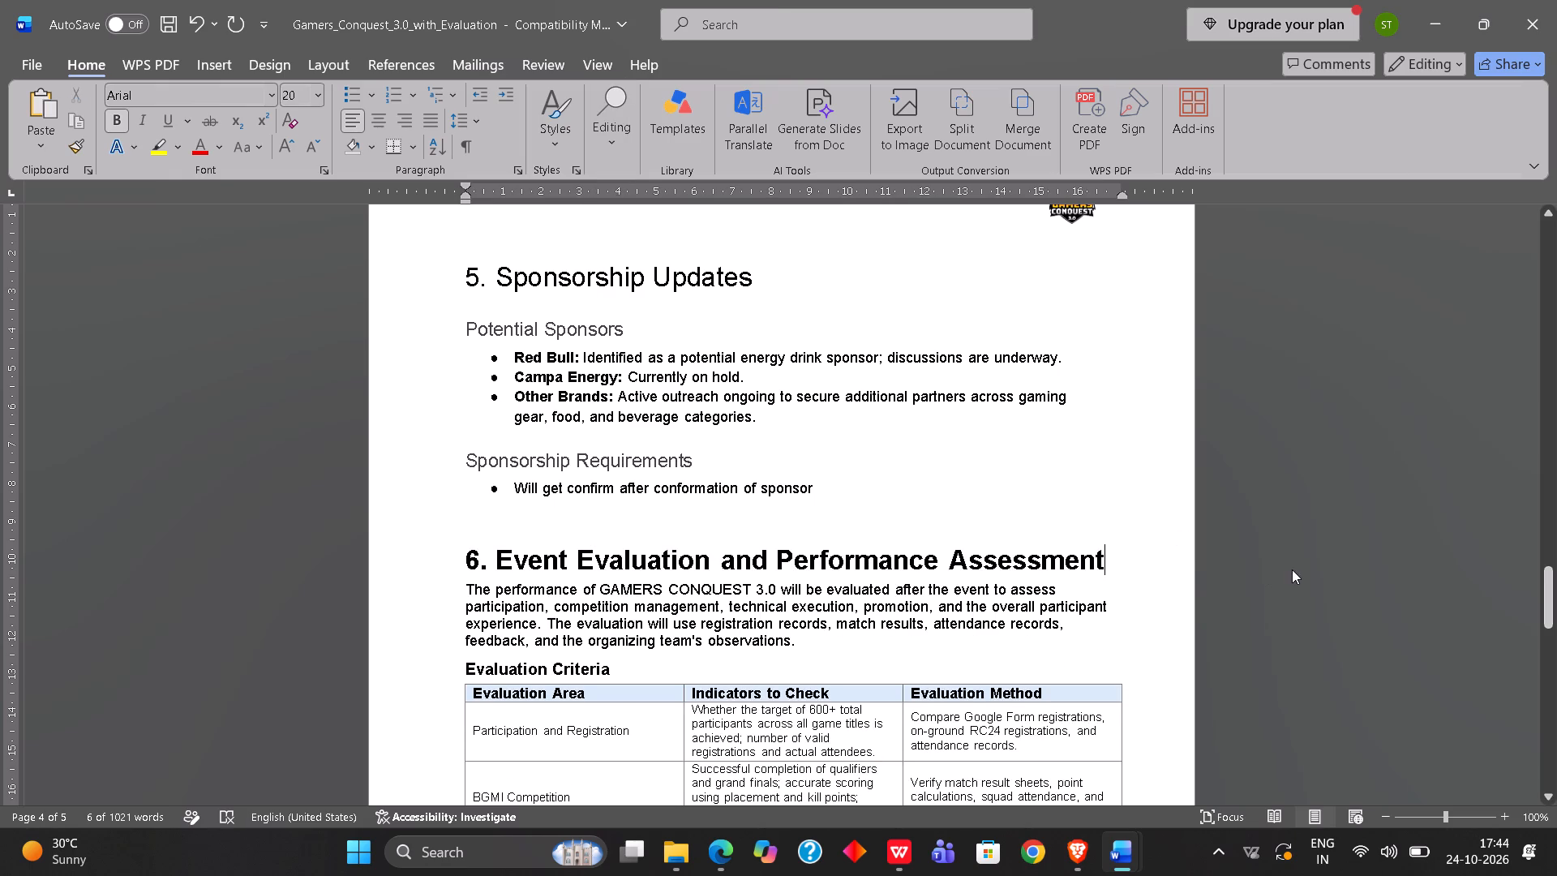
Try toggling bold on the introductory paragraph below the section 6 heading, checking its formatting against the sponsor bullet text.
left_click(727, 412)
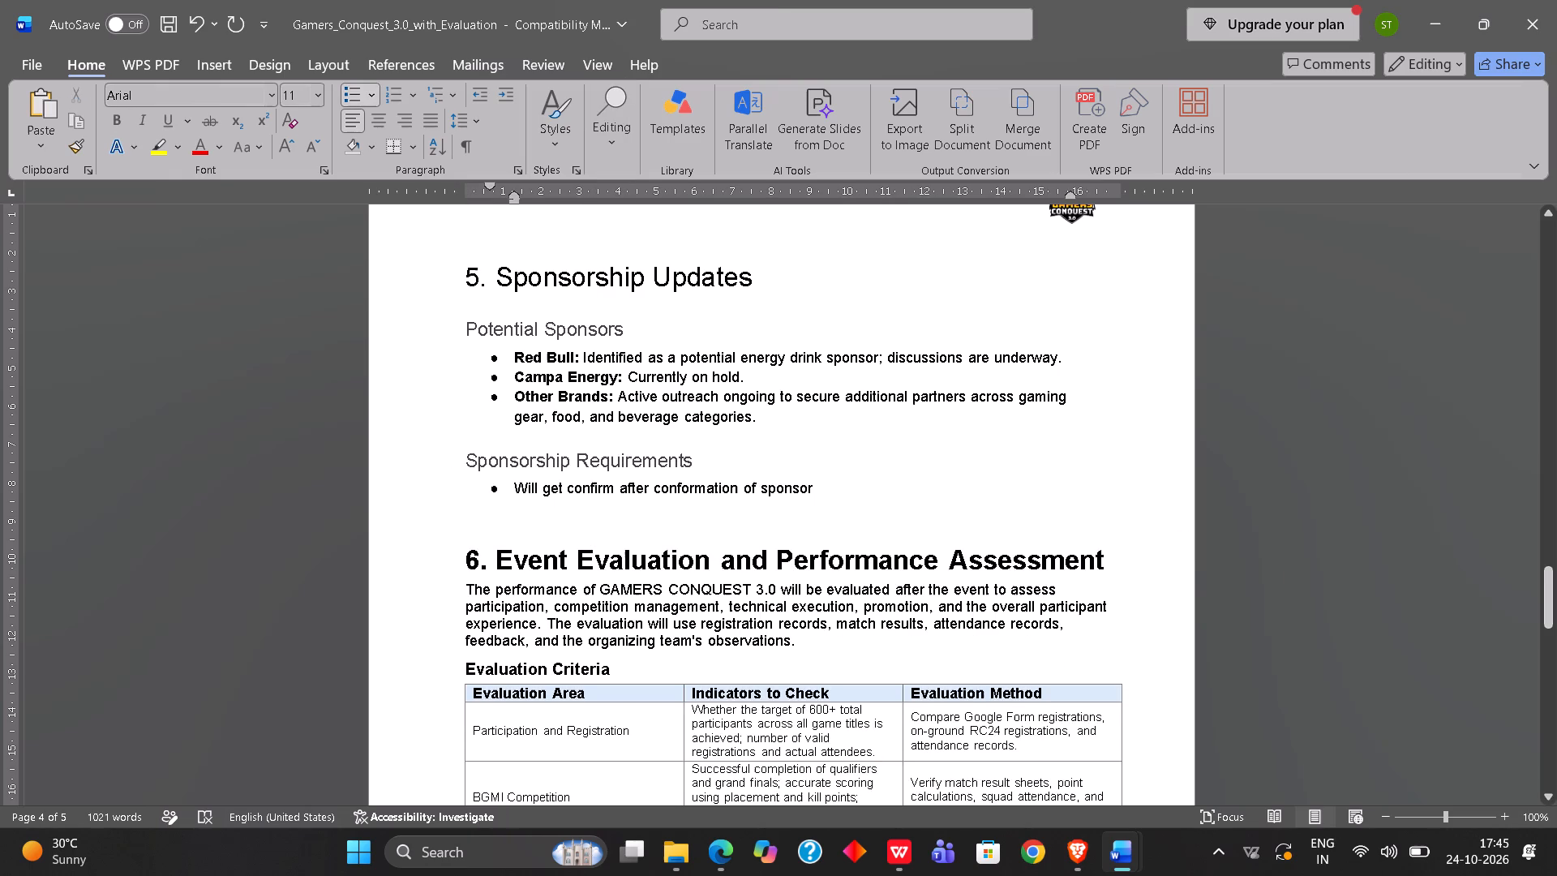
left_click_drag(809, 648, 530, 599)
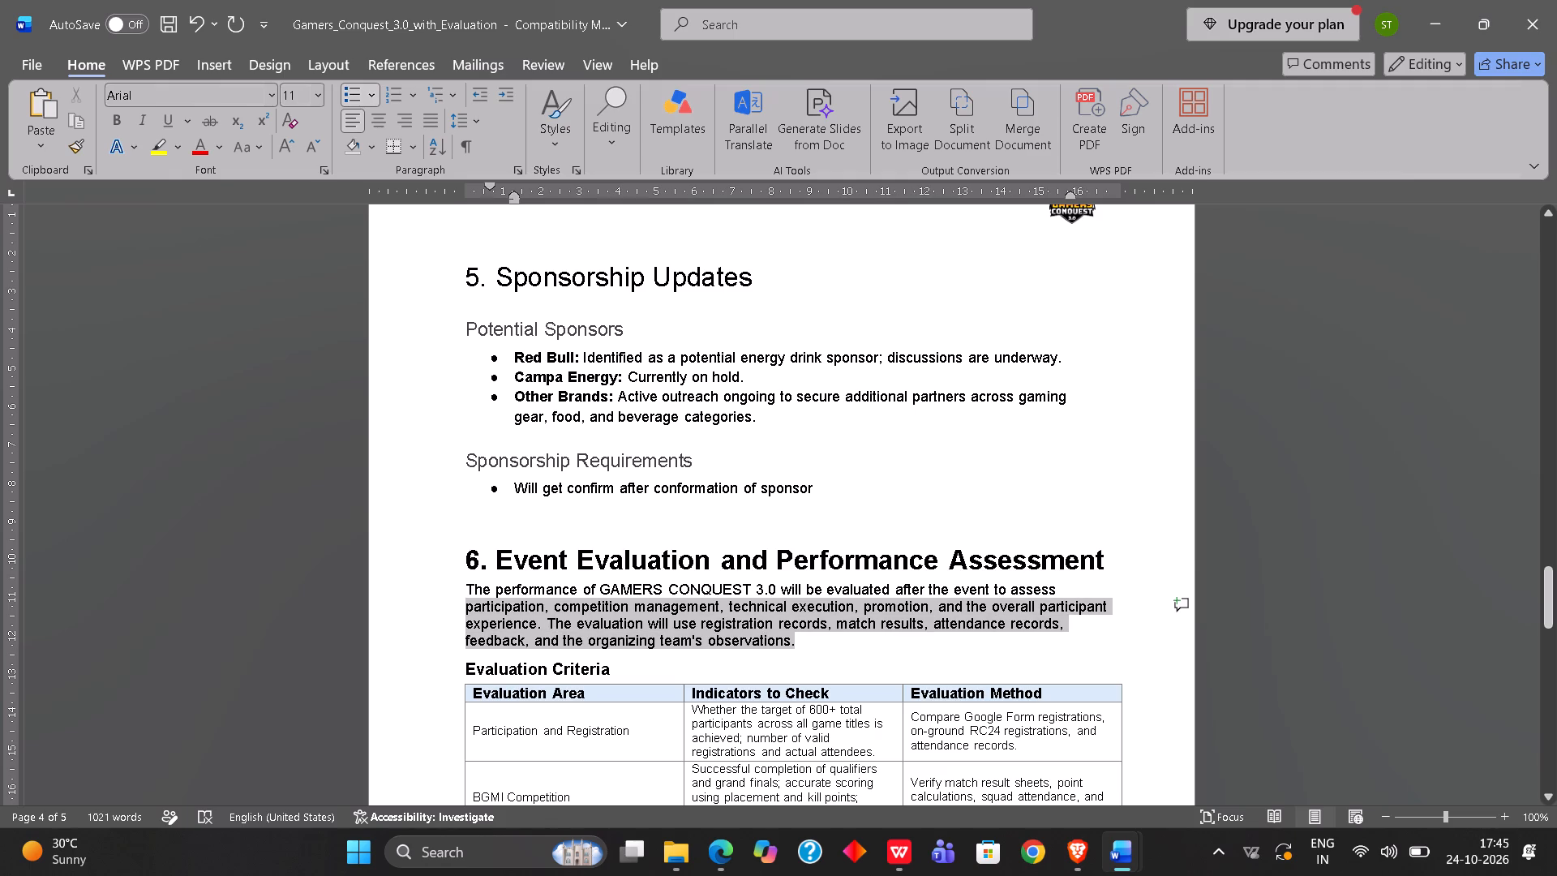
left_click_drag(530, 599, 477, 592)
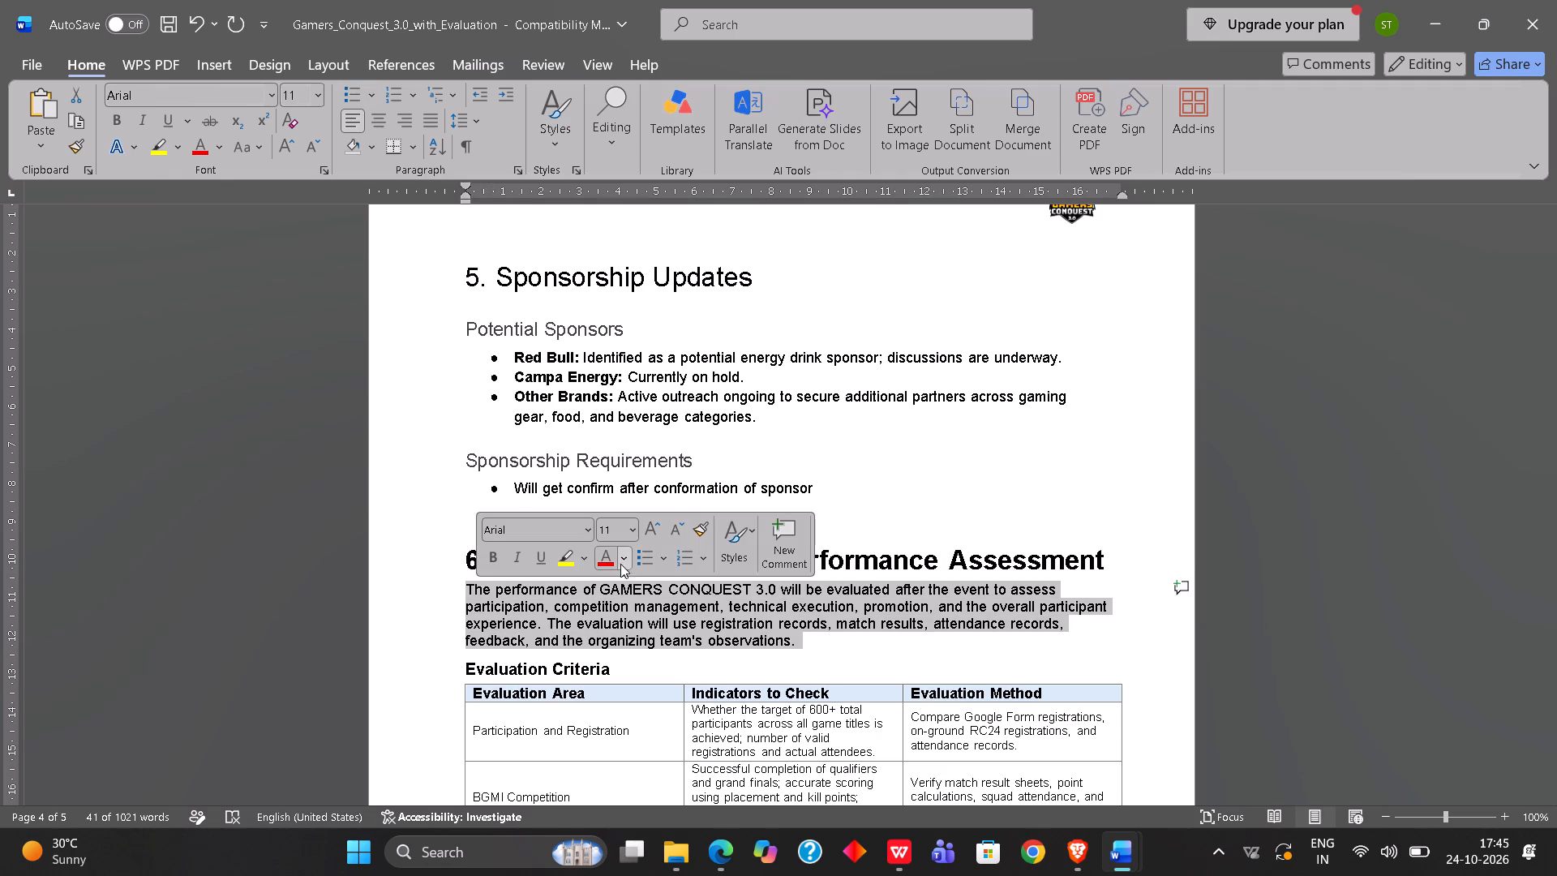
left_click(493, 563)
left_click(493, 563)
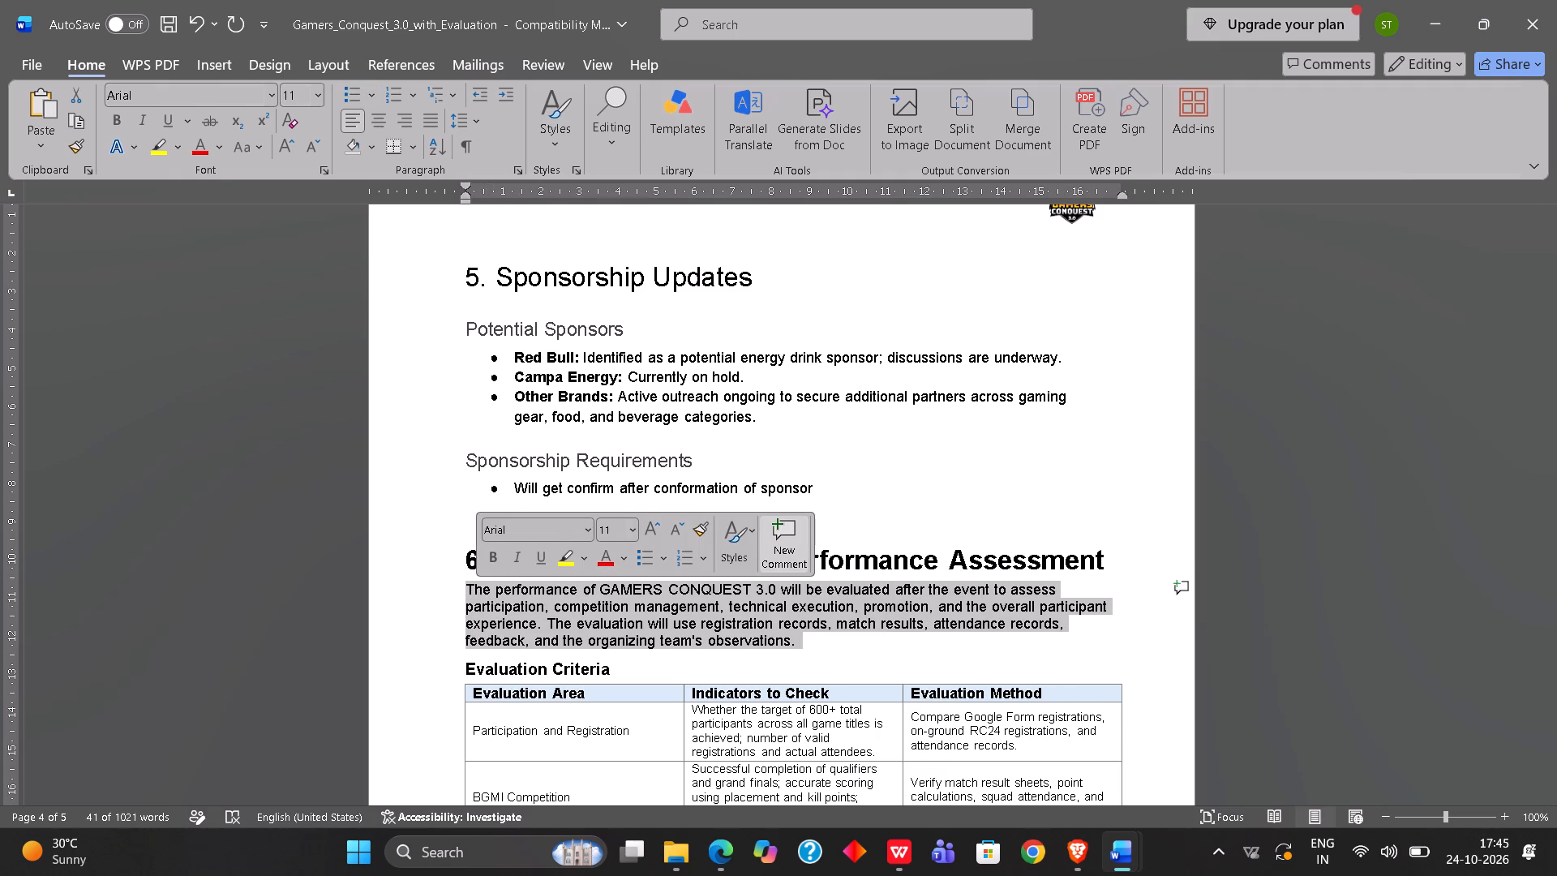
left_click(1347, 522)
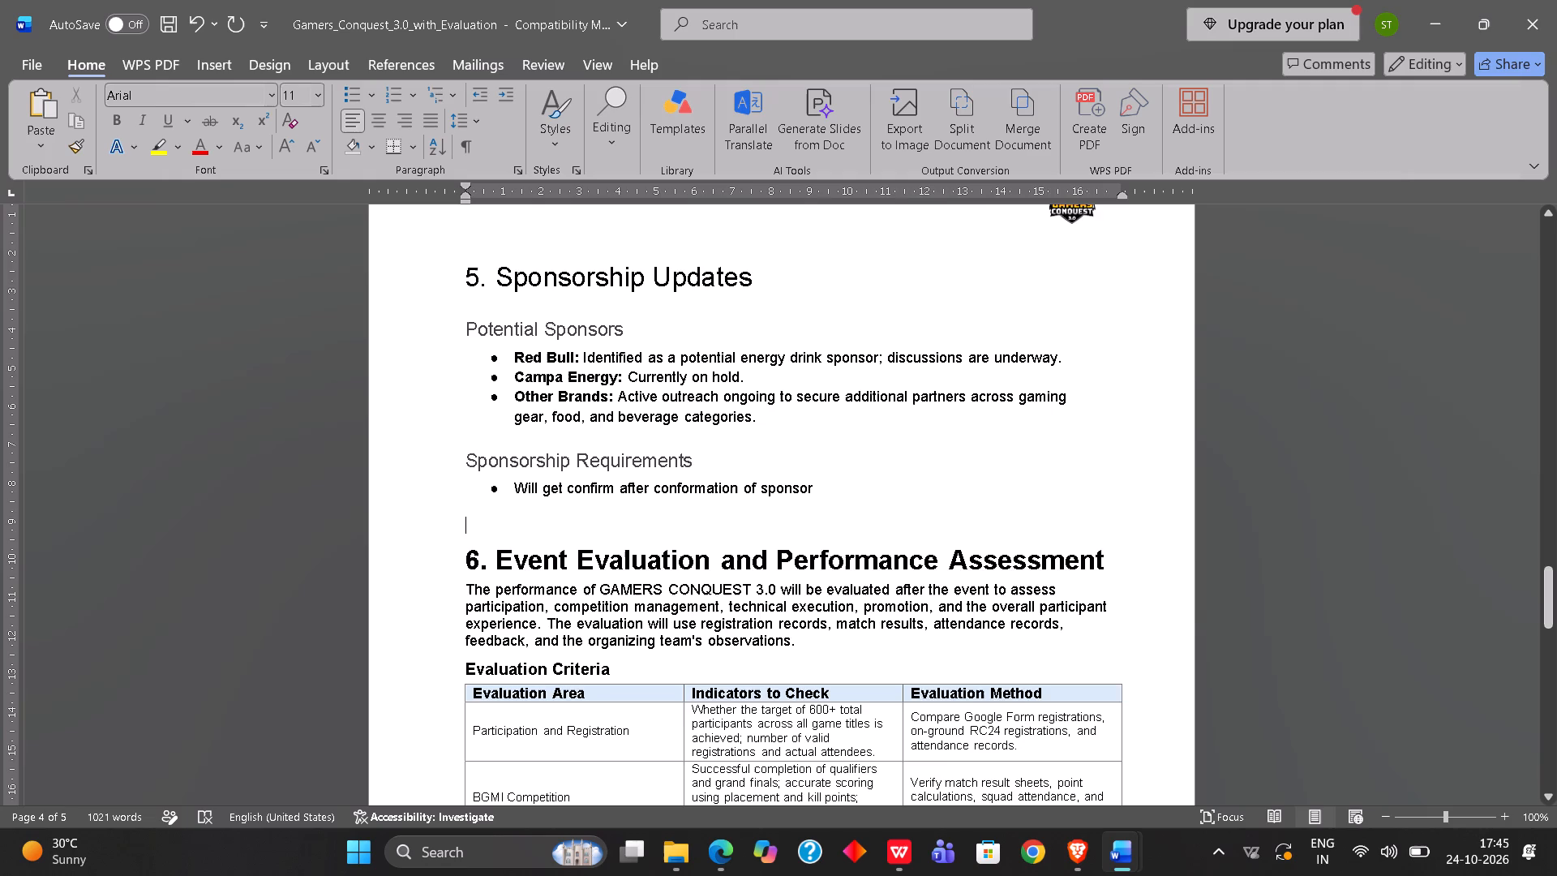
Examine the Evaluation Criteria, Evaluation Scale and Post-Event Review text and its formatting, comparing it with the document's earlier sections.
scroll(946, 612, "down", 1)
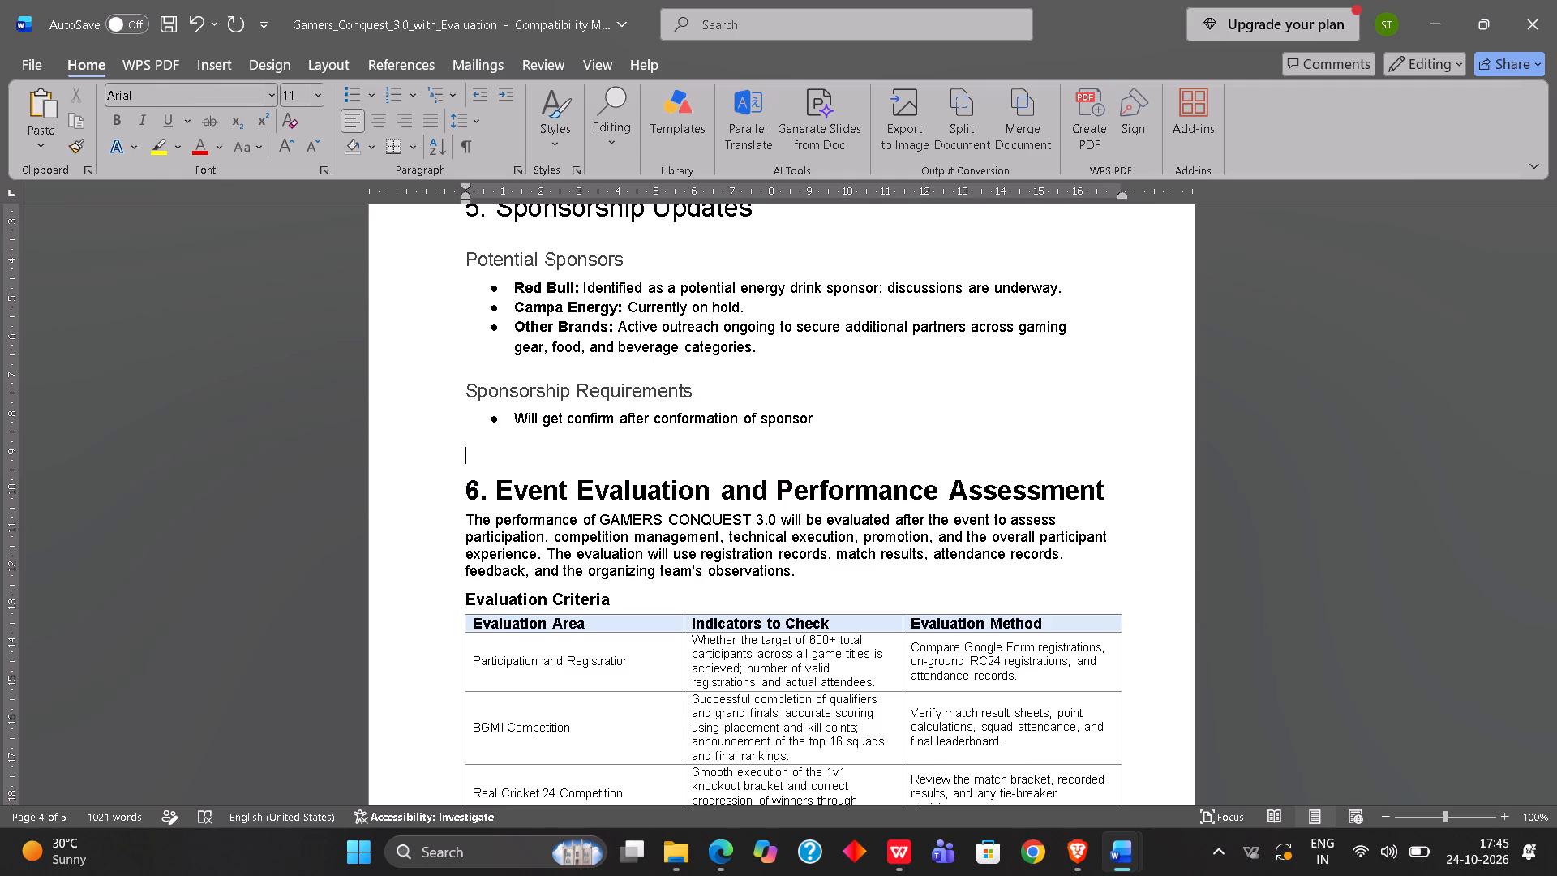
scroll(946, 612, "down", 1)
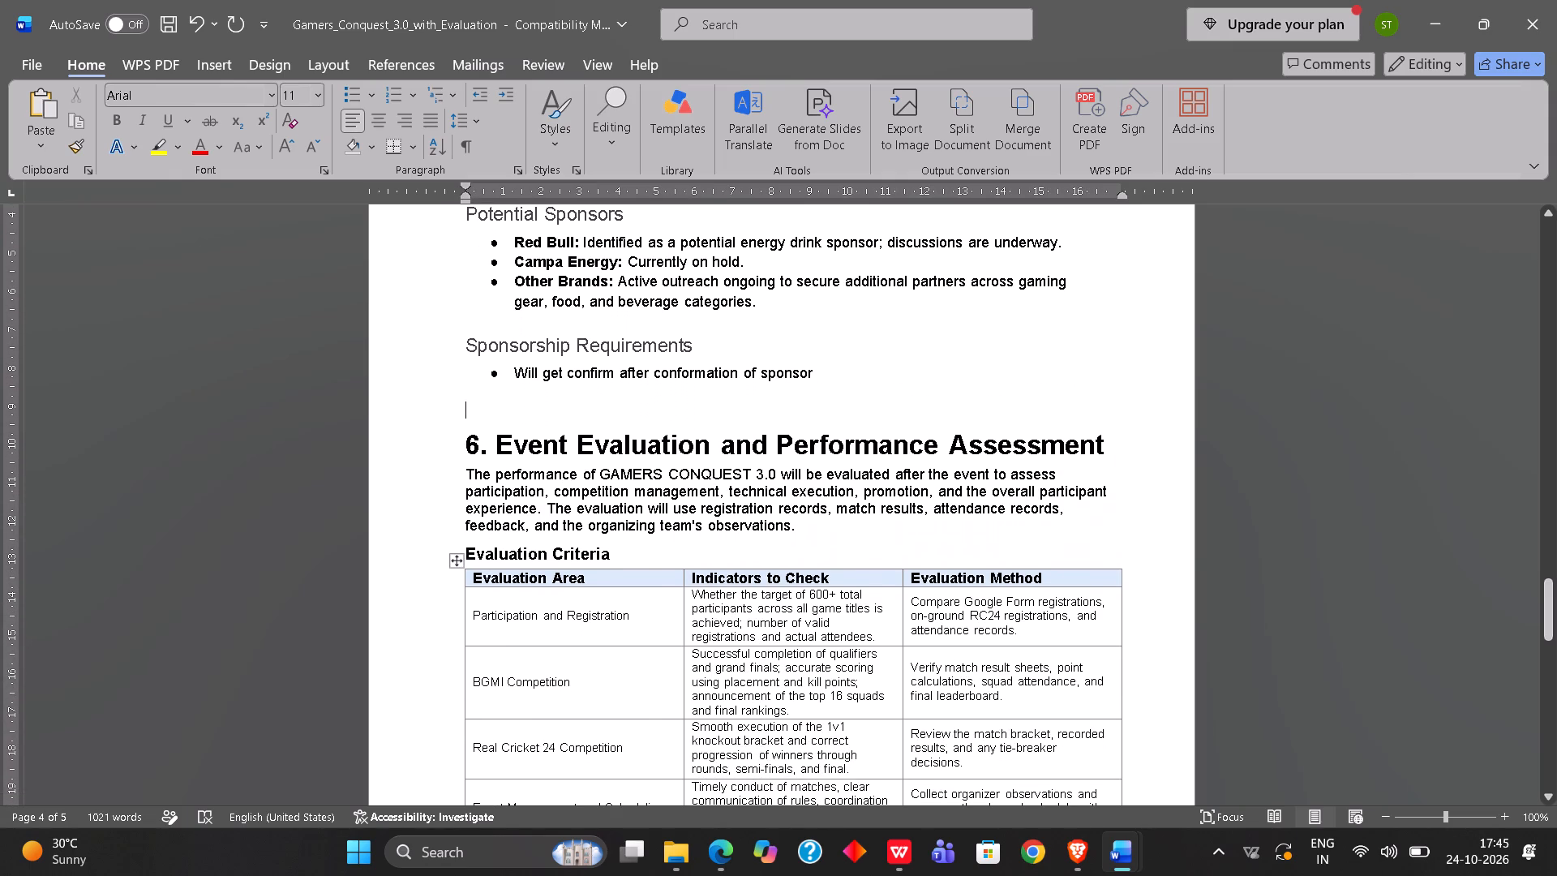
left_click(585, 556)
scroll(1275, 540, "down", 6)
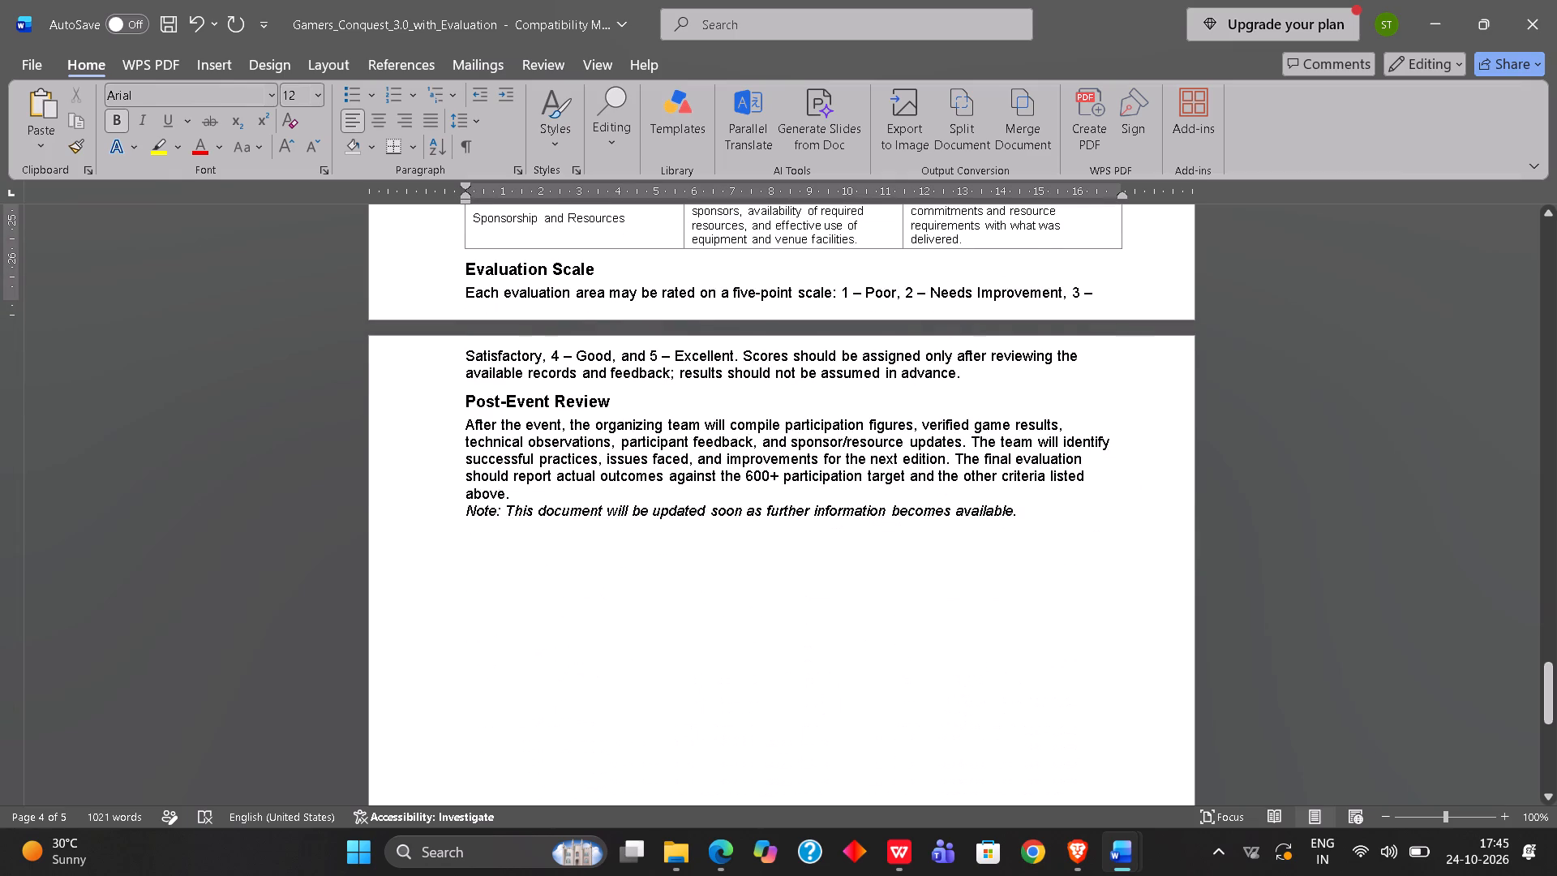
scroll(1275, 540, "down", 2)
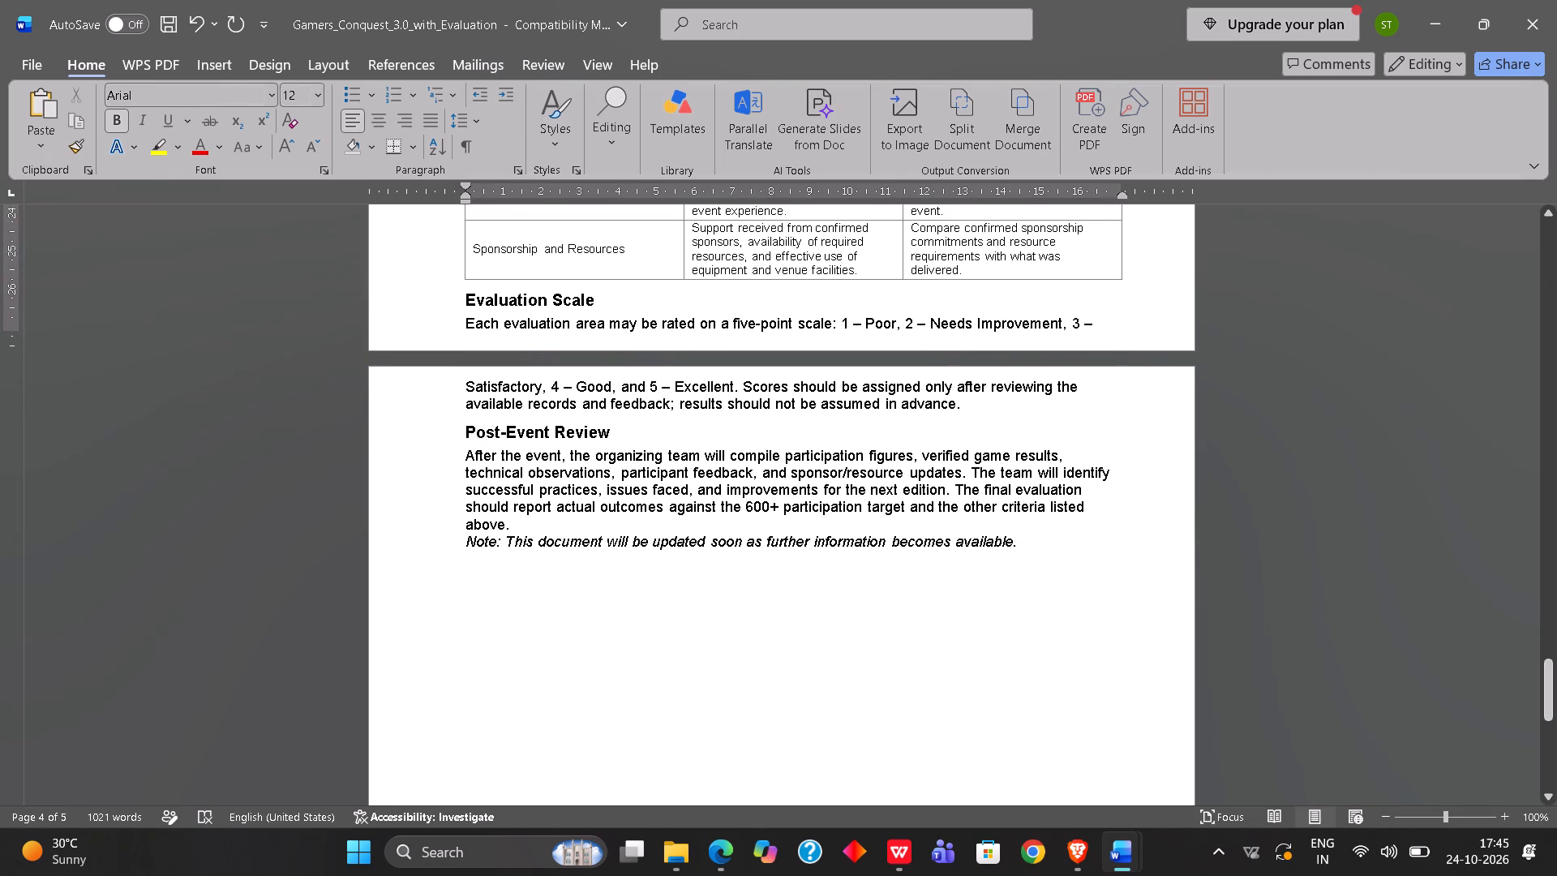
left_click(1026, 322)
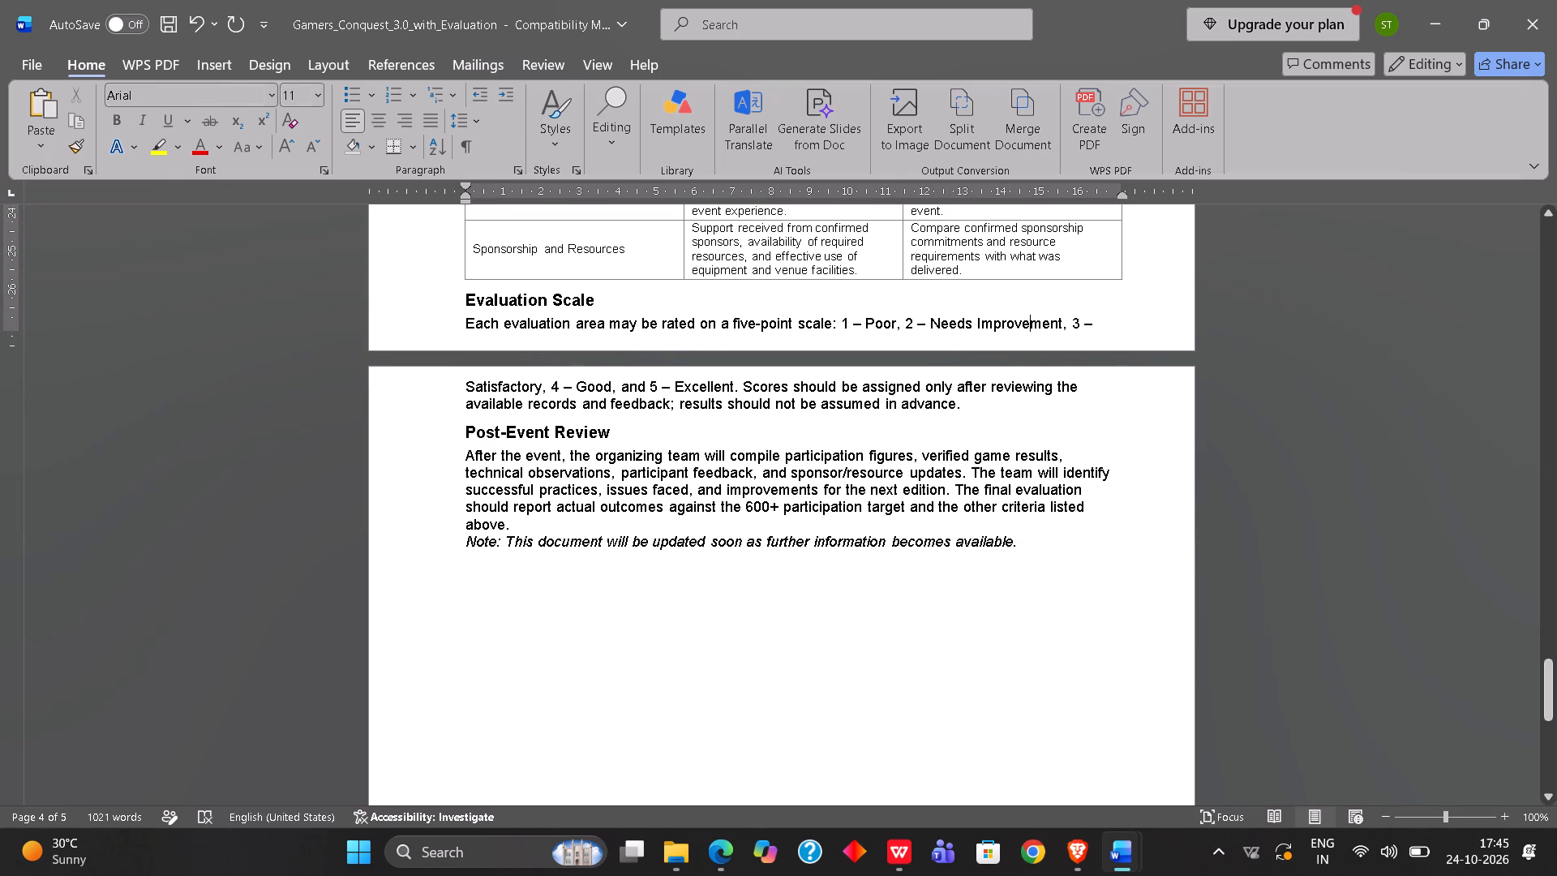
left_click(894, 401)
left_click(878, 541)
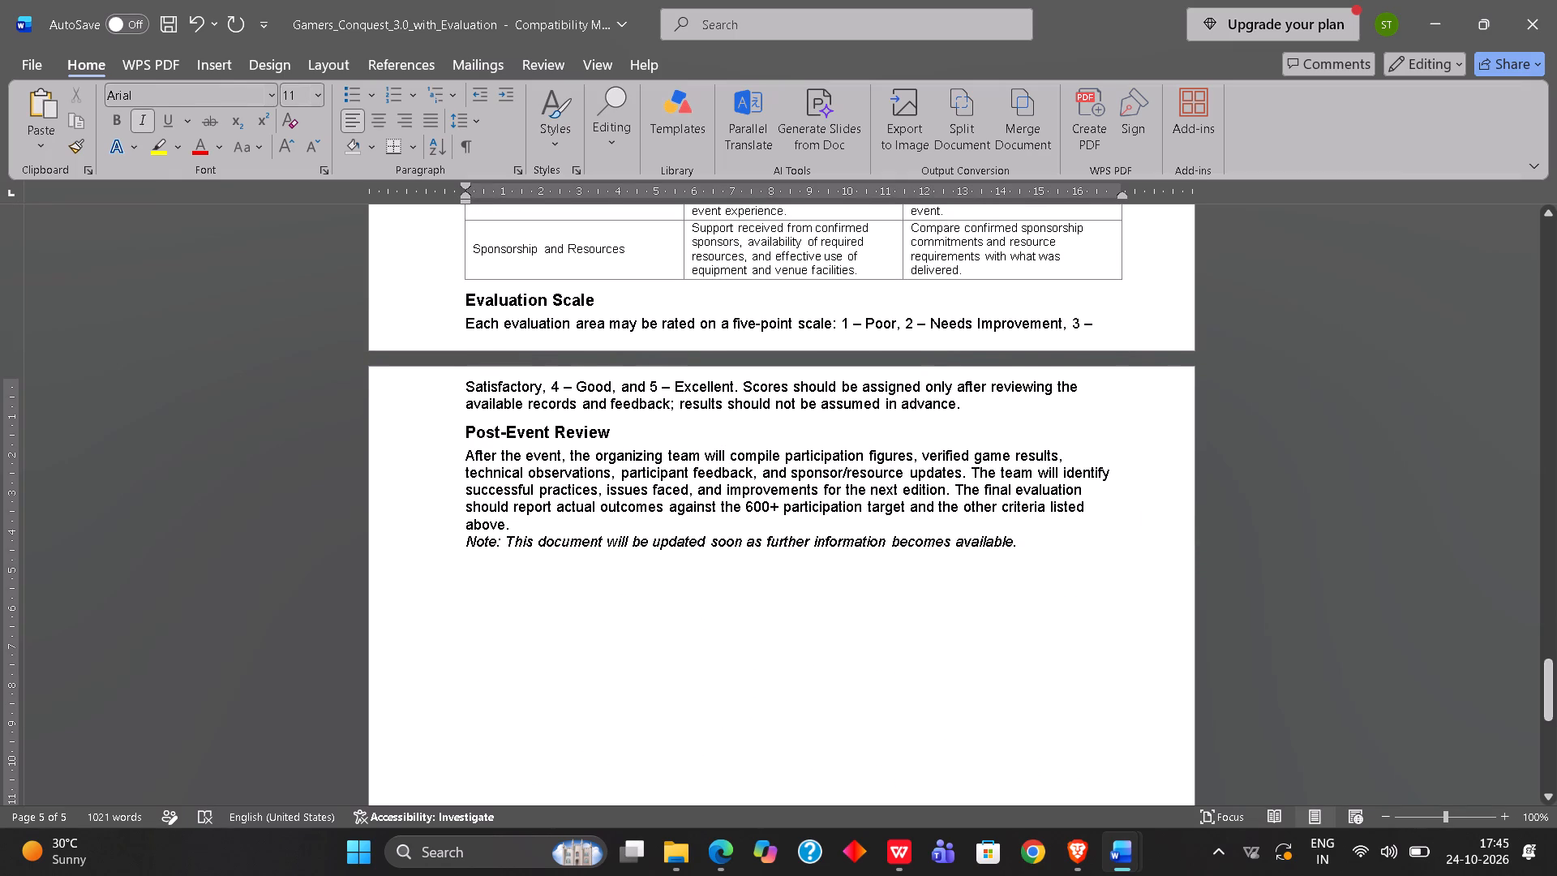
scroll(878, 541, "up", 6)
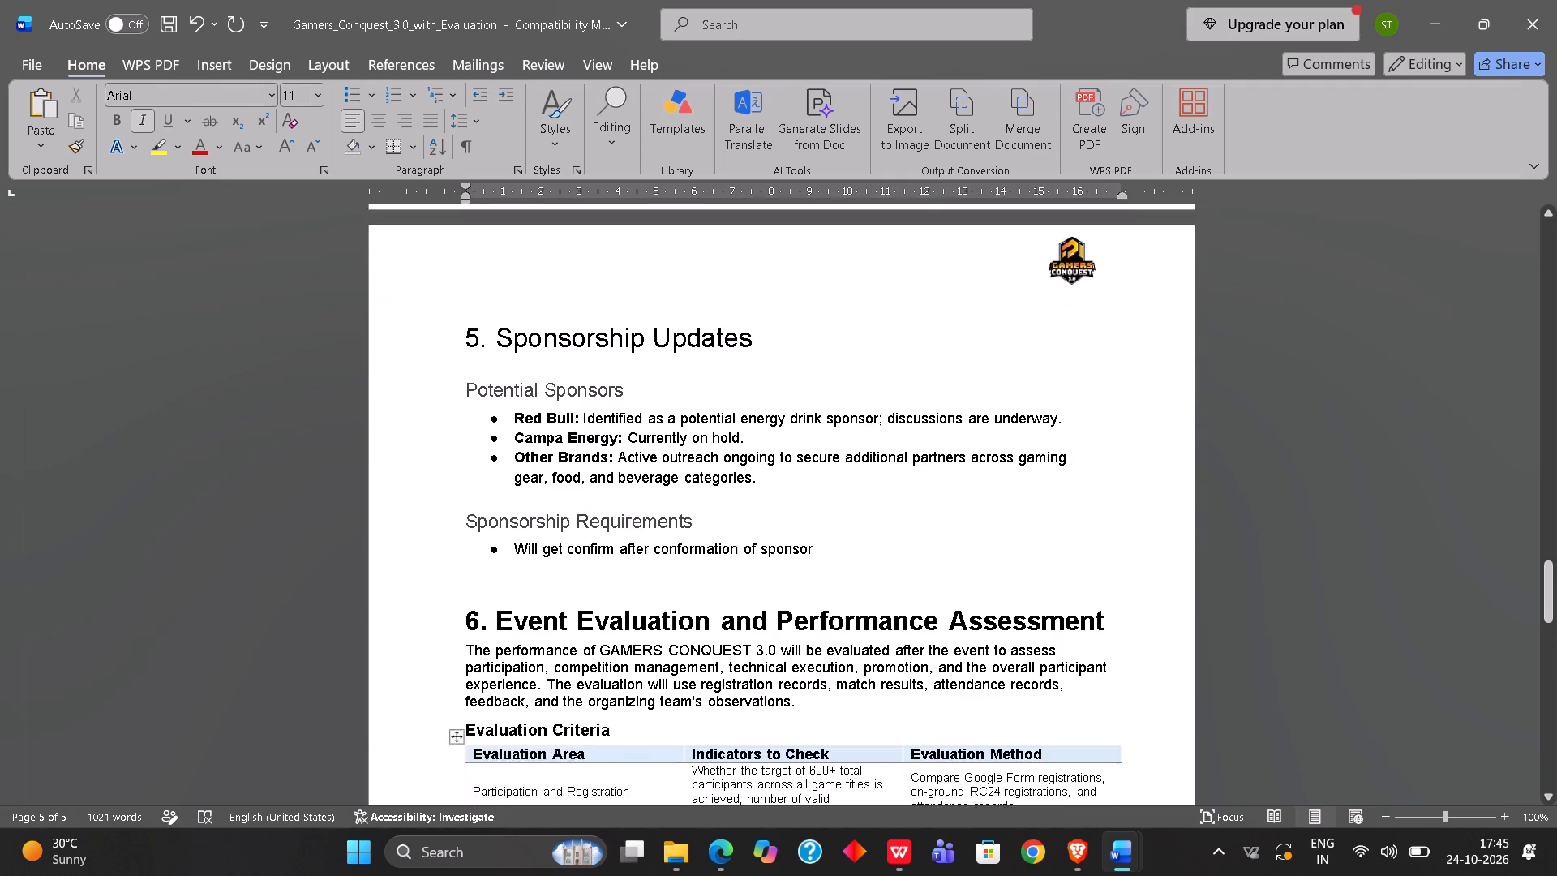
scroll(878, 541, "up", 2)
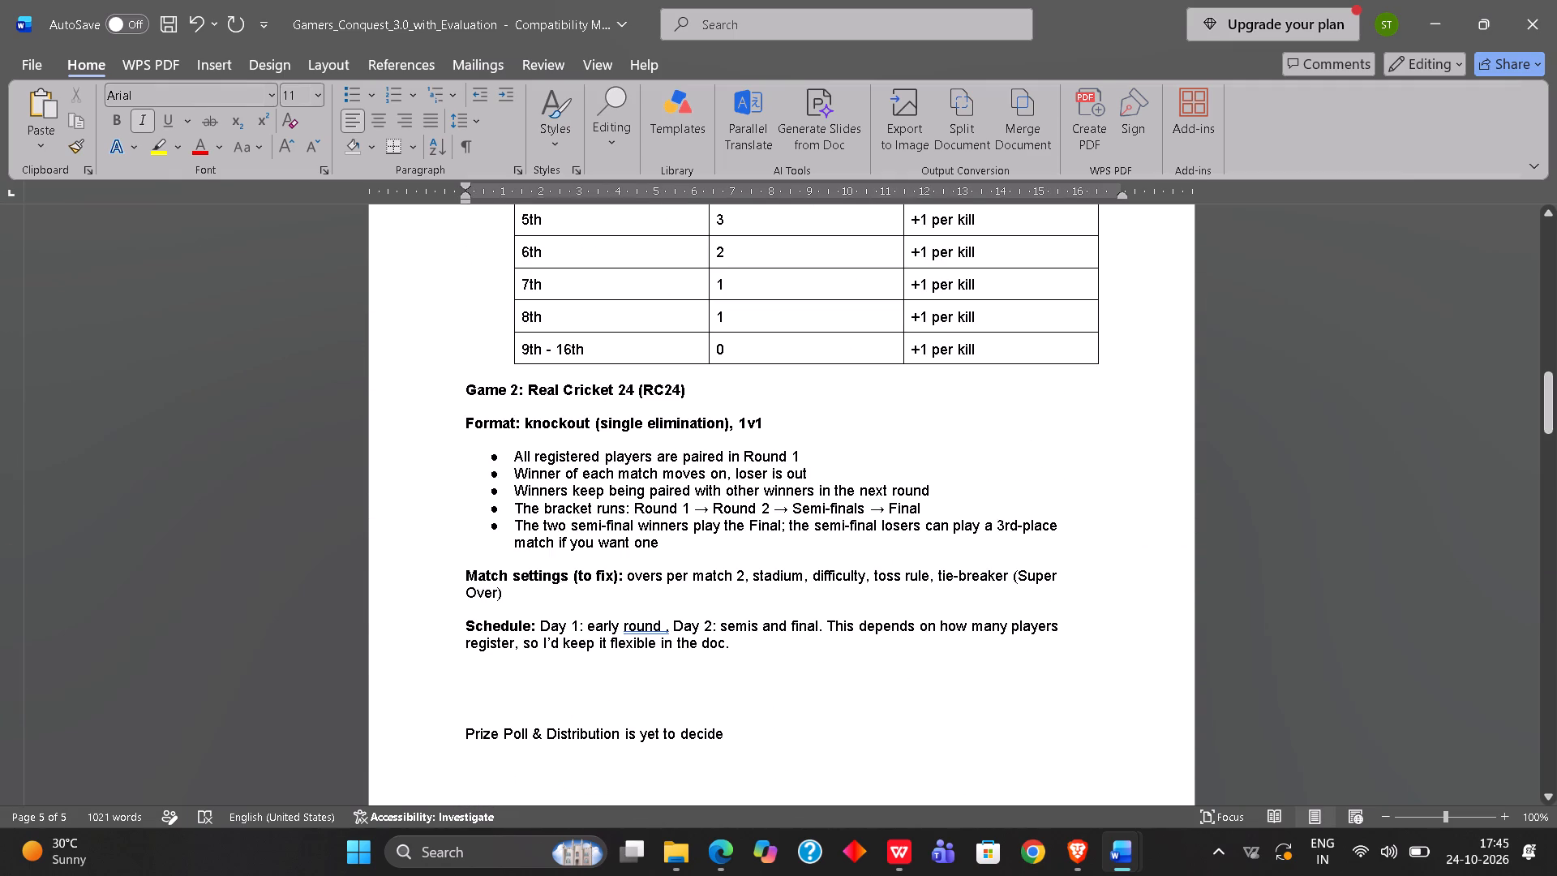
scroll(878, 541, "up", 13)
scroll(878, 541, "down", 13)
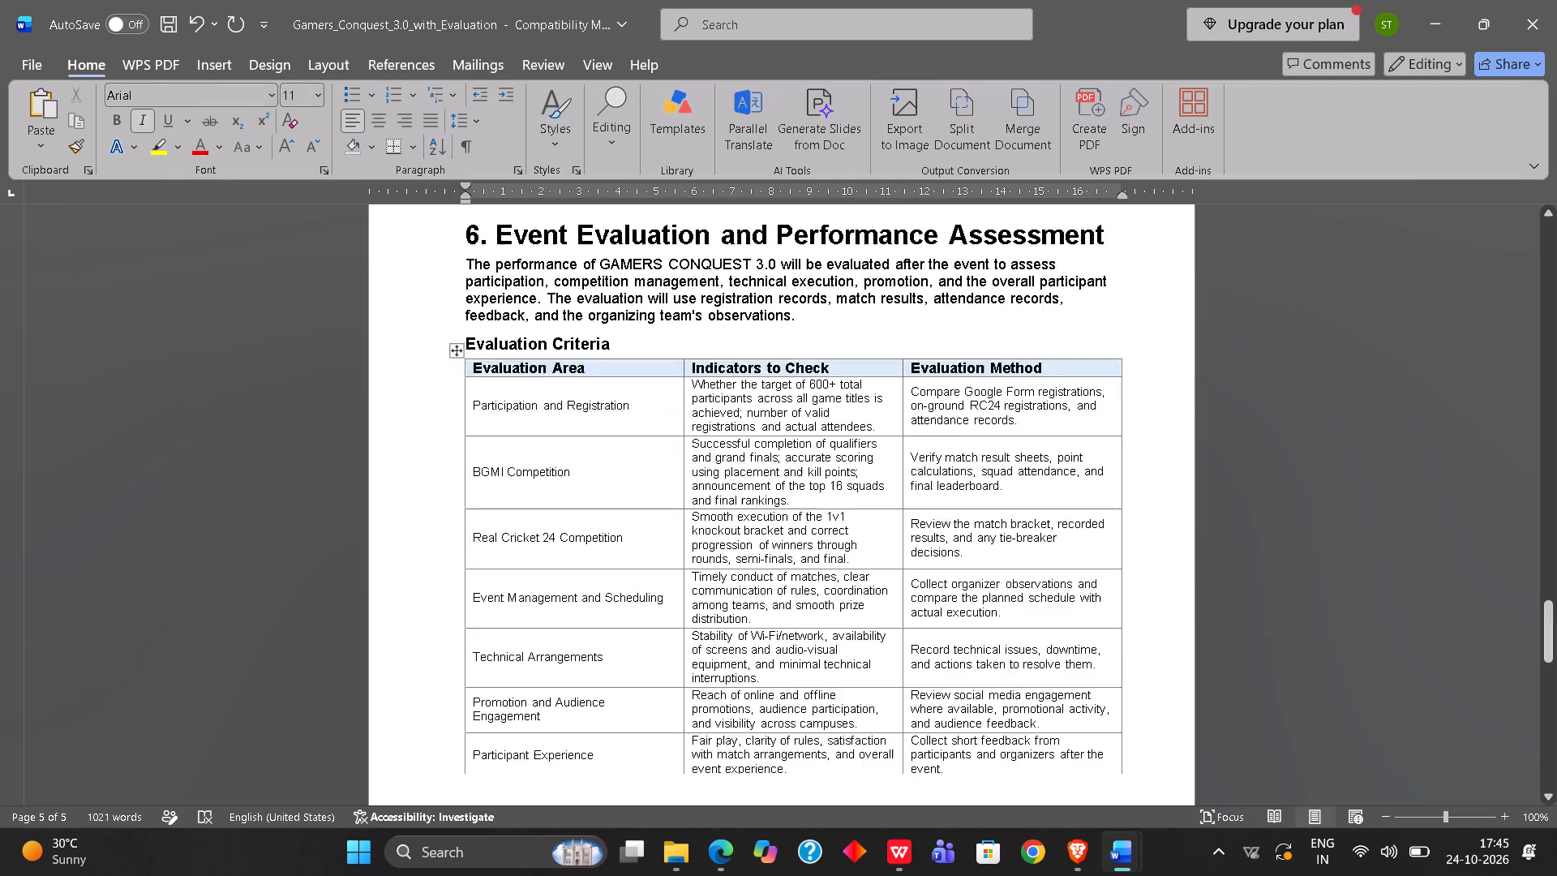
scroll(878, 541, "down", 5)
scroll(878, 541, "up", 3)
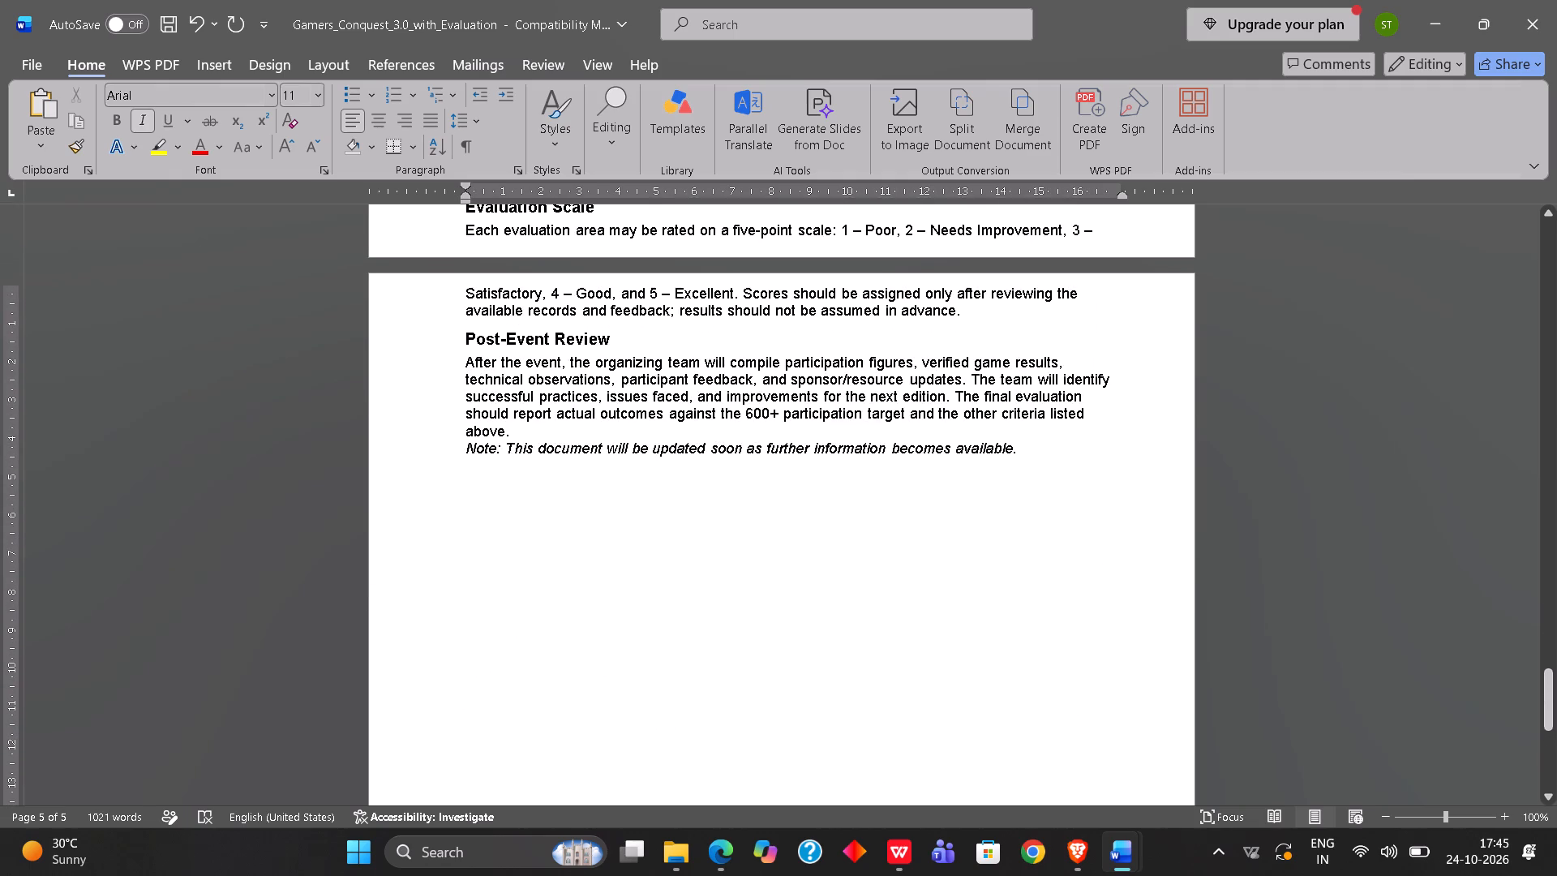
Delete the closing italic note about further updates, keeping the full stop after "above" at the end of the Post-Event Review paragraph.
left_click(1019, 456)
key("BackSpace")
key("BackSpace")
key("BackSpace")
key("BackSpace")
key("BackSpace")
key("BackSpace")
key("BackSpace")
key("BackSpace")
key("BackSpace")
key("BackSpace")
key("BackSpace")
key("BackSpace")
key("BackSpace")
key("BackSpace")
key("BackSpace")
key("BackSpace")
key("BackSpace")
key("BackSpace")
key("BackSpace")
key("BackSpace")
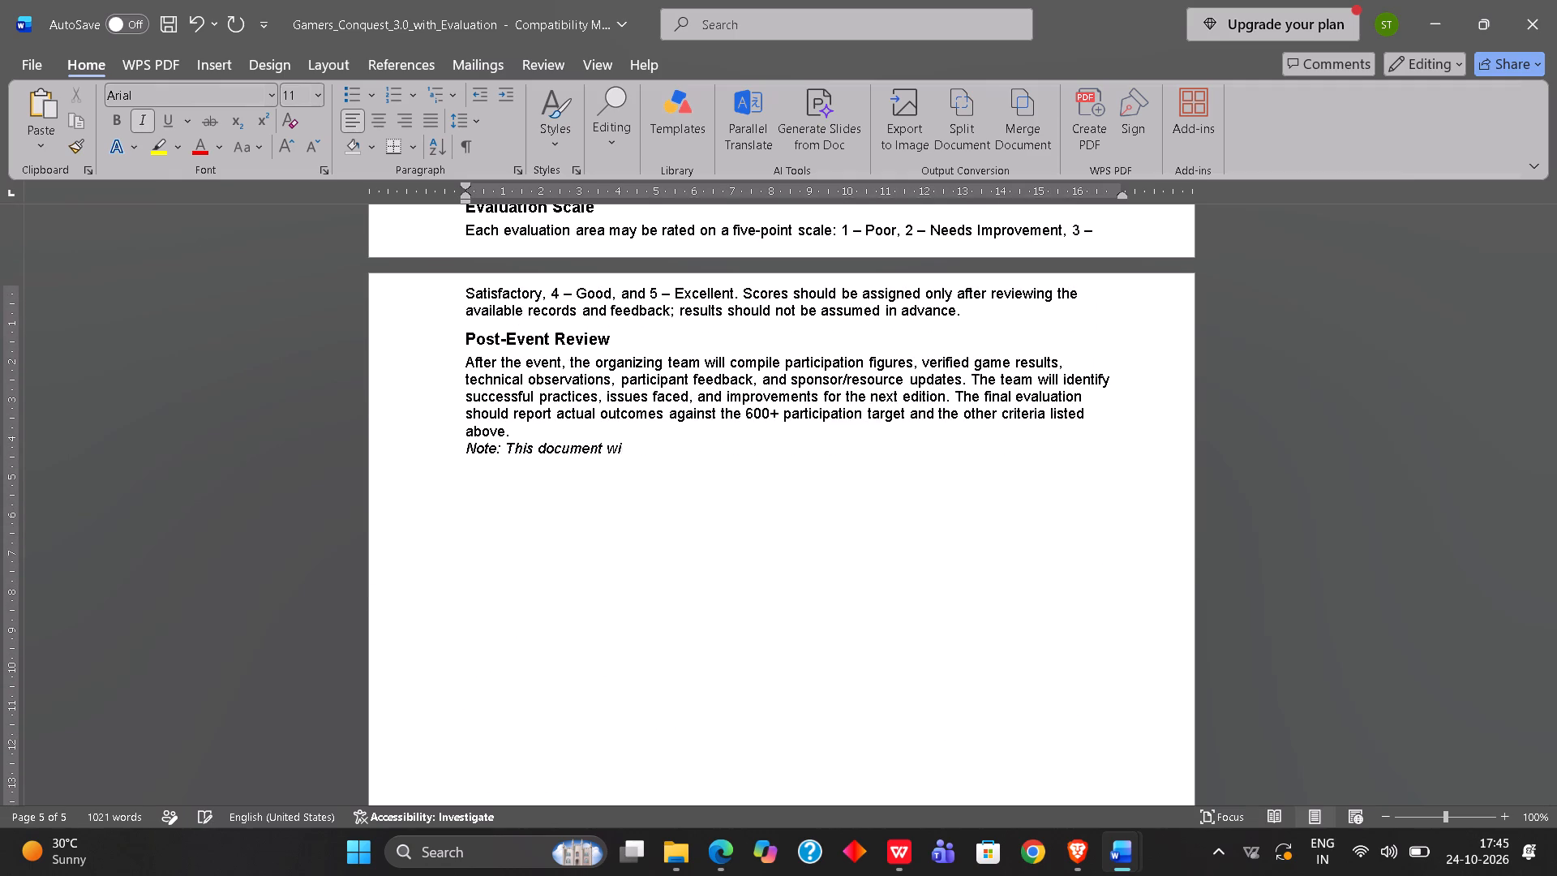
key("BackSpace")
key("BackSpace")
key("BackSpace")
key("BackSpace")
key("BackSpace")
key("BackSpace")
key("BackSpace")
key("BackSpace")
key("BackSpace")
key("BackSpace")
key("BackSpace")
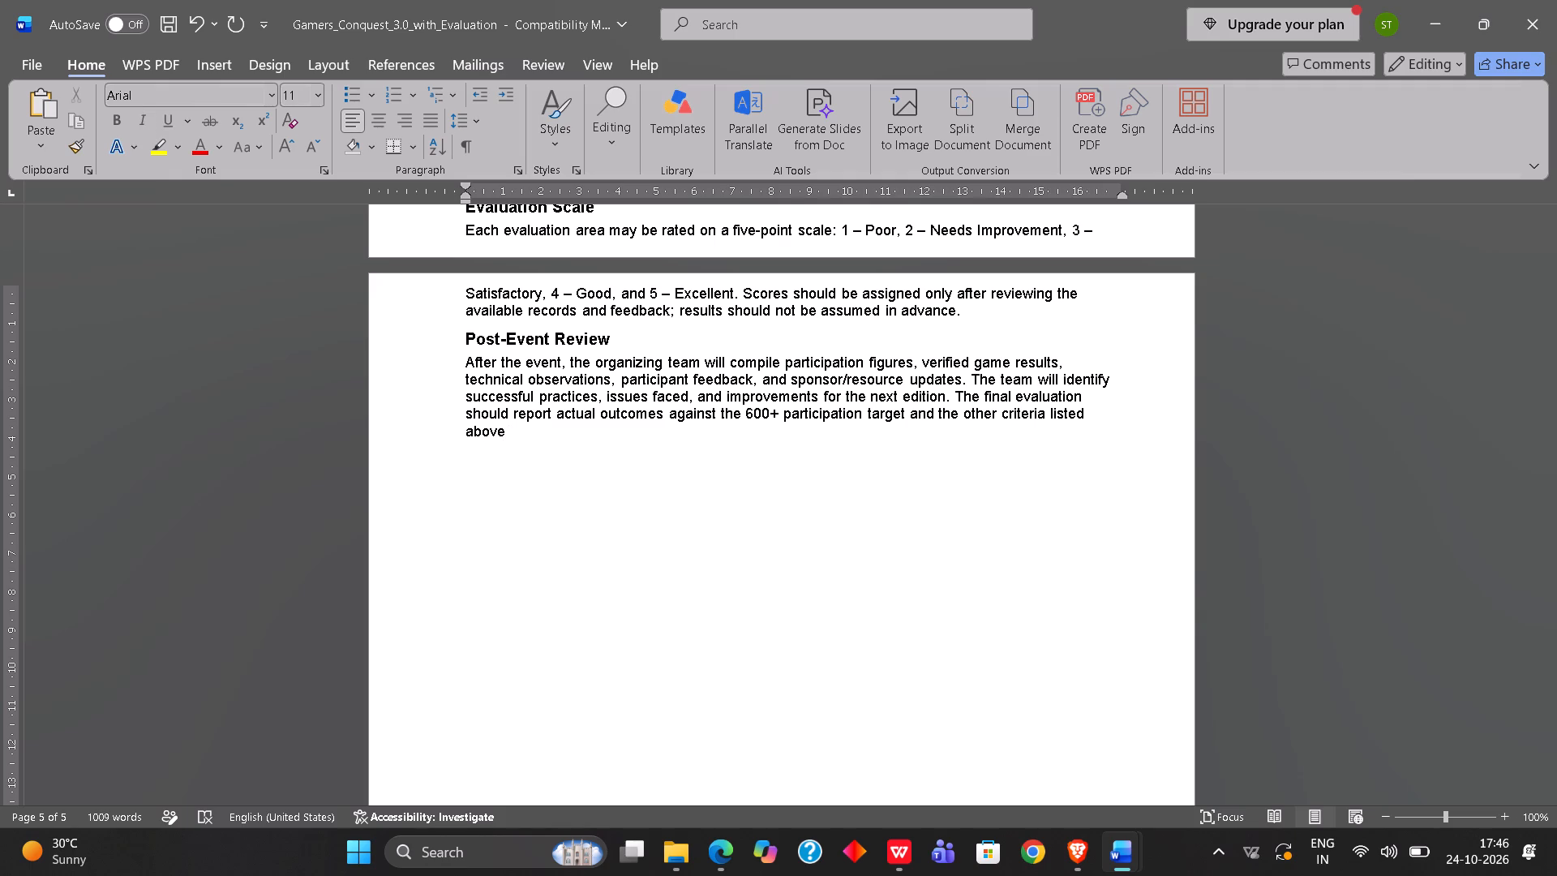
key("period")
Insert the words "other buisnesses" after "food," in the Other Brands bullet under Potential Sponsors.
scroll(1019, 456, "up", 3)
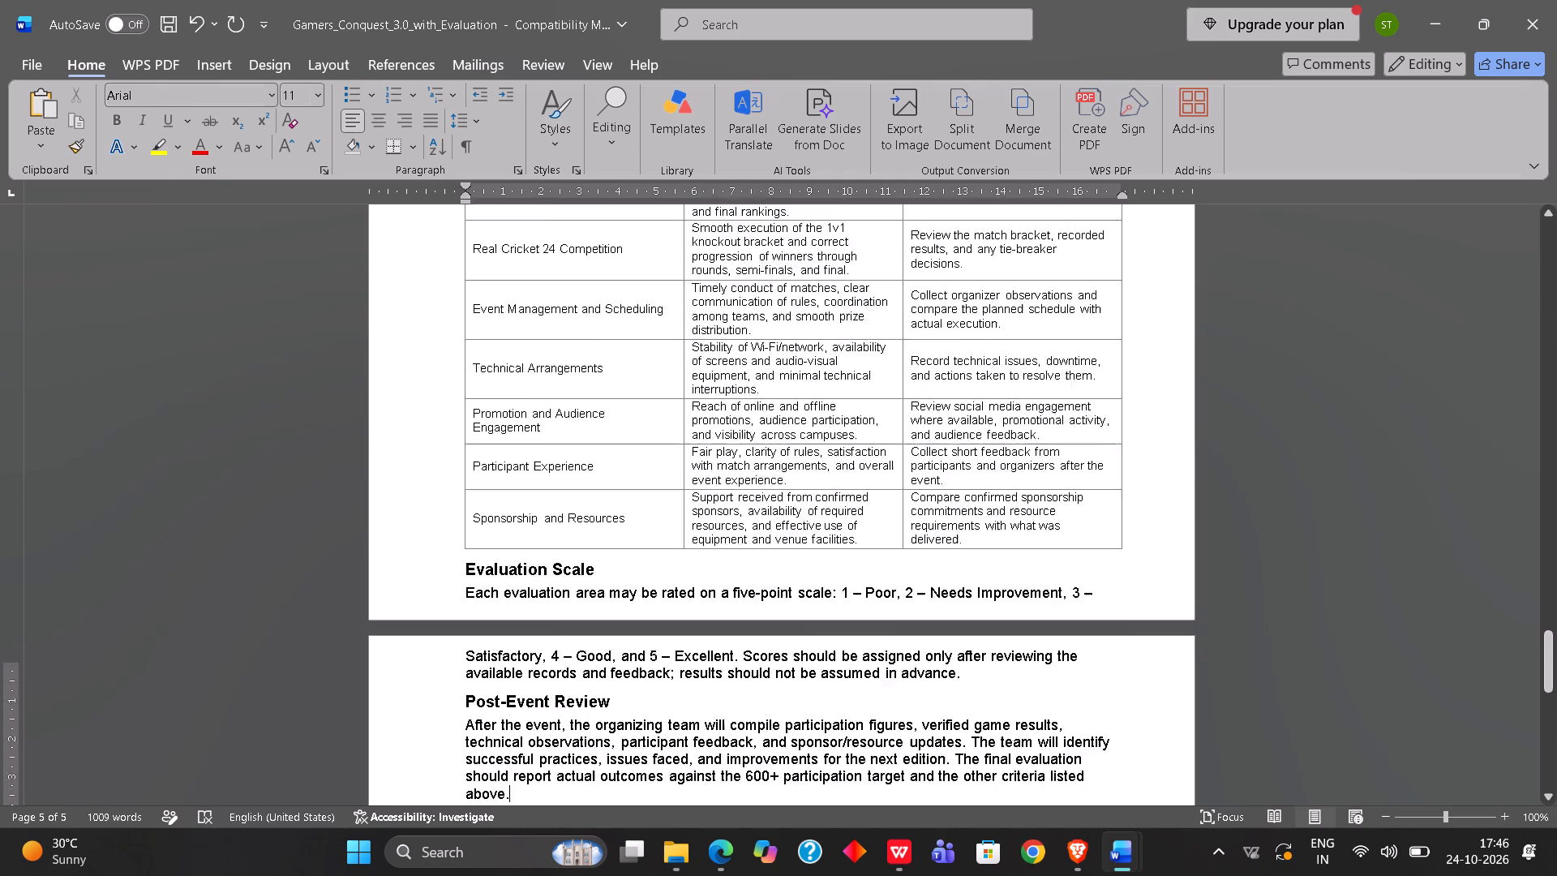
scroll(1019, 456, "up", 4)
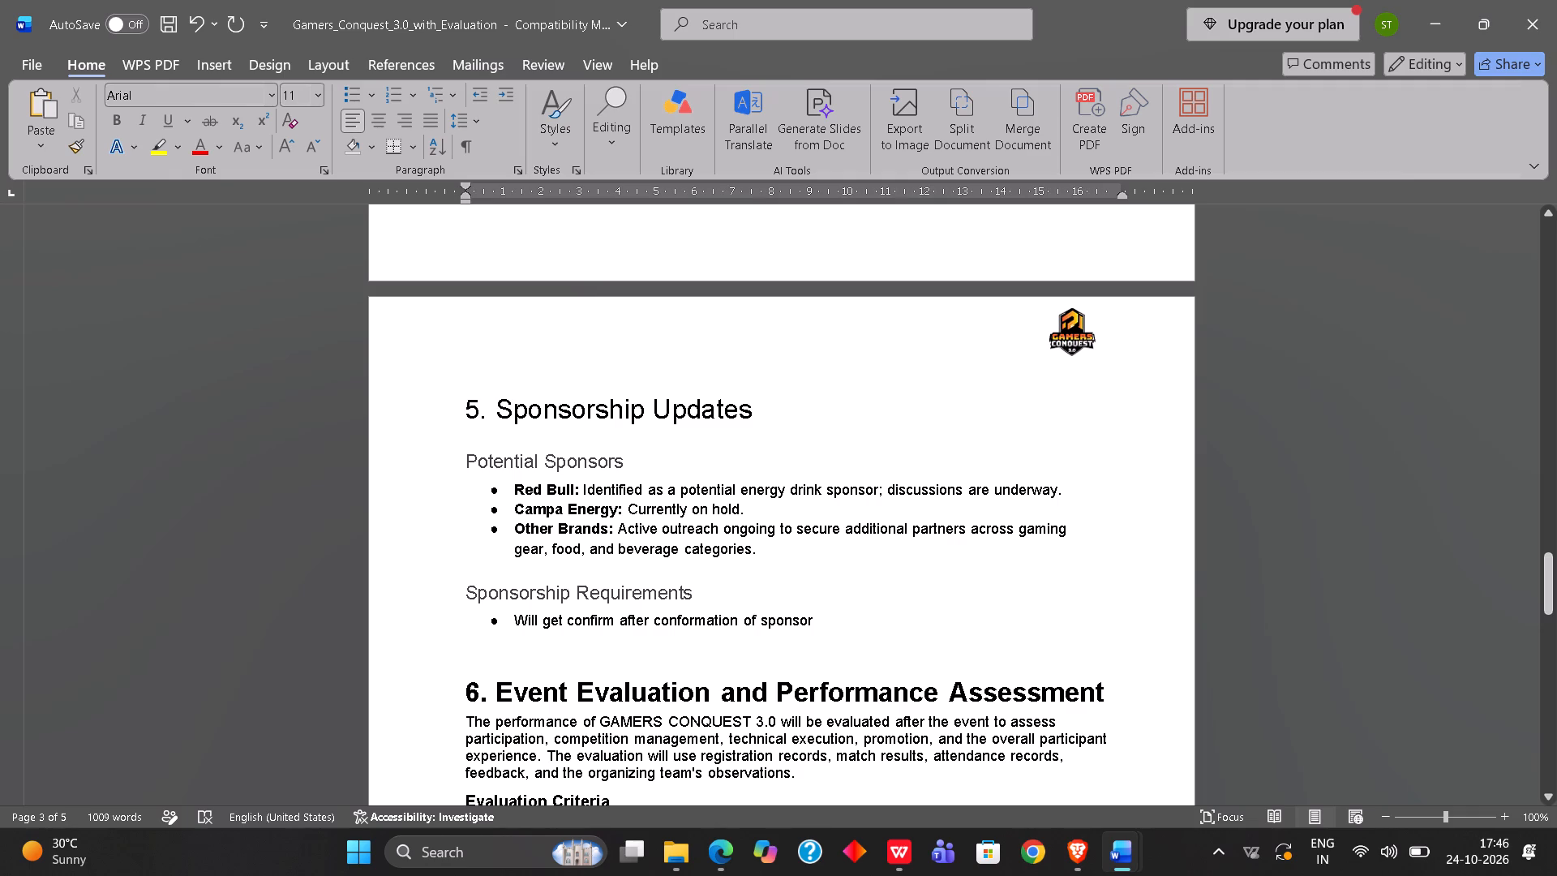
left_click(579, 547)
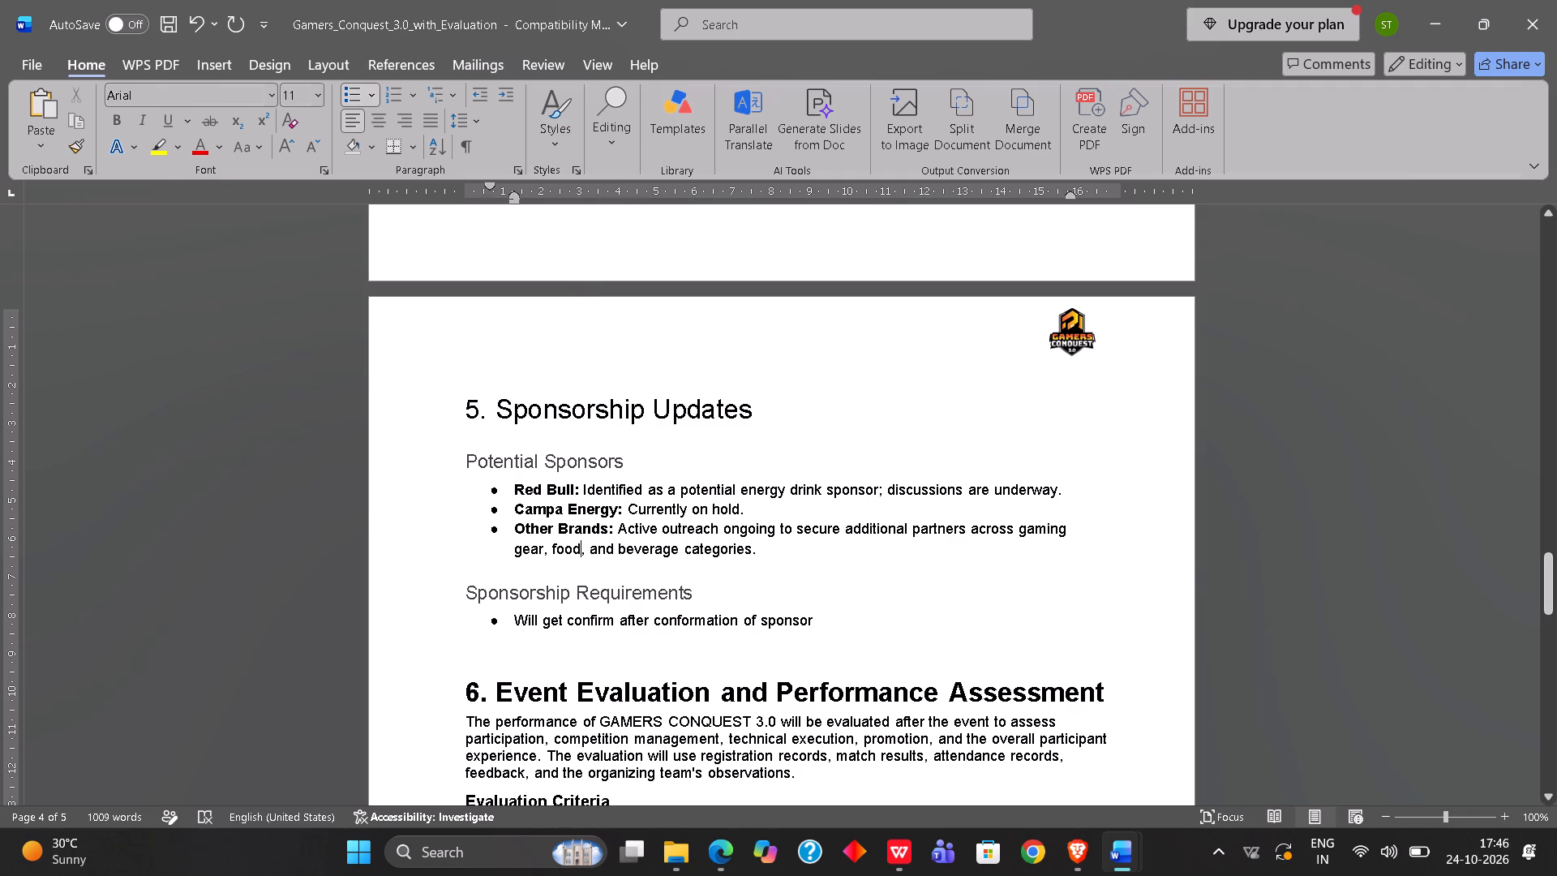
left_click(588, 551)
key("b")
key("BackSpace")
type("other buisnesses")
key("space")
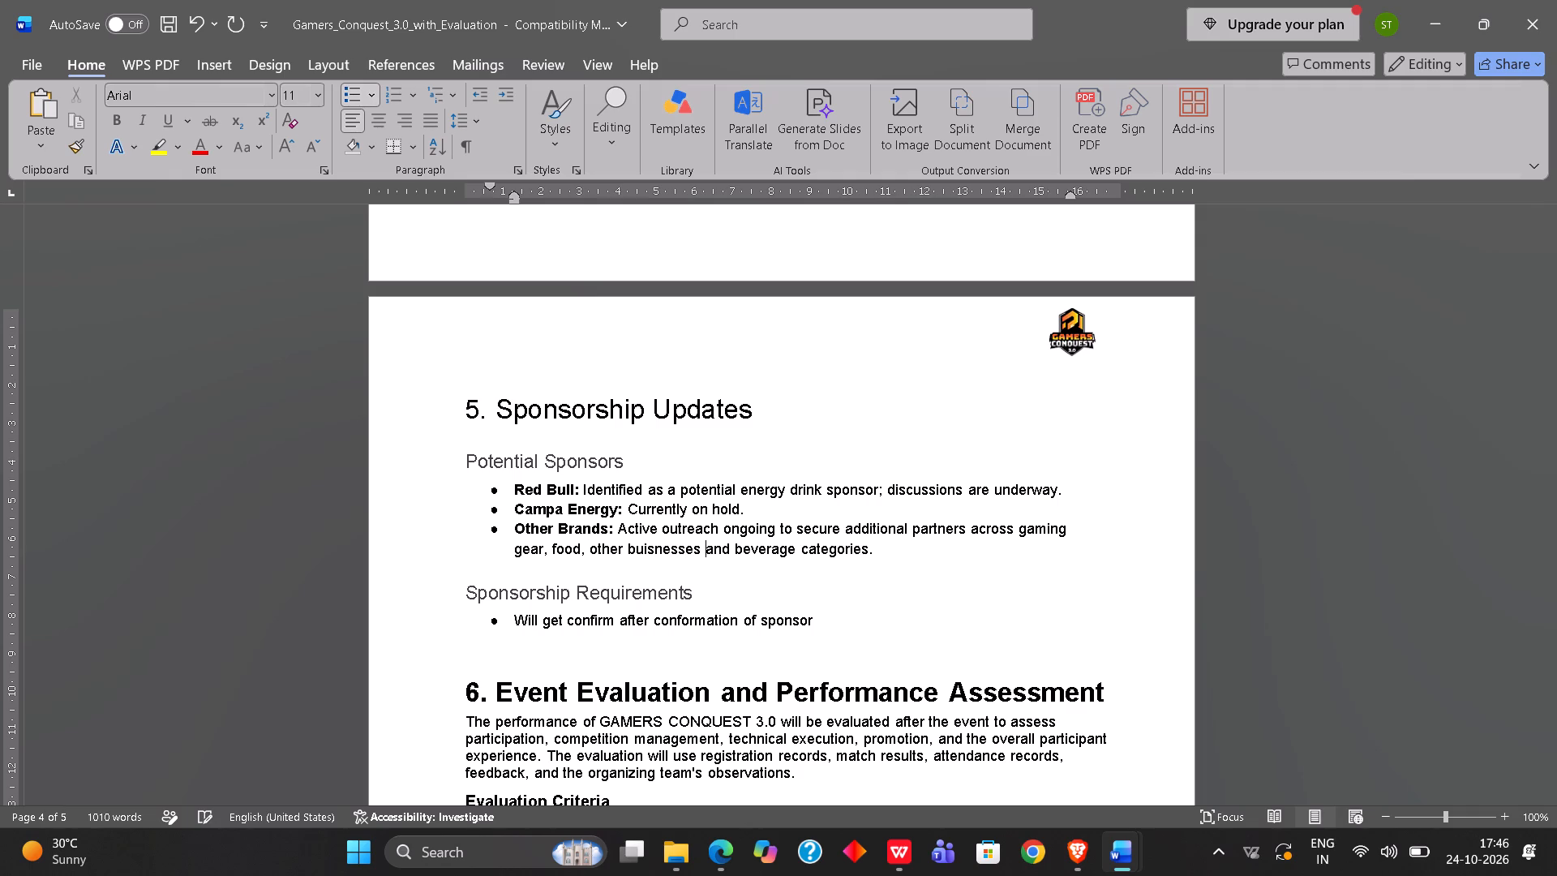
Correct the spelling of "buisnesses" to "businesses" in the Other Brands bullet, keeping a space before "and".
key("BackSpace")
key("BackSpace")
key("BackSpace")
key("BackSpace")
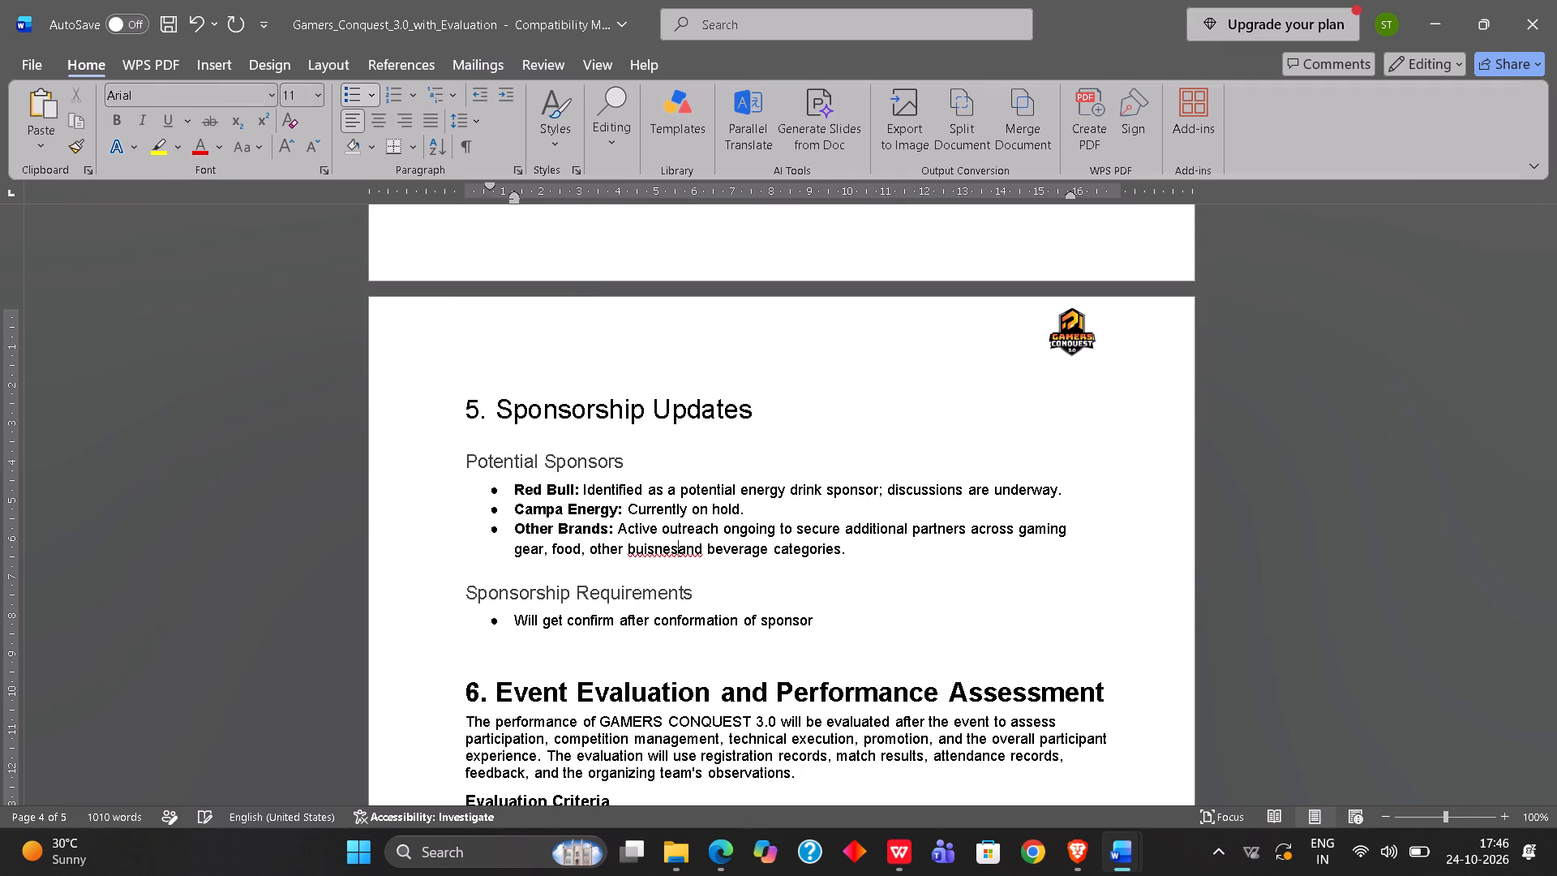
key("BackSpace")
key("s")
type("sess")
key("space")
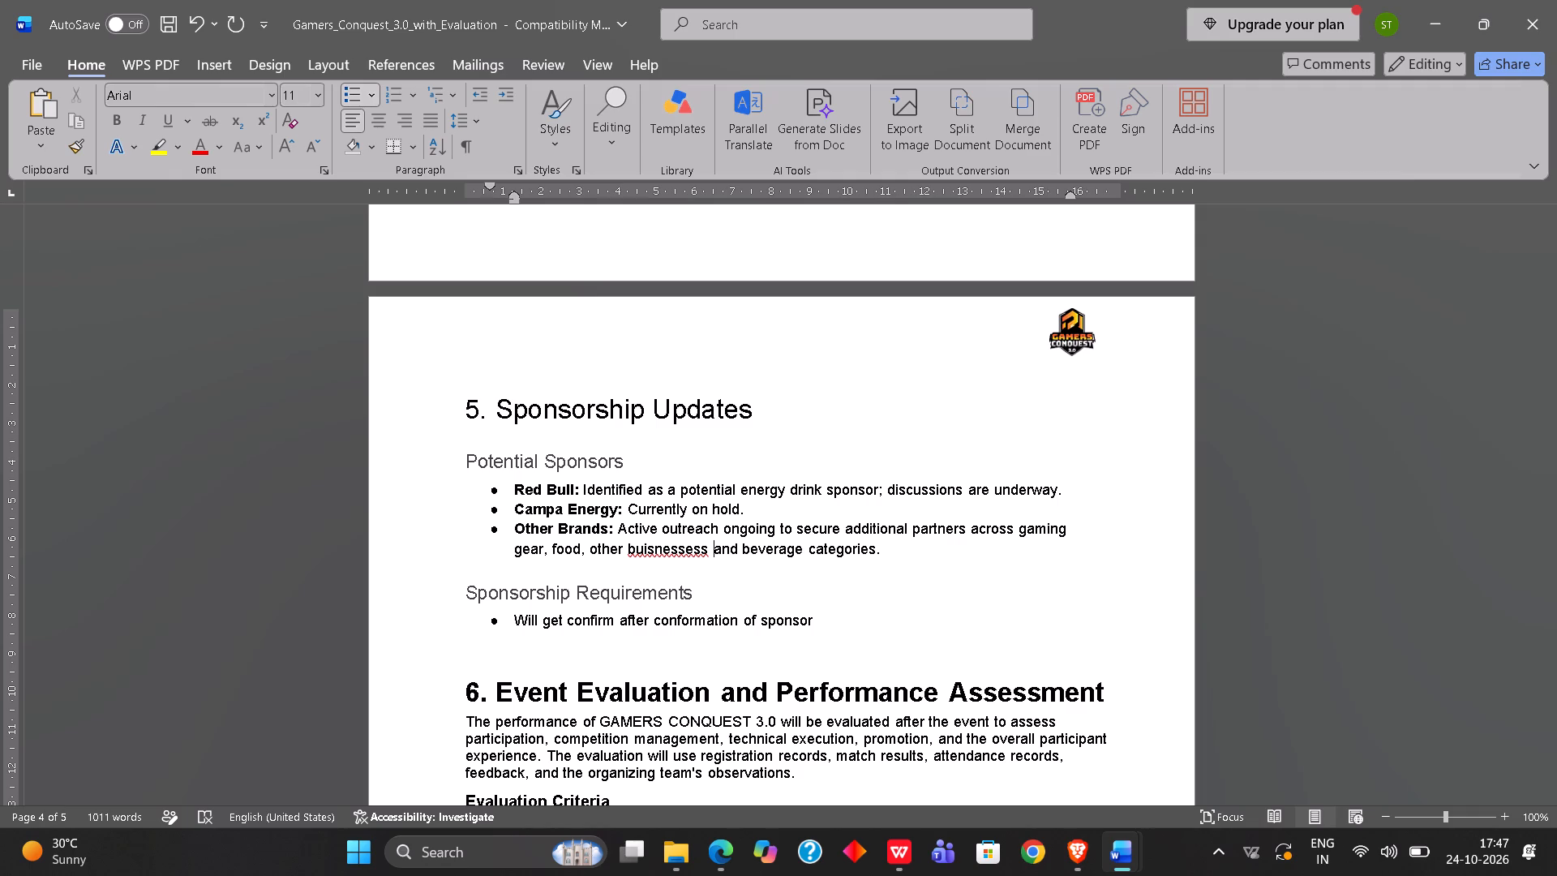
key("BackSpace")
key("BackSpace")
key("space")
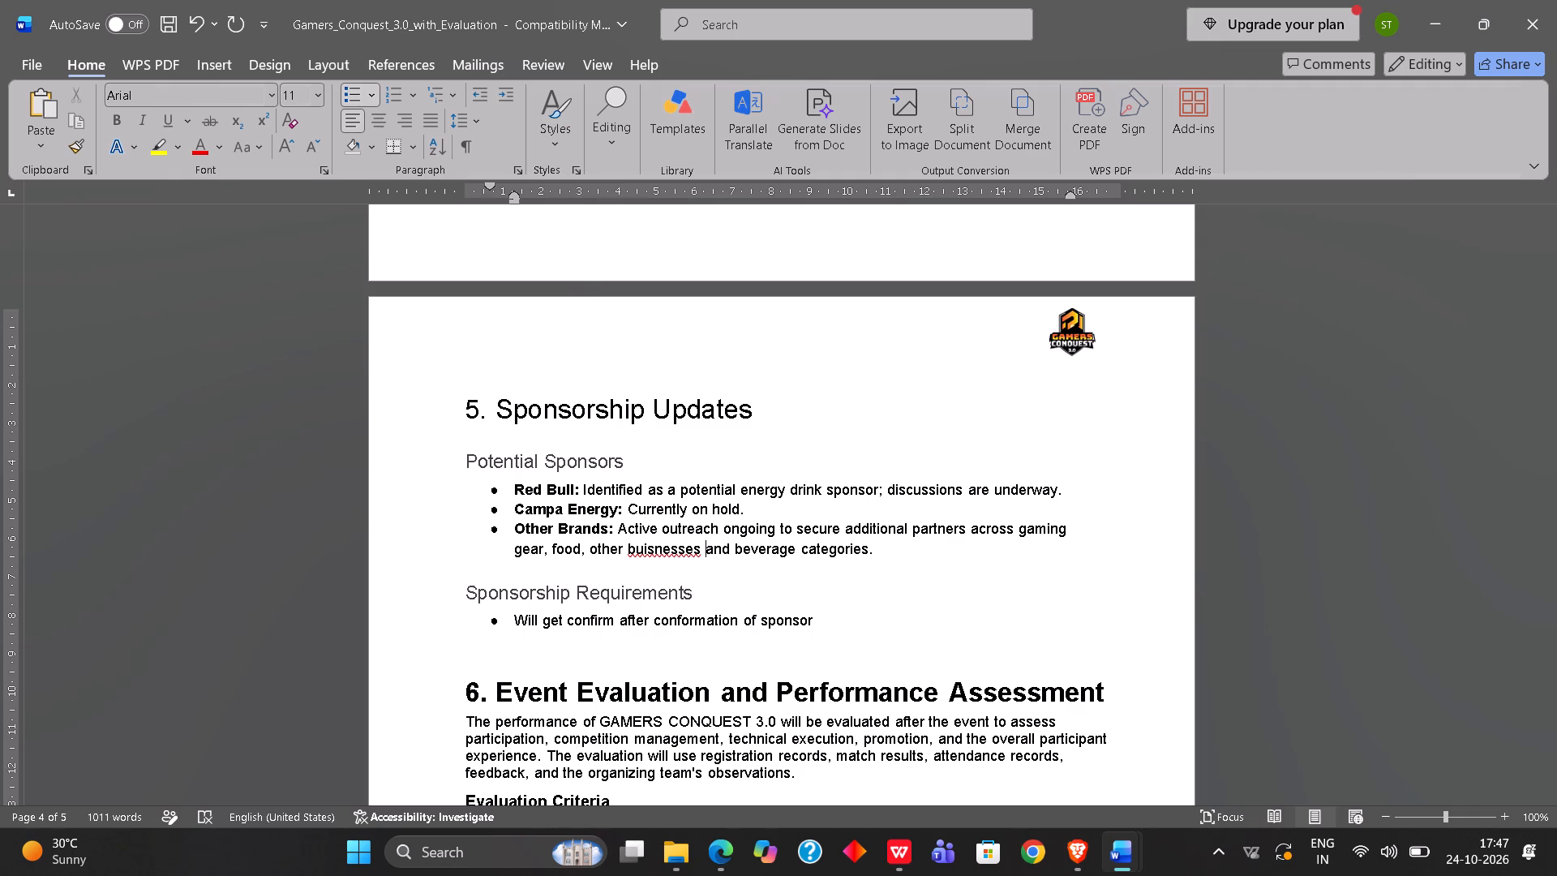
key("Left")
key("Left")
key("Left")
key("Left")
key("Left")
key("Left")
key("Left")
key("BackSpace")
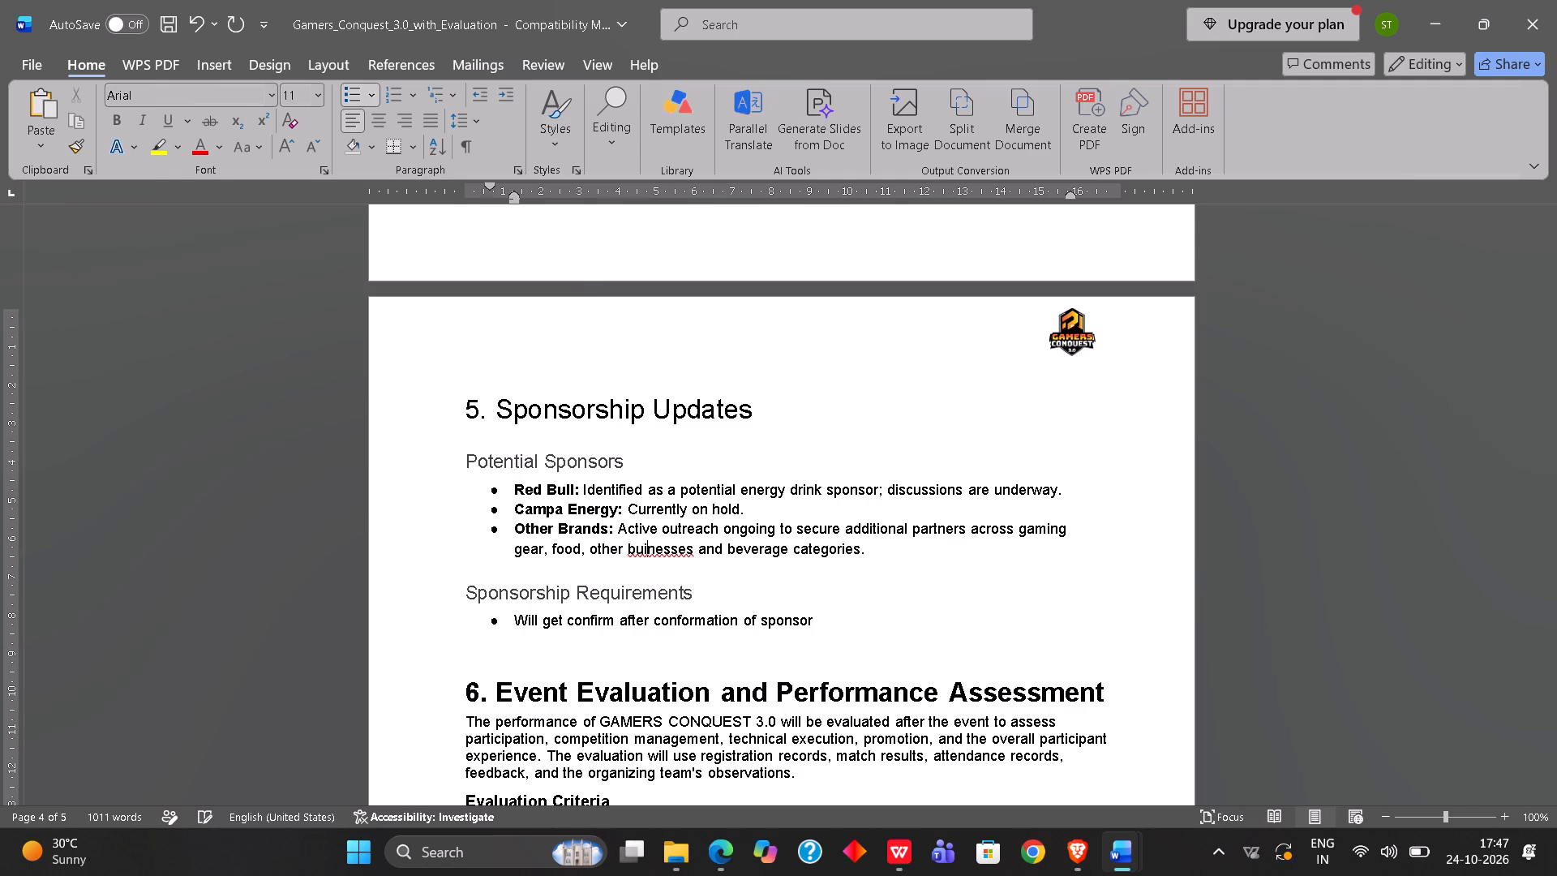
key("BackSpace")
type("si")
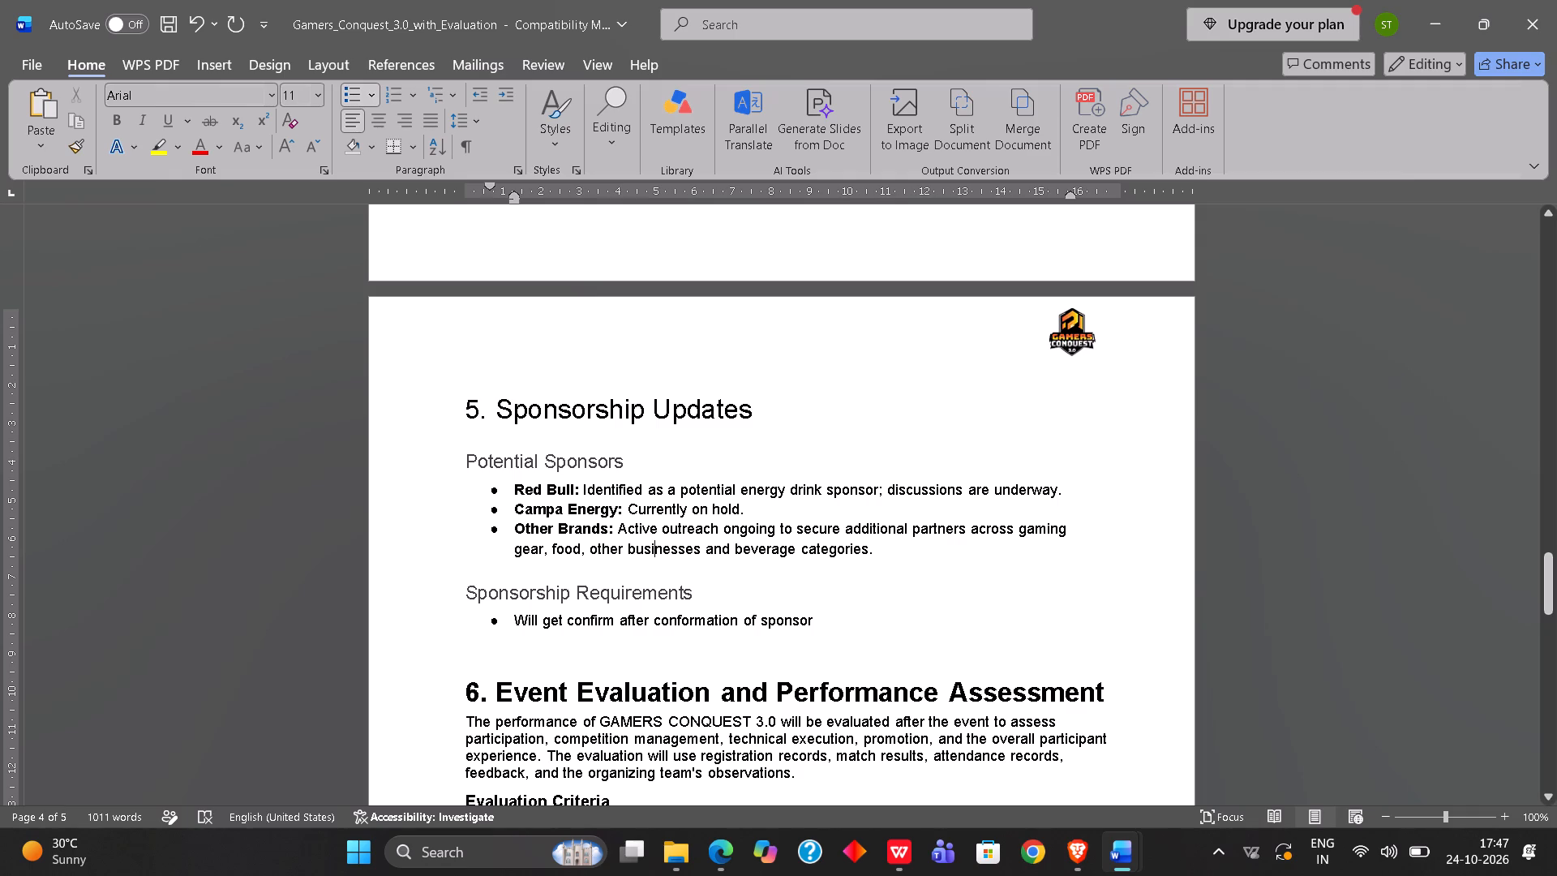
Review the document from the Team Formation page through Sponsorship Updates to the Evaluation Criteria table in section 6.
scroll(860, 551, "down", 1)
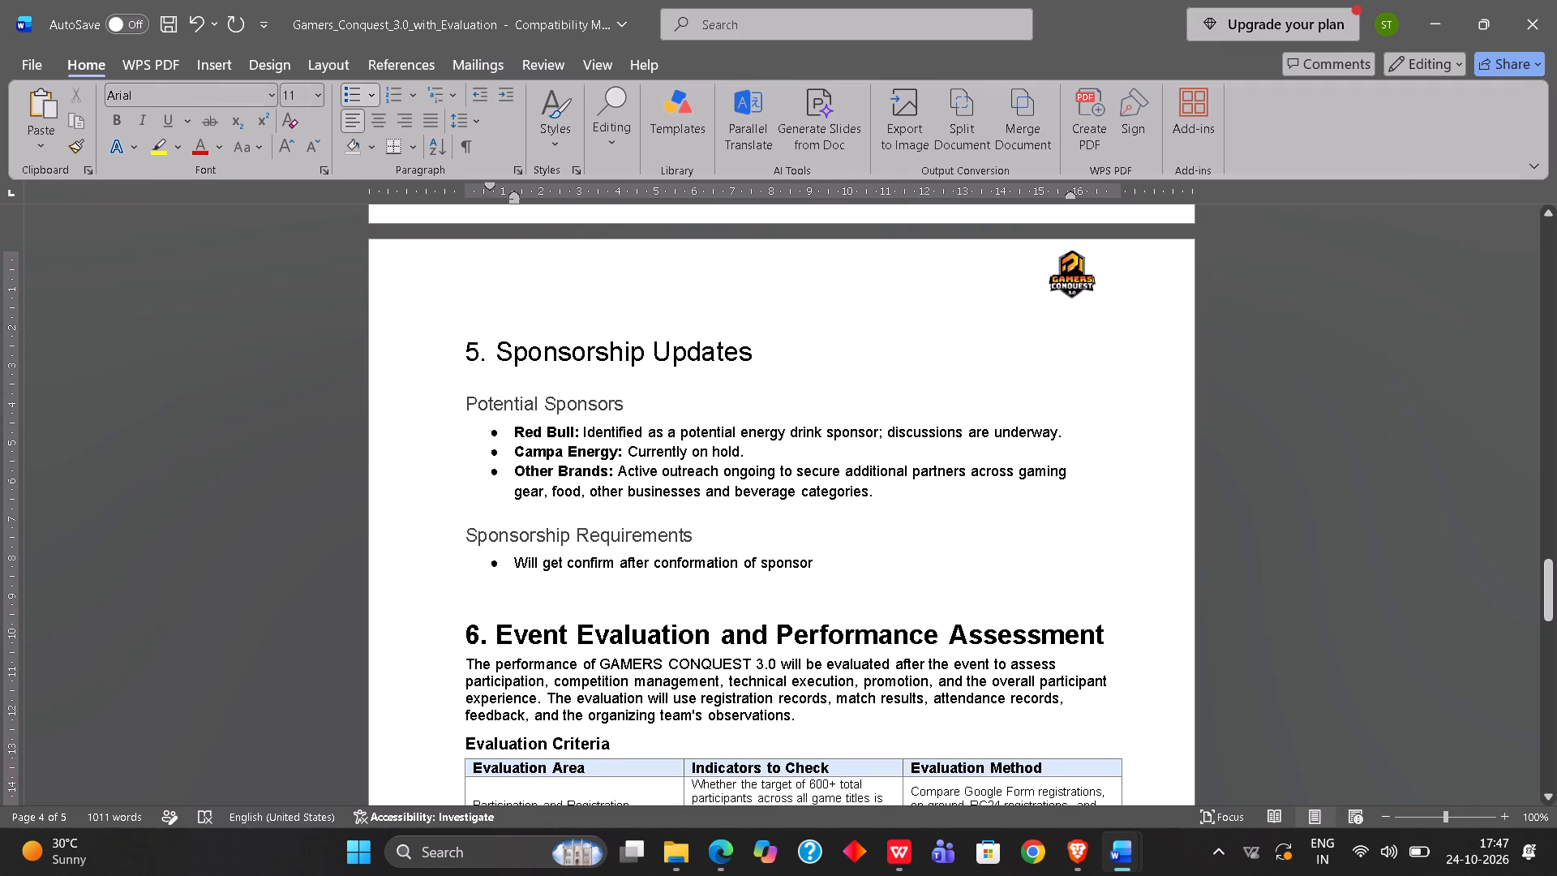
scroll(860, 551, "down", 1)
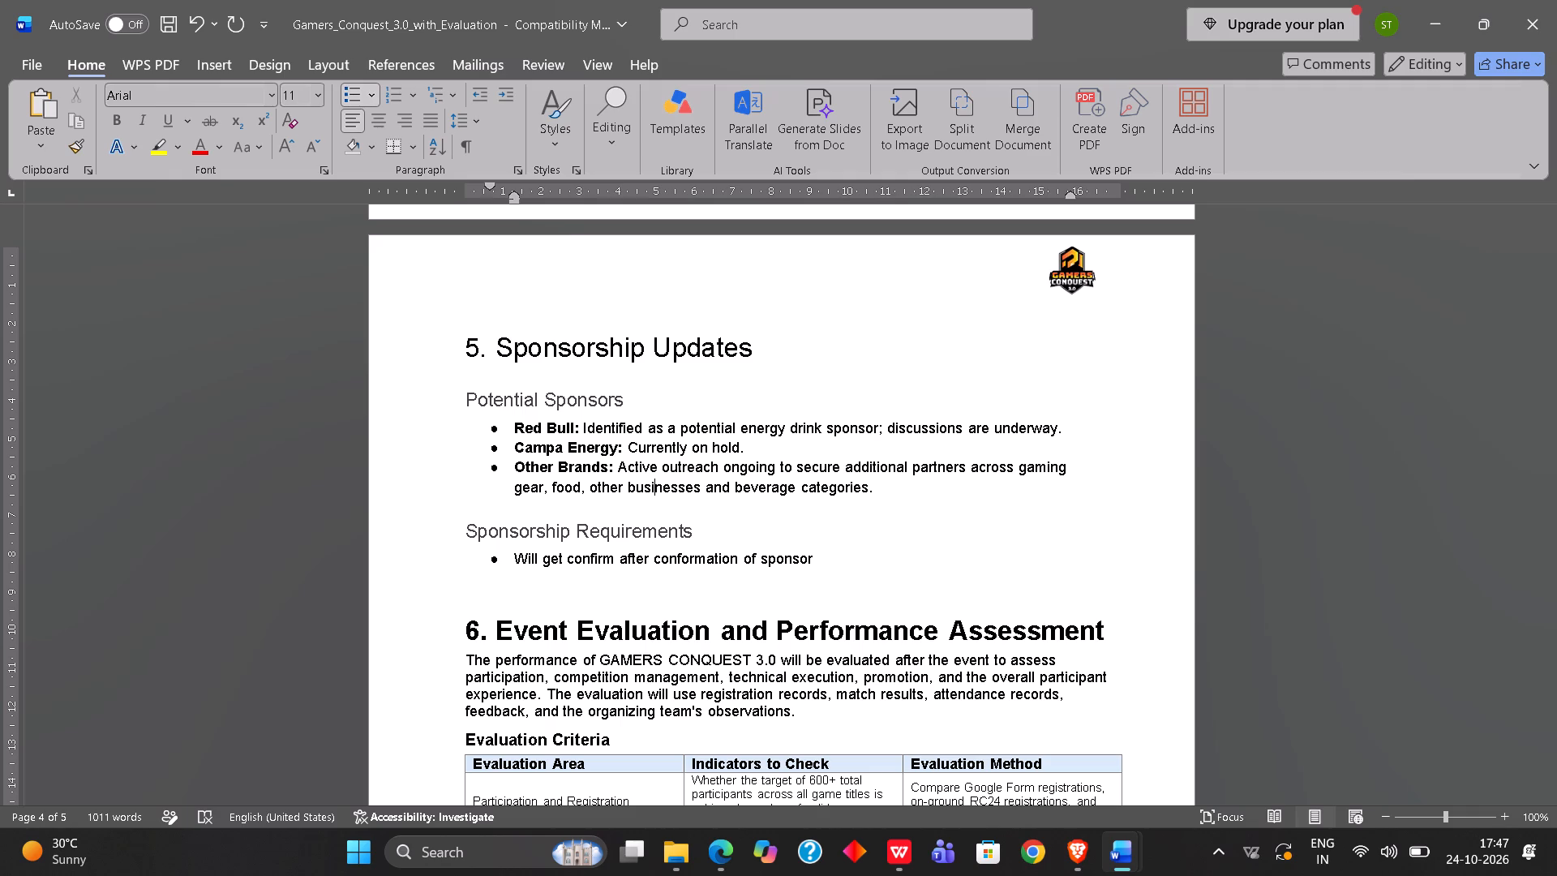
scroll(860, 551, "up", 14)
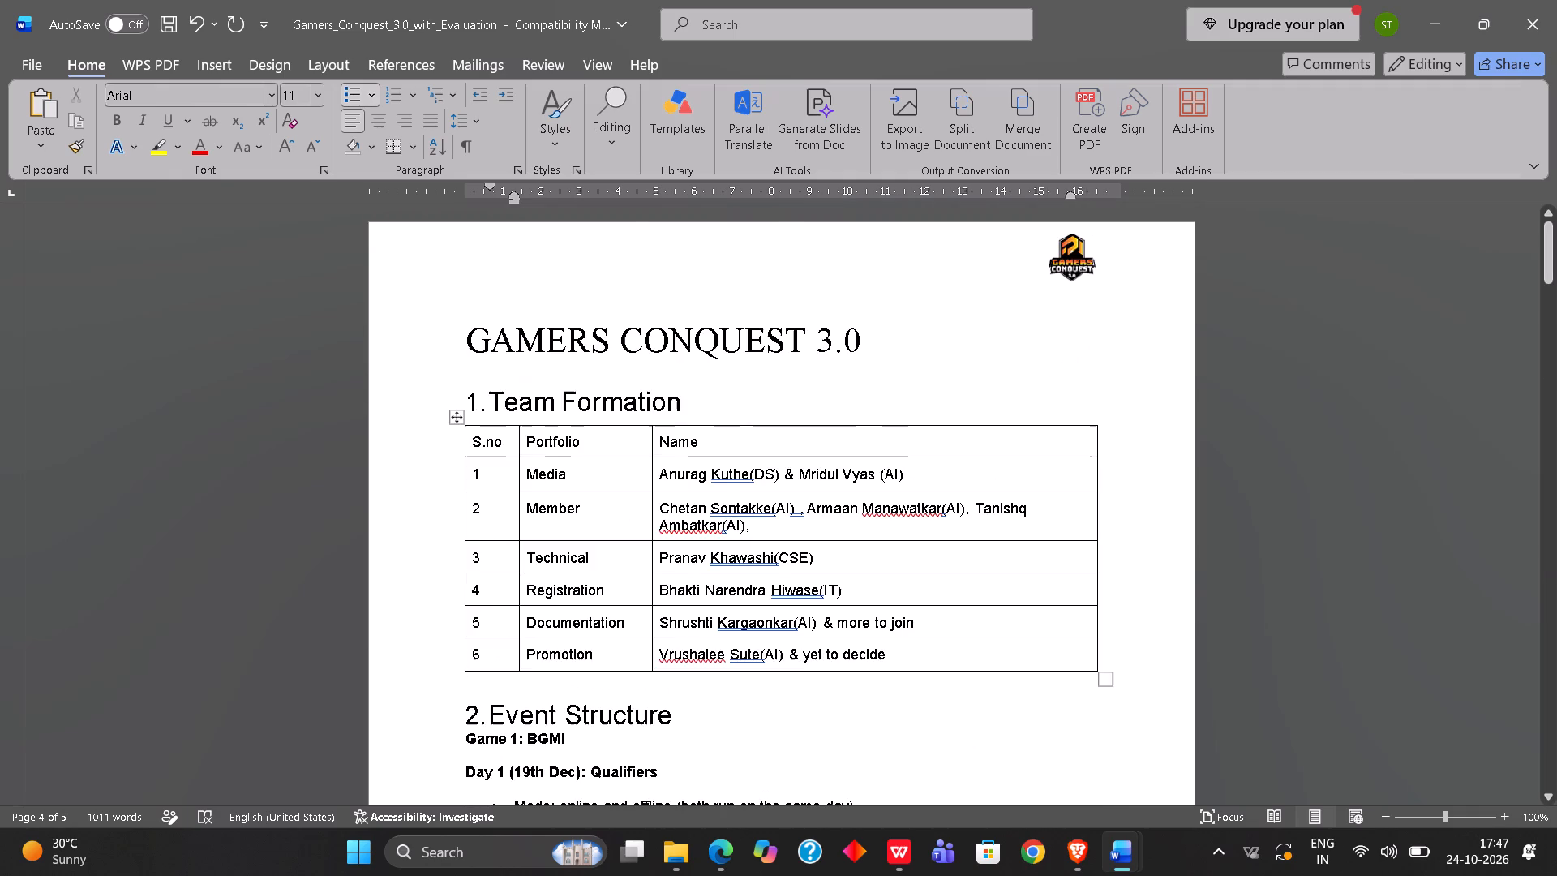
scroll(860, 551, "down", 11)
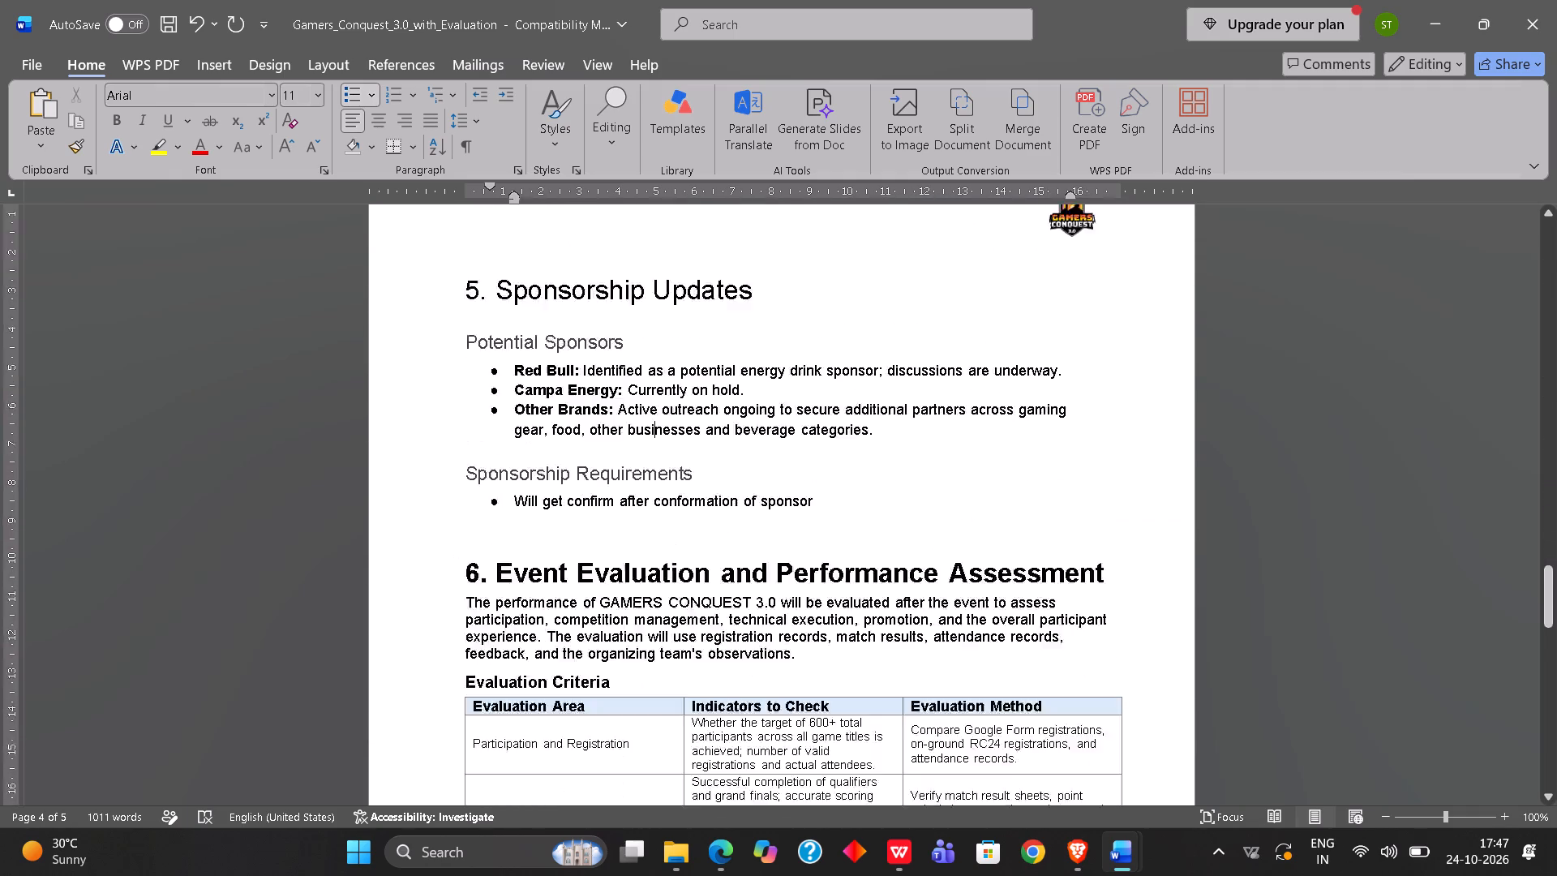
scroll(860, 551, "down", 4)
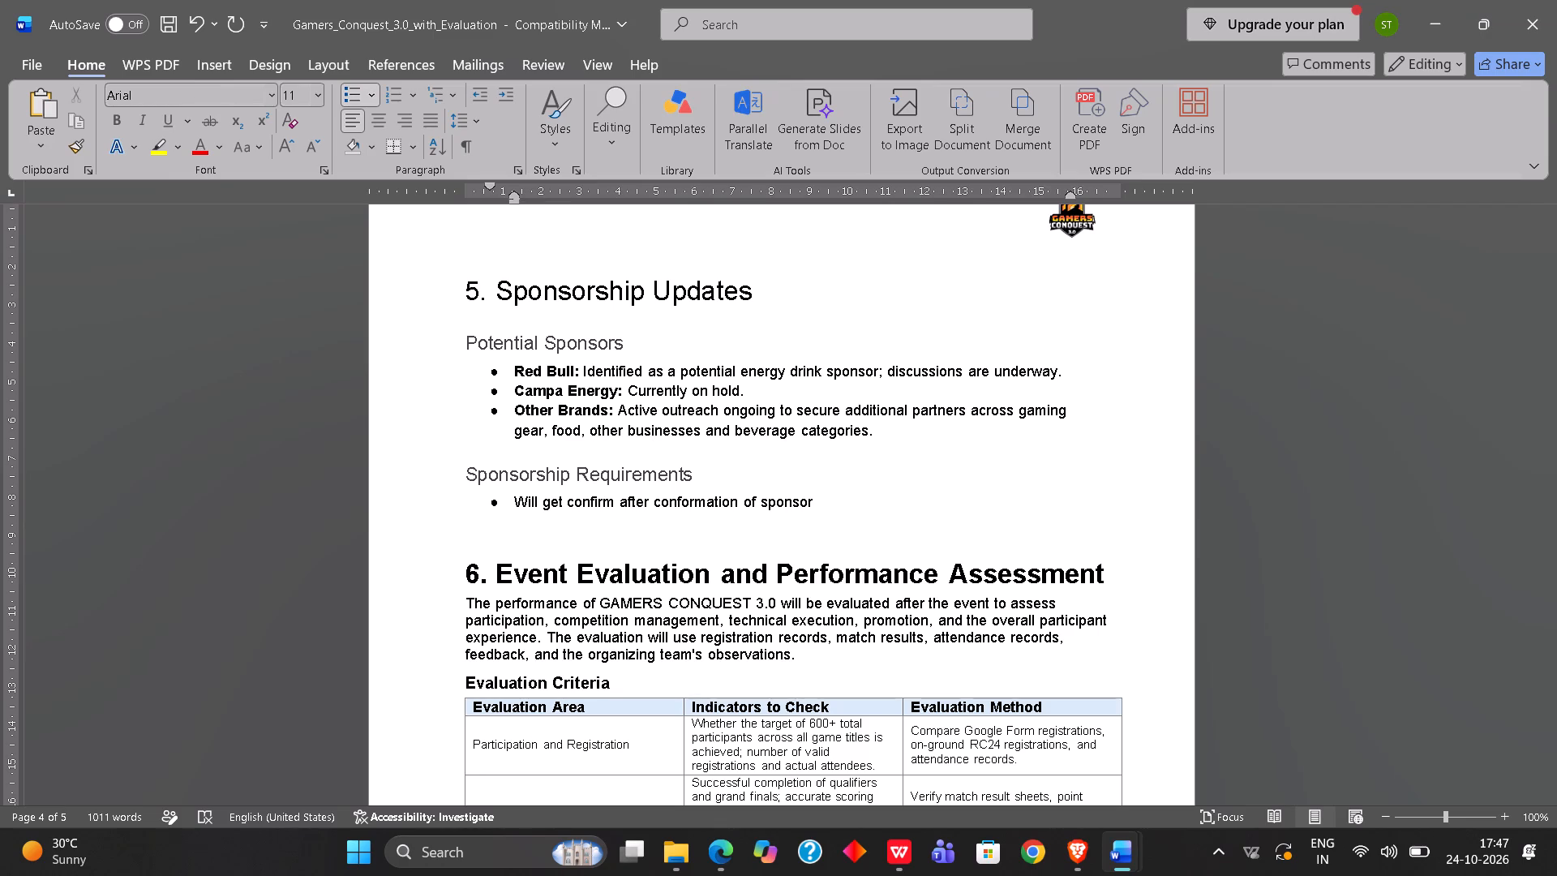
scroll(809, 473, "down", 1)
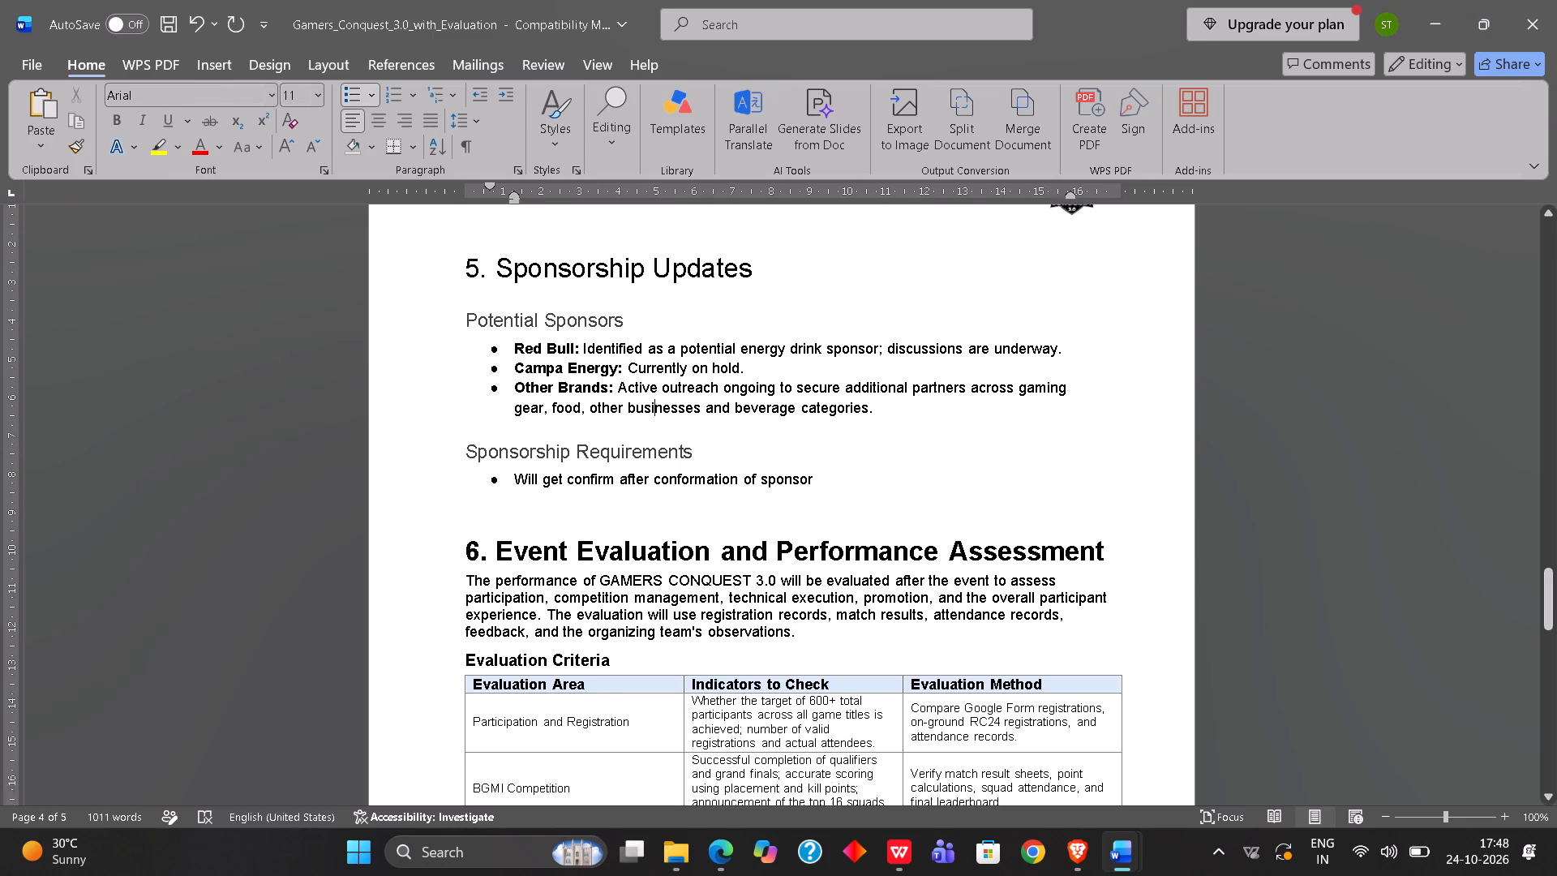
scroll(809, 473, "down", 2)
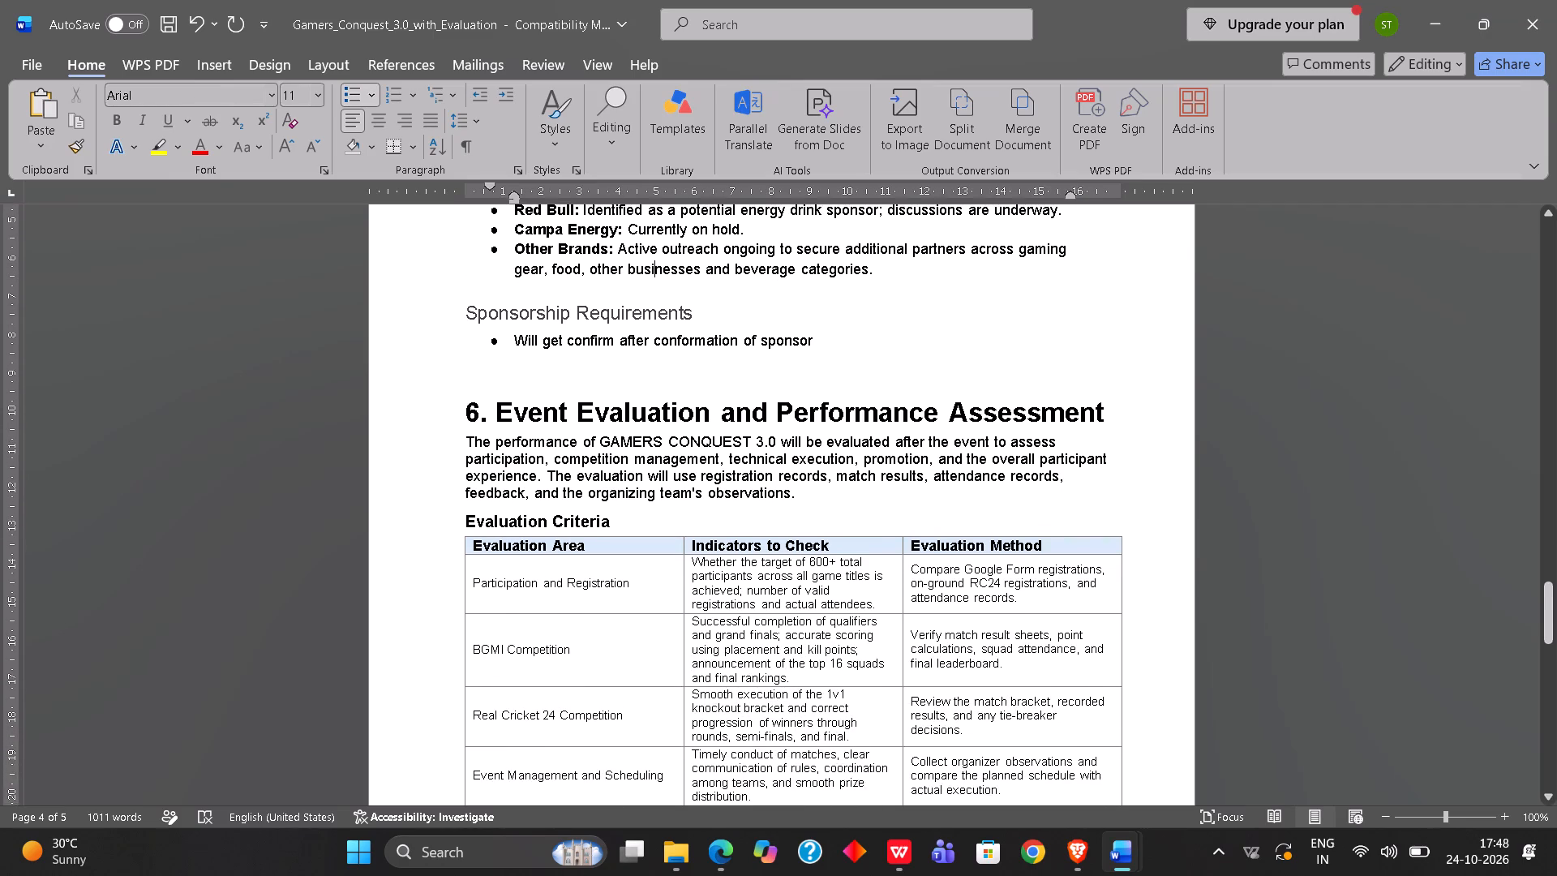
scroll(809, 473, "down", 1)
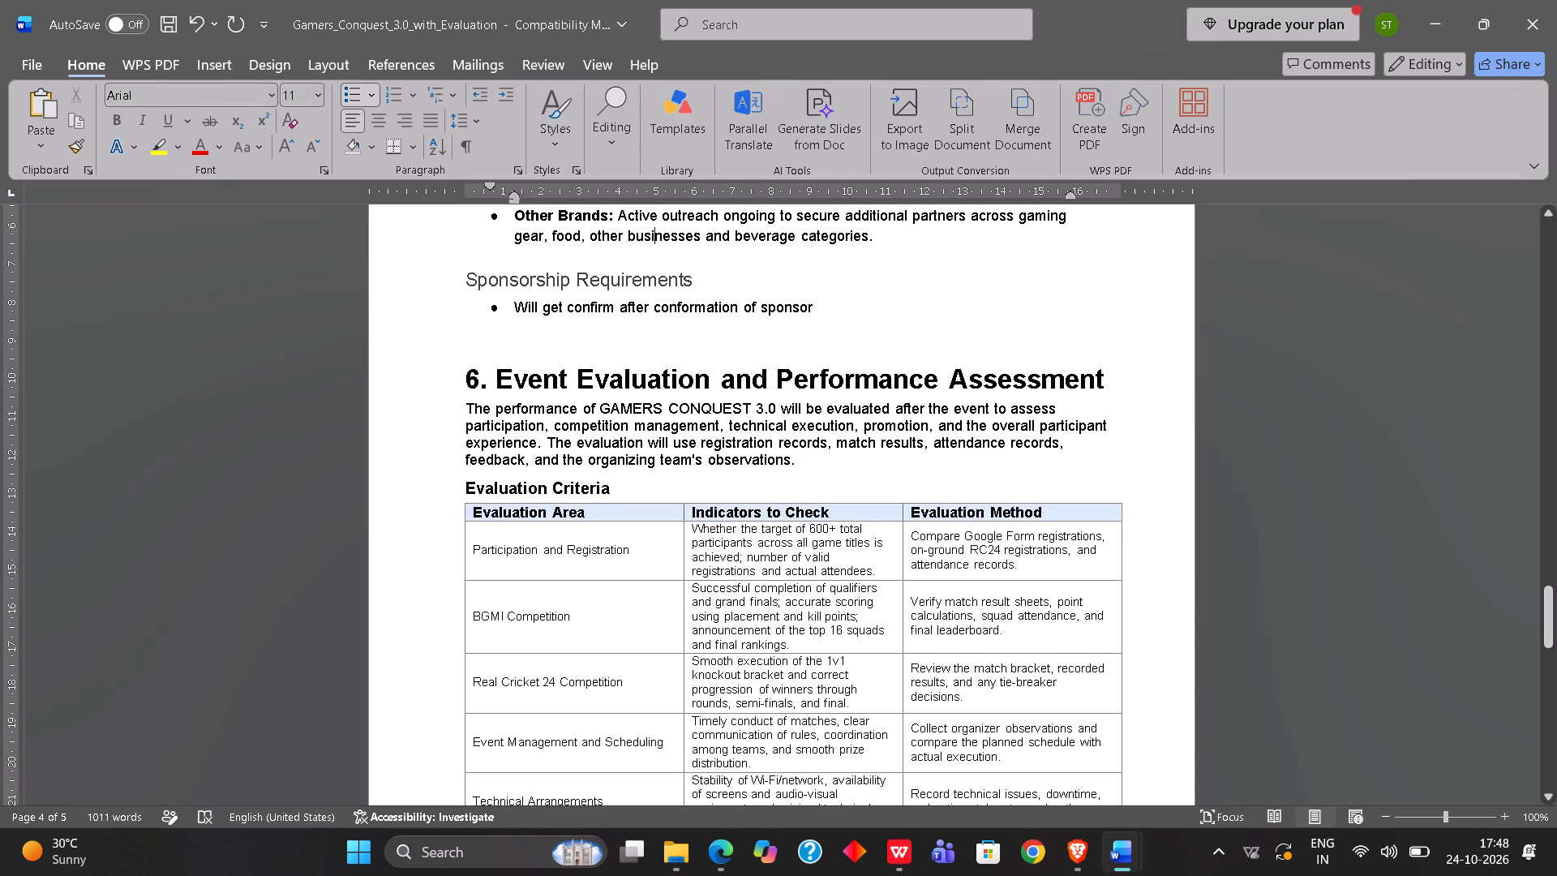
scroll(809, 473, "down", 1)
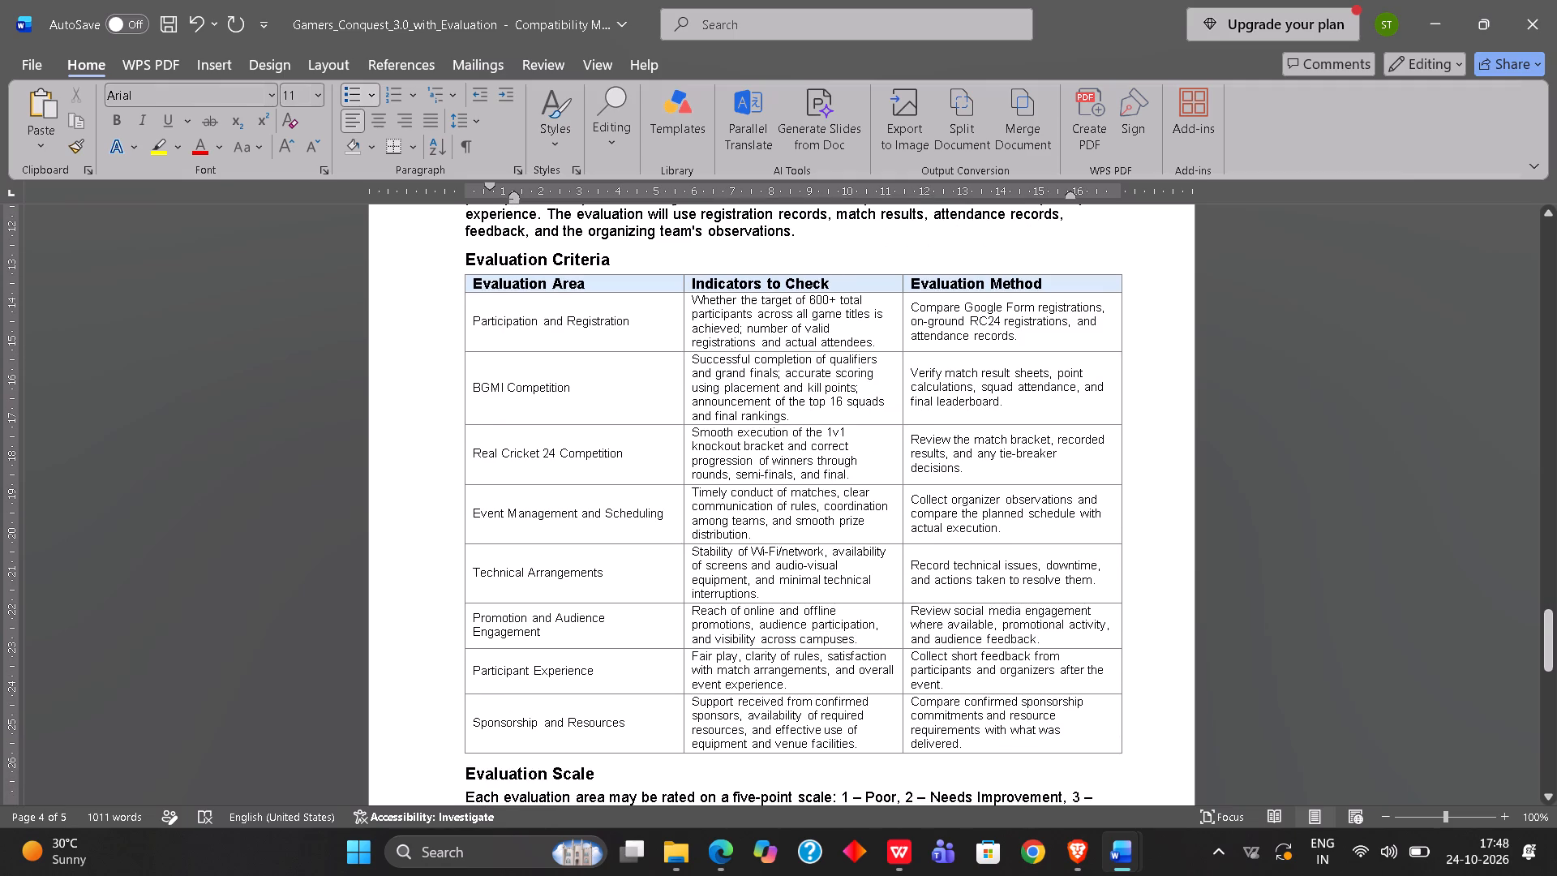
scroll(809, 473, "down", 1)
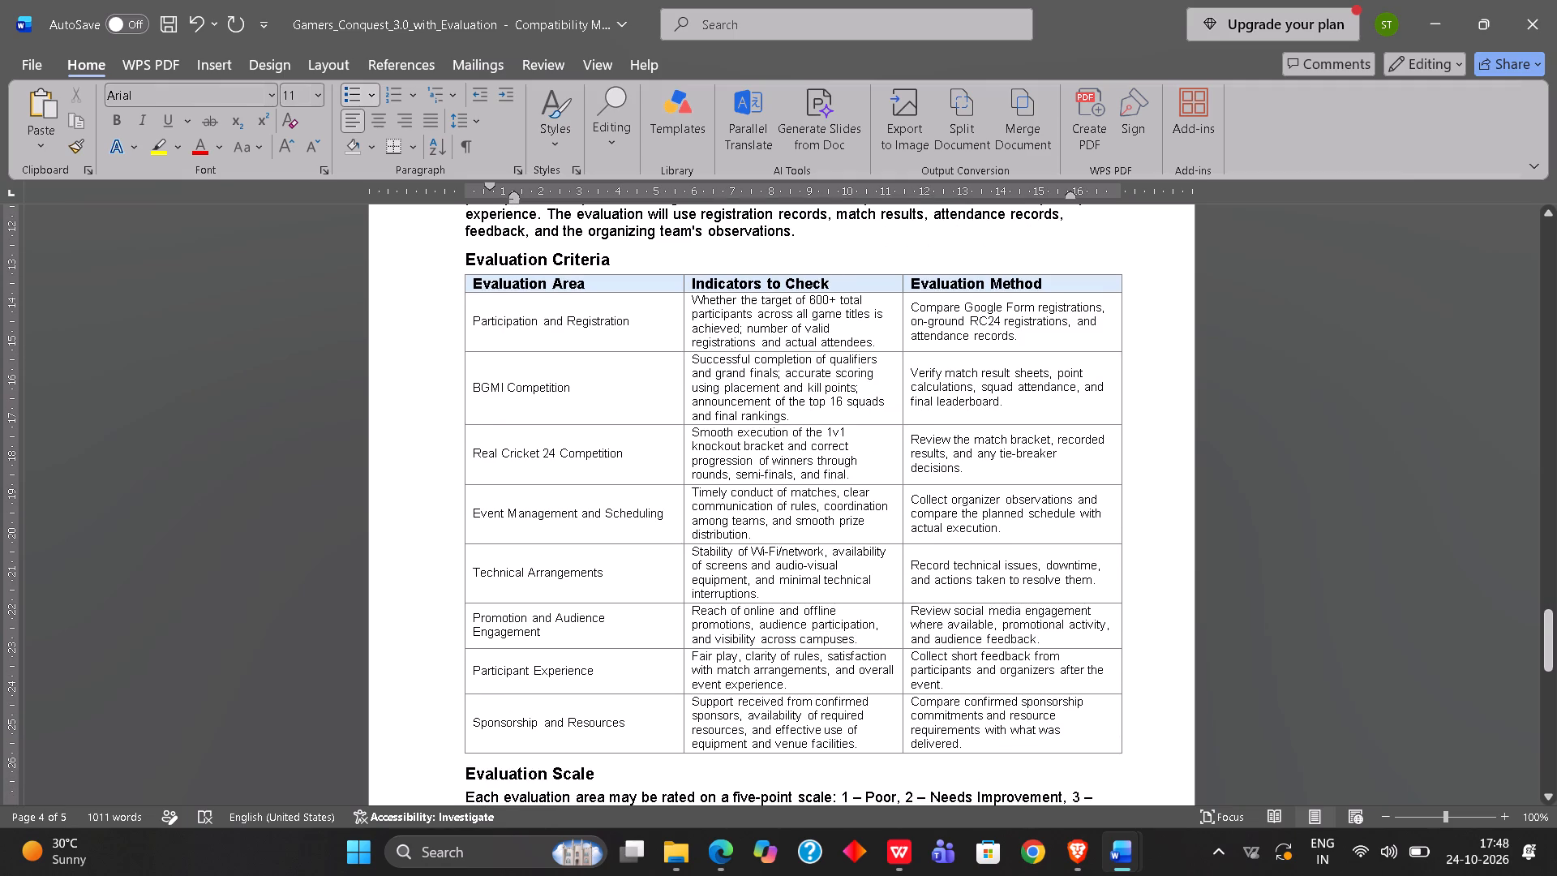
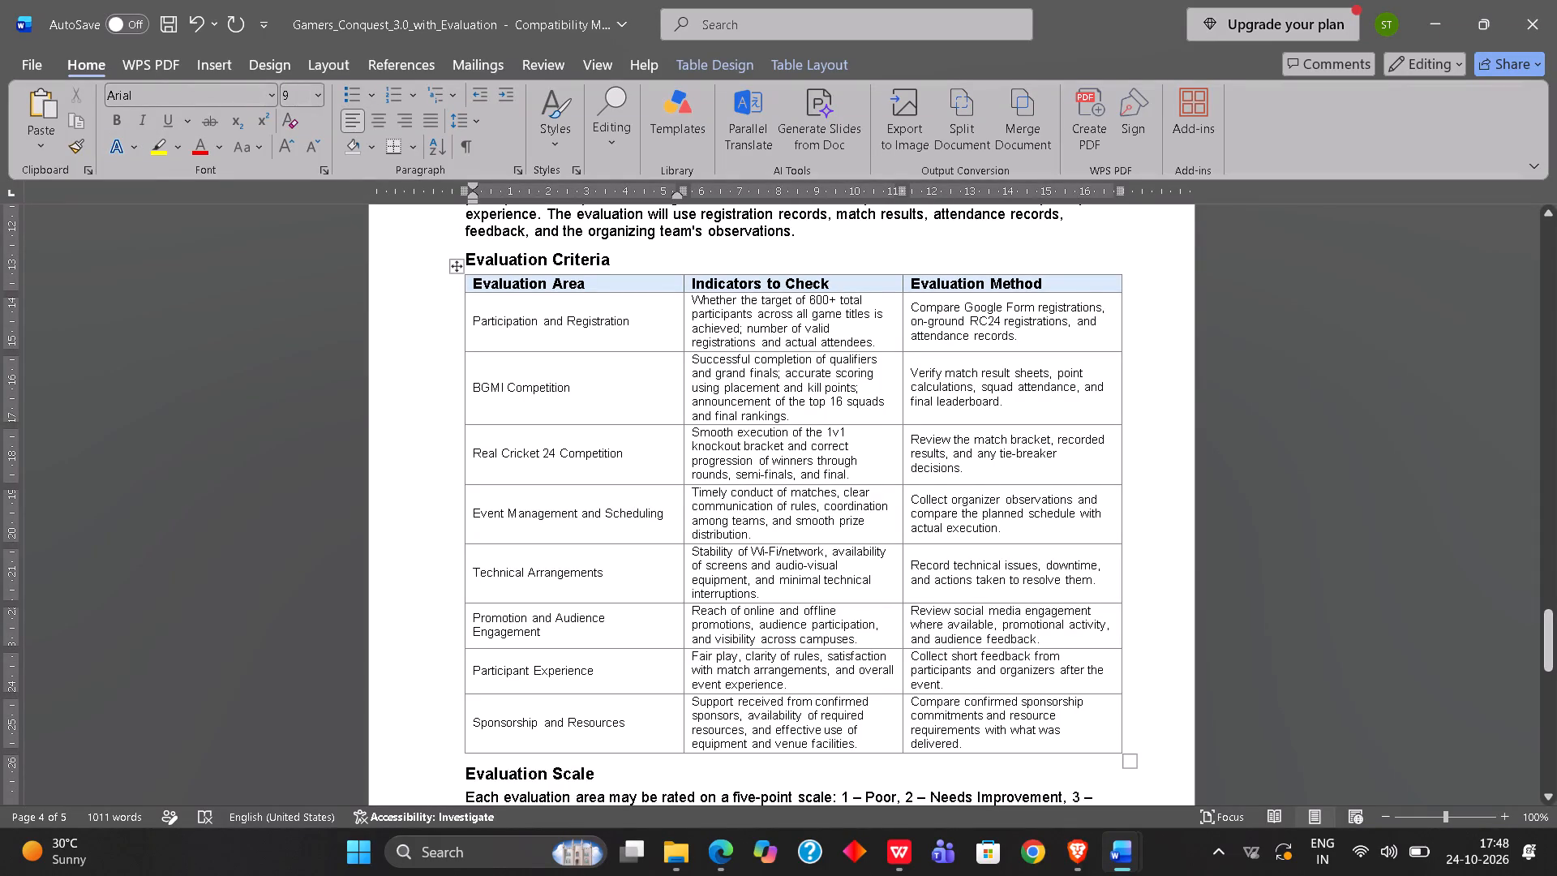
Set the font size of all body rows below the header in the Evaluation Criteria table to 11.
left_click_drag(474, 320, 964, 567)
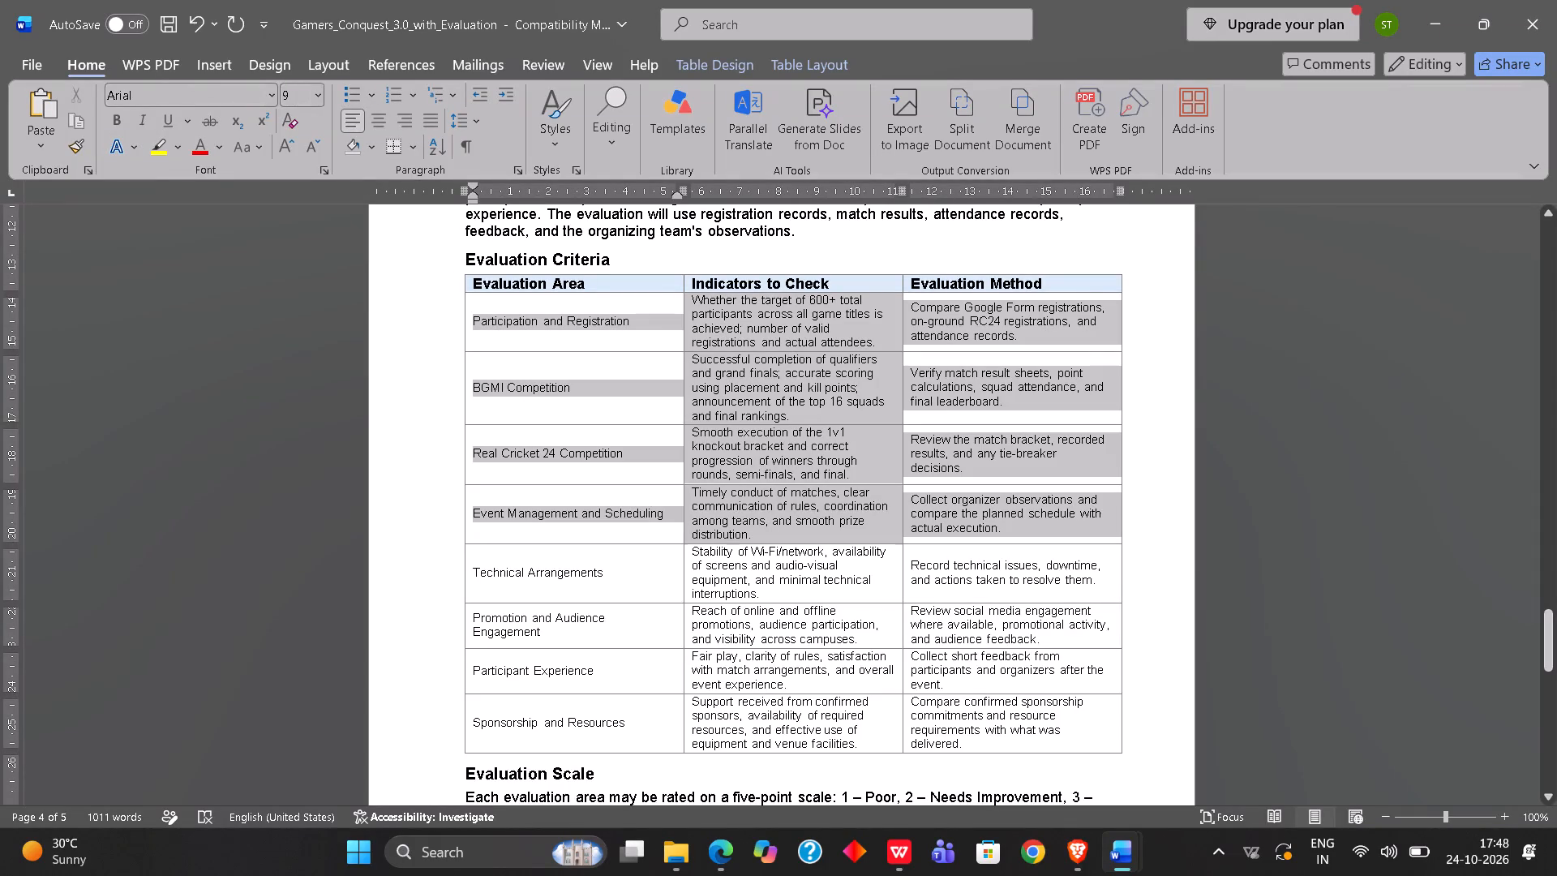
left_click_drag(964, 567, 1058, 715)
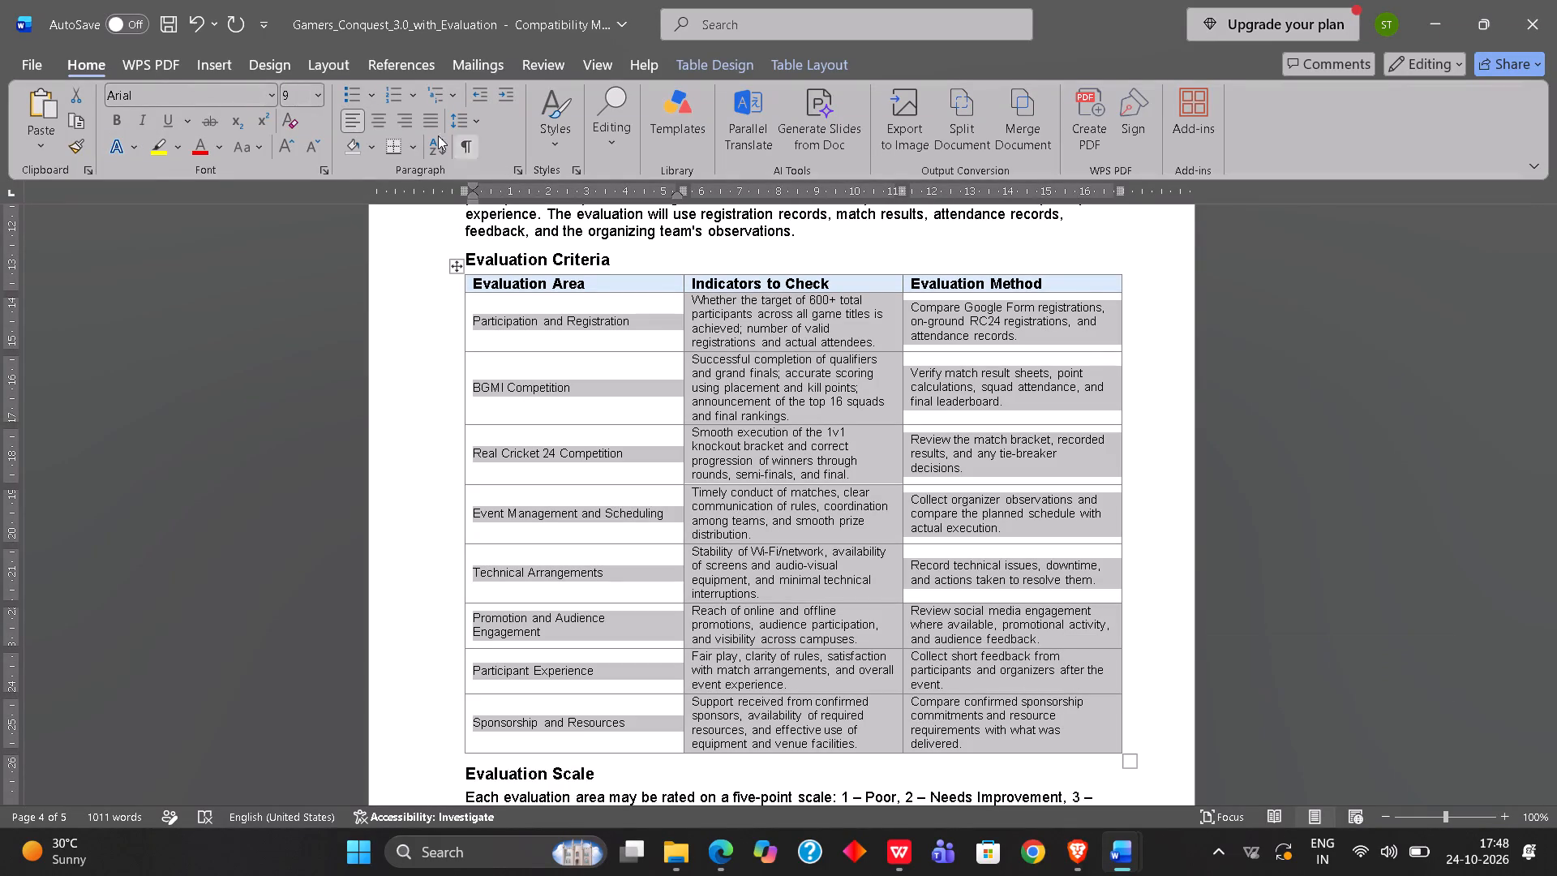
left_click(320, 94)
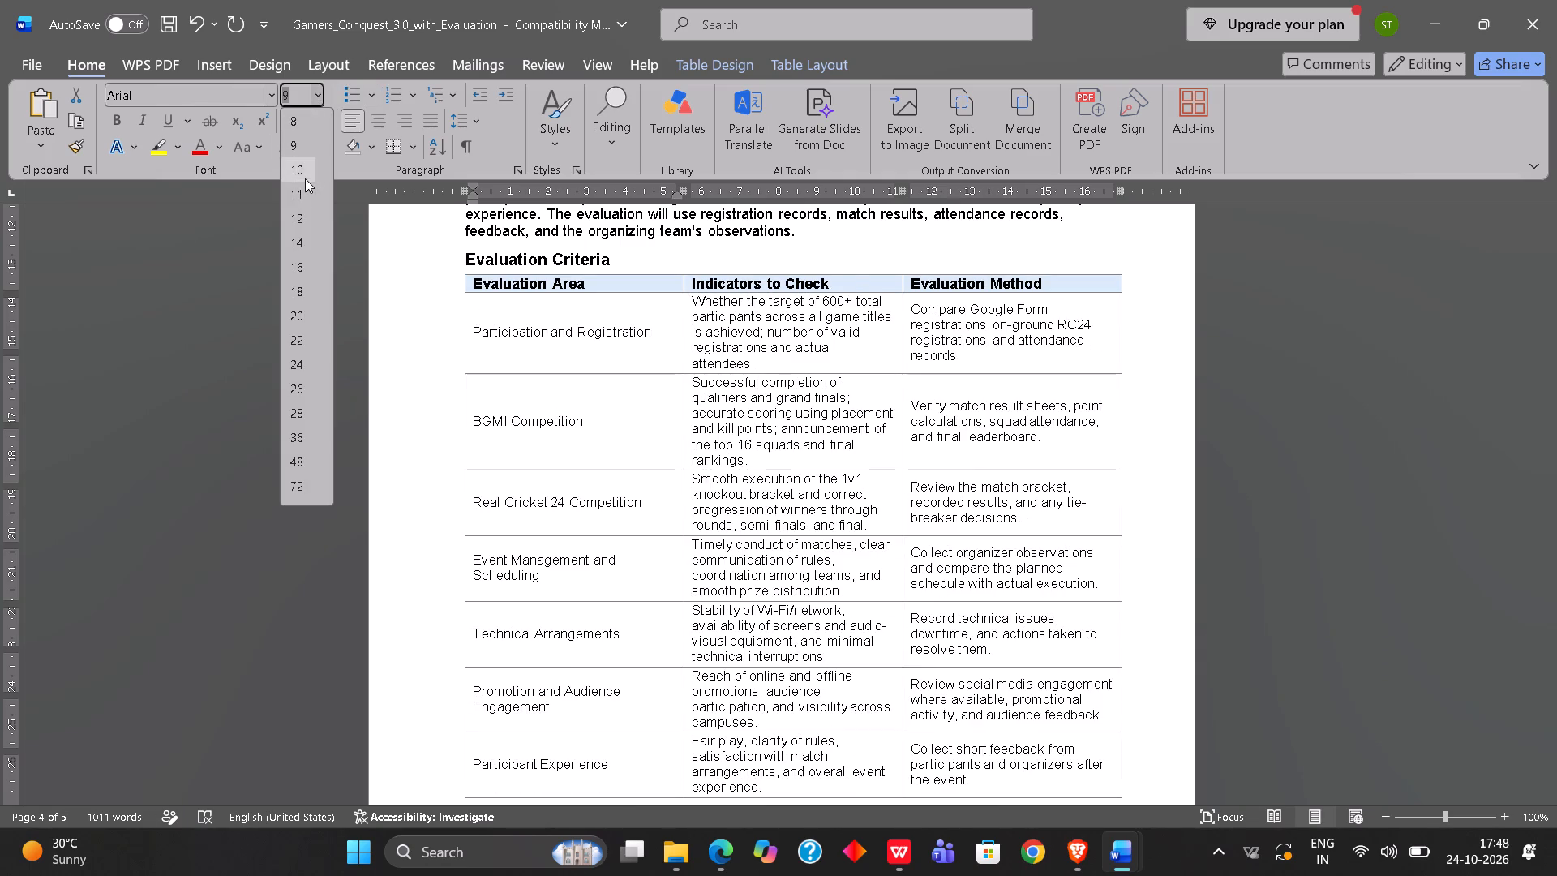
left_click(302, 198)
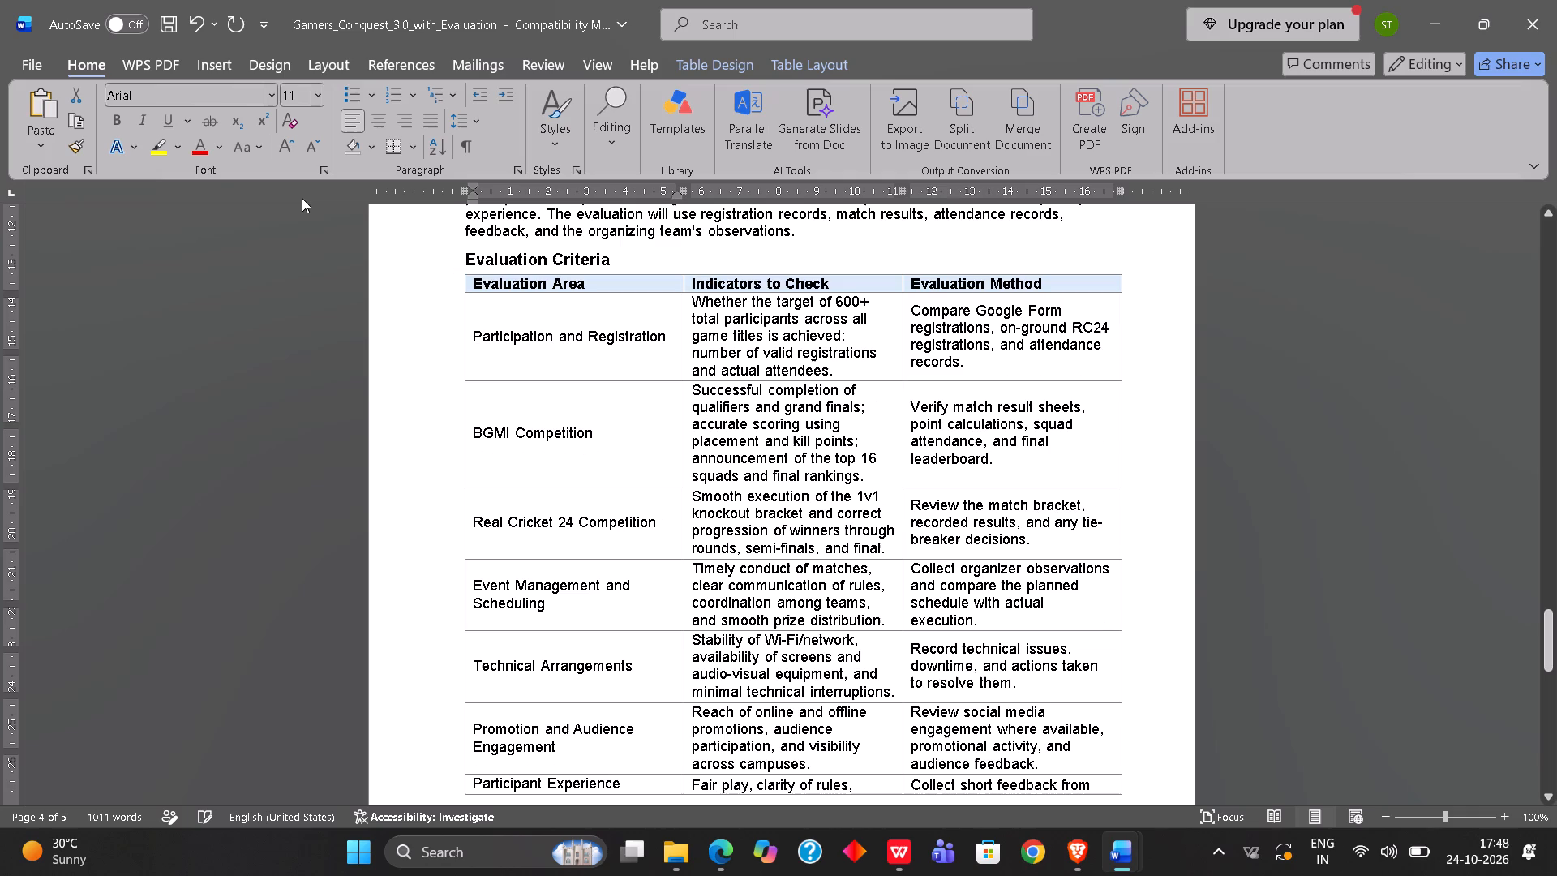
left_click(1271, 482)
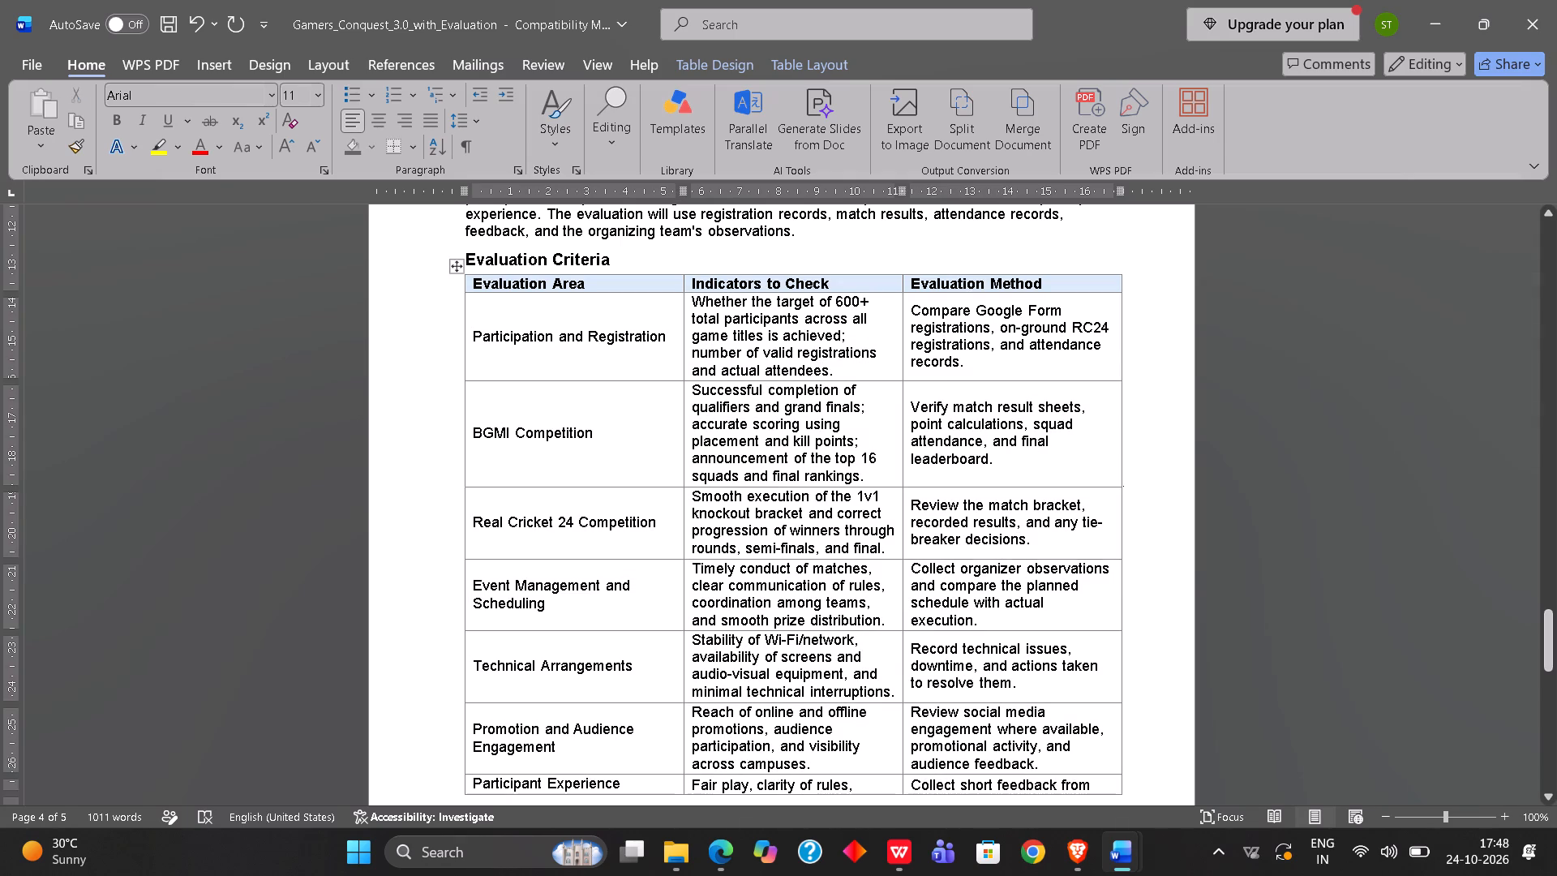
scroll(362, 463, "down", 1)
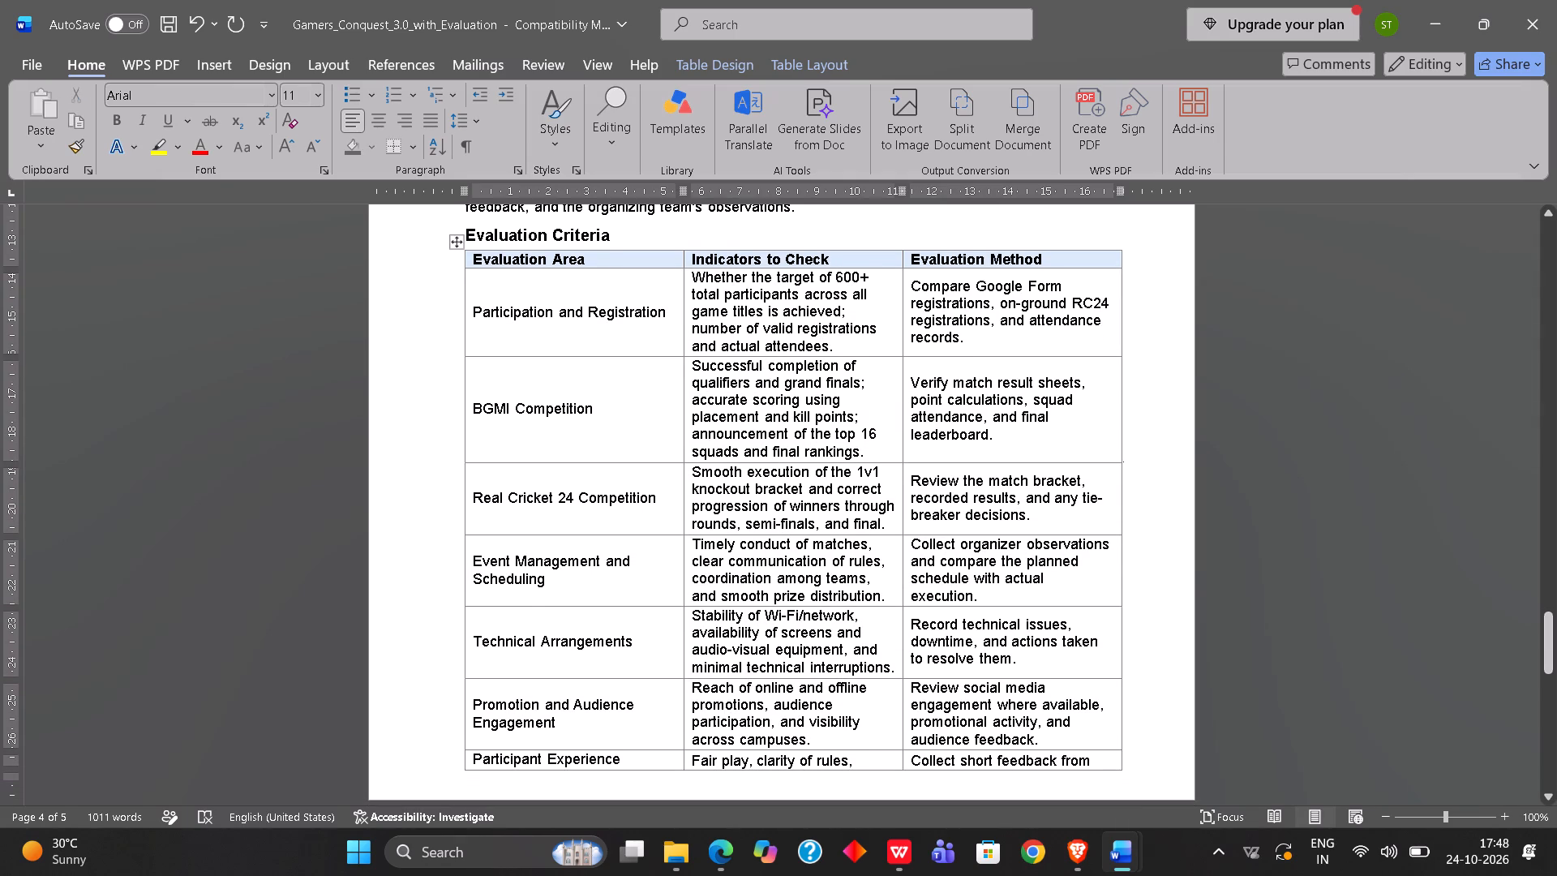
scroll(362, 463, "down", 1)
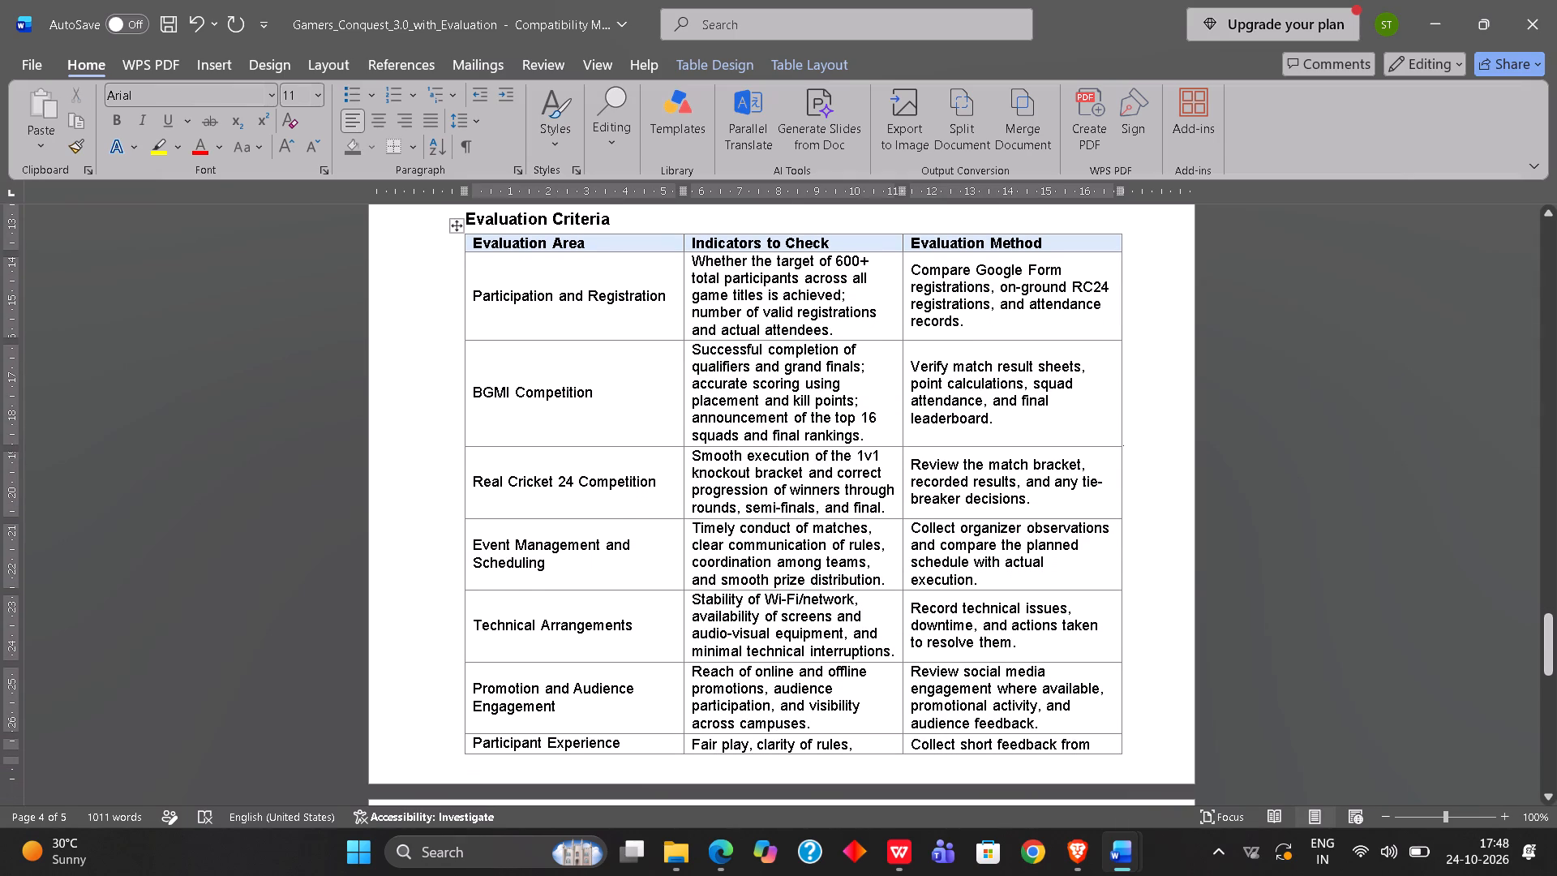
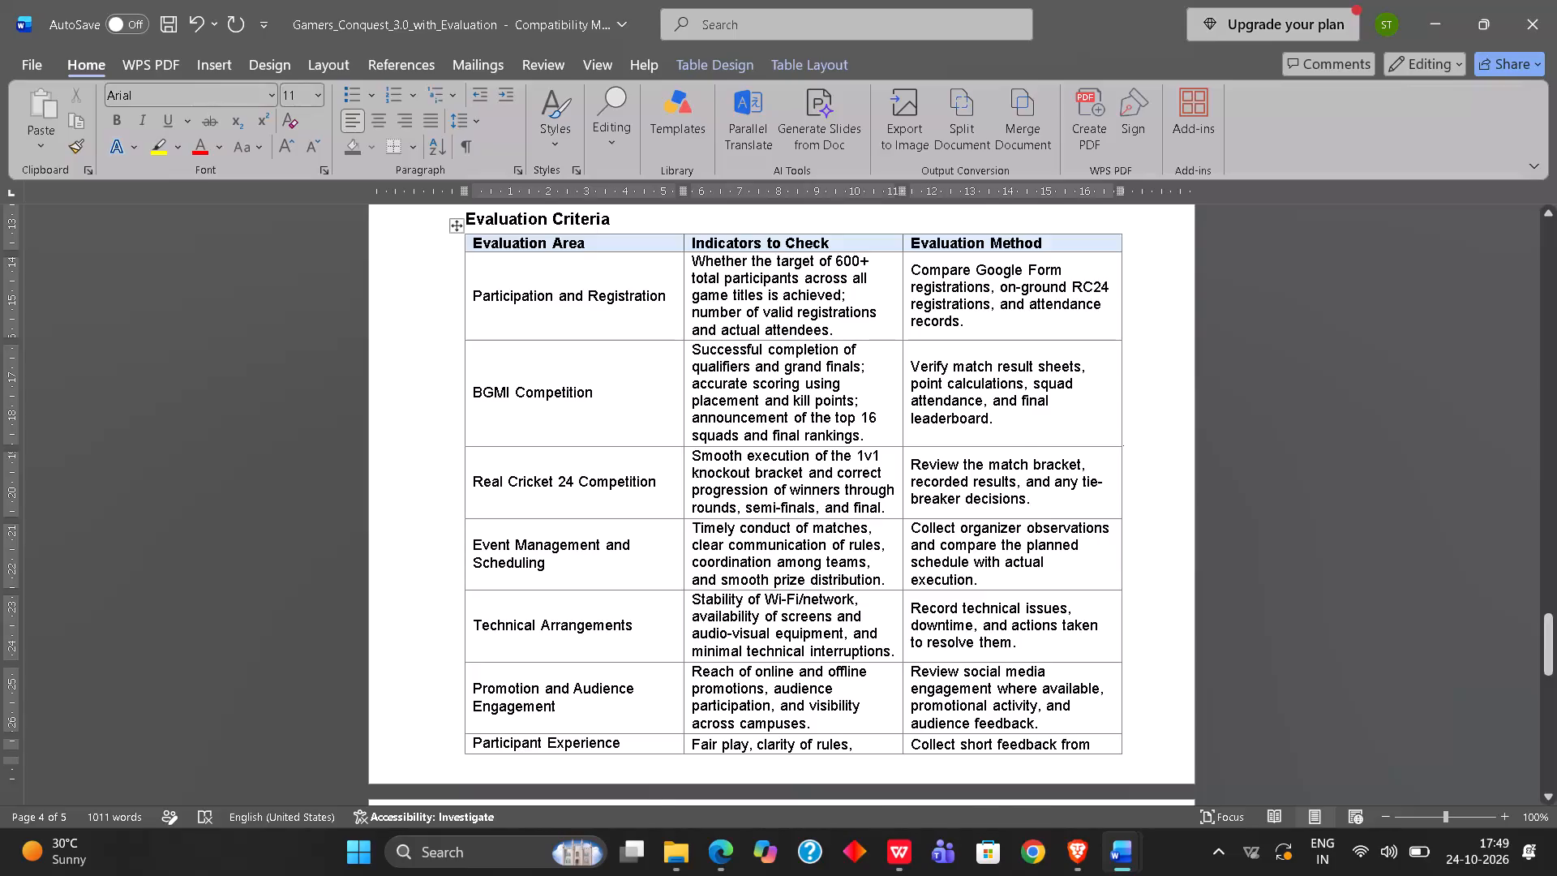
Review the Evaluation Criteria table across its page break, along with the Evaluation Scale and Post-Event Review text.
scroll(391, 410, "down", 12)
scroll(391, 410, "up", 1)
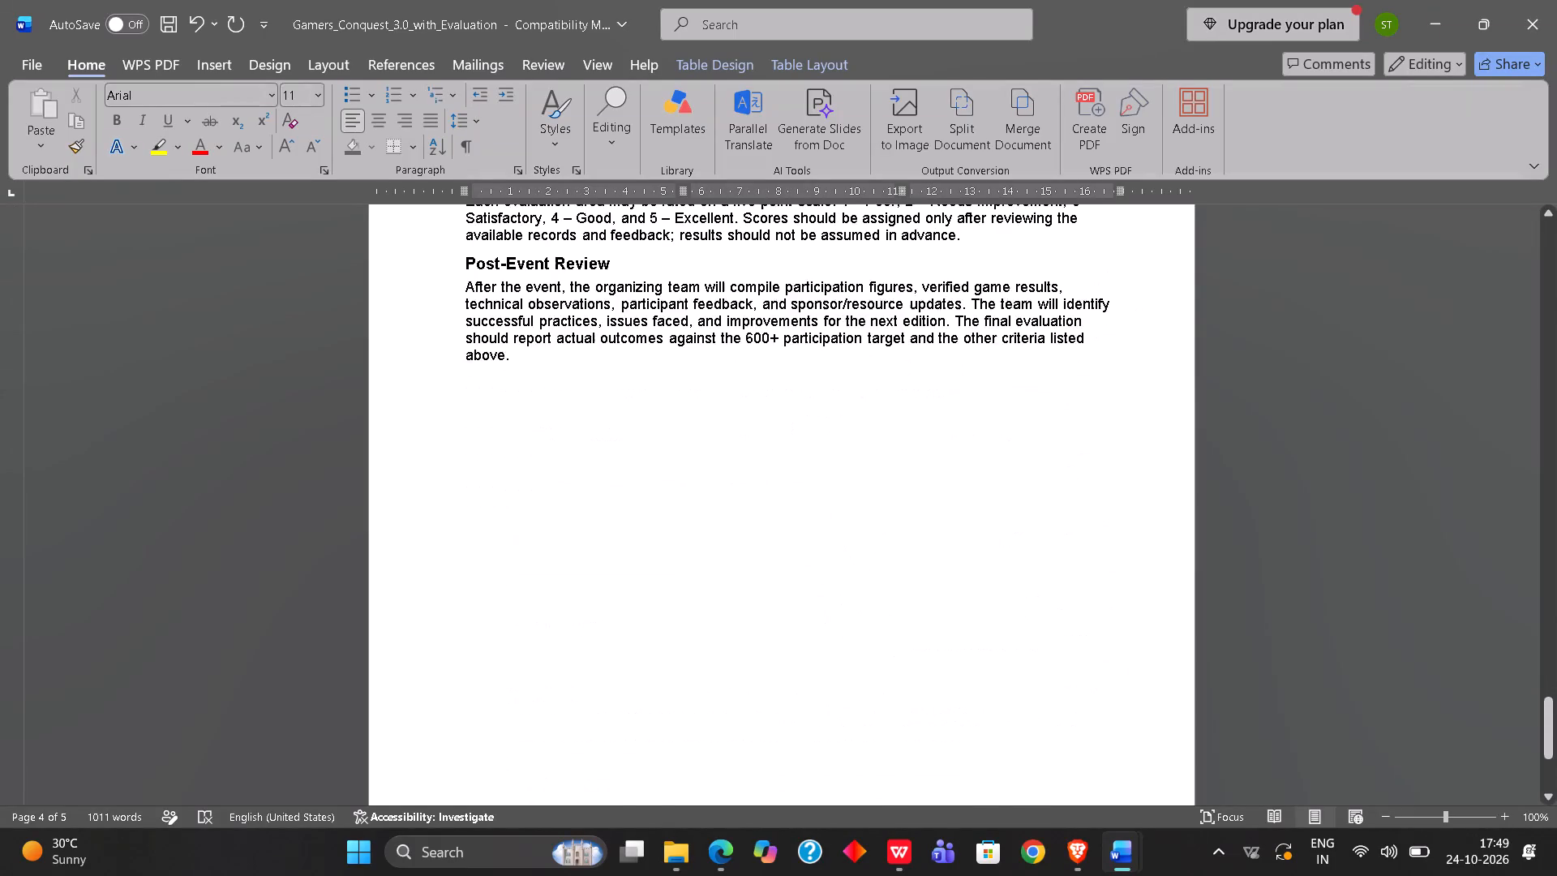
scroll(391, 410, "up", 4)
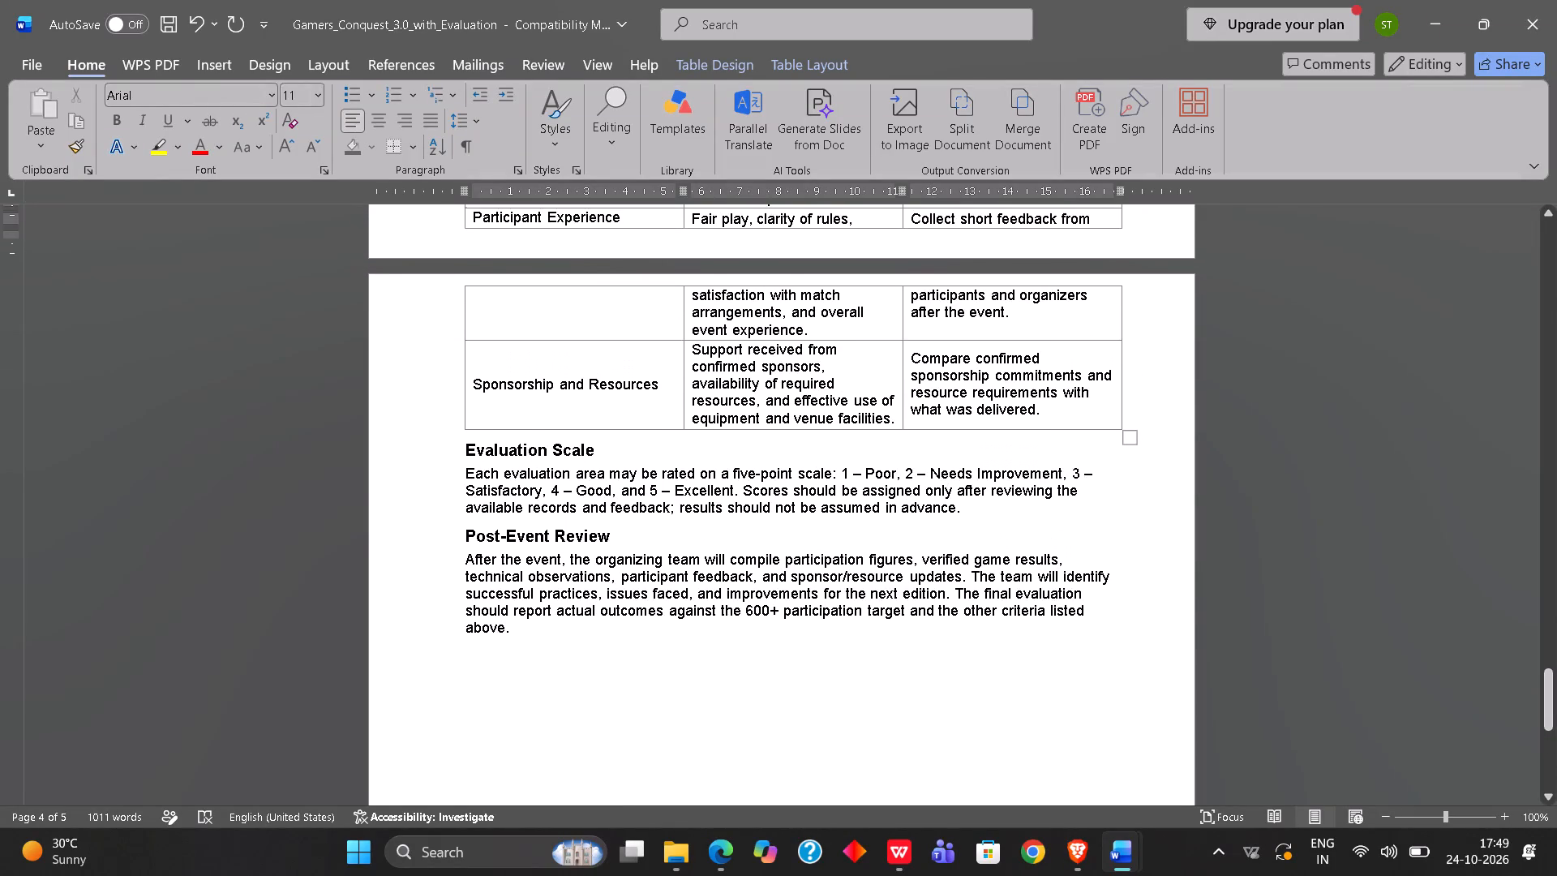
scroll(391, 410, "up", 14)
scroll(391, 410, "down", 6)
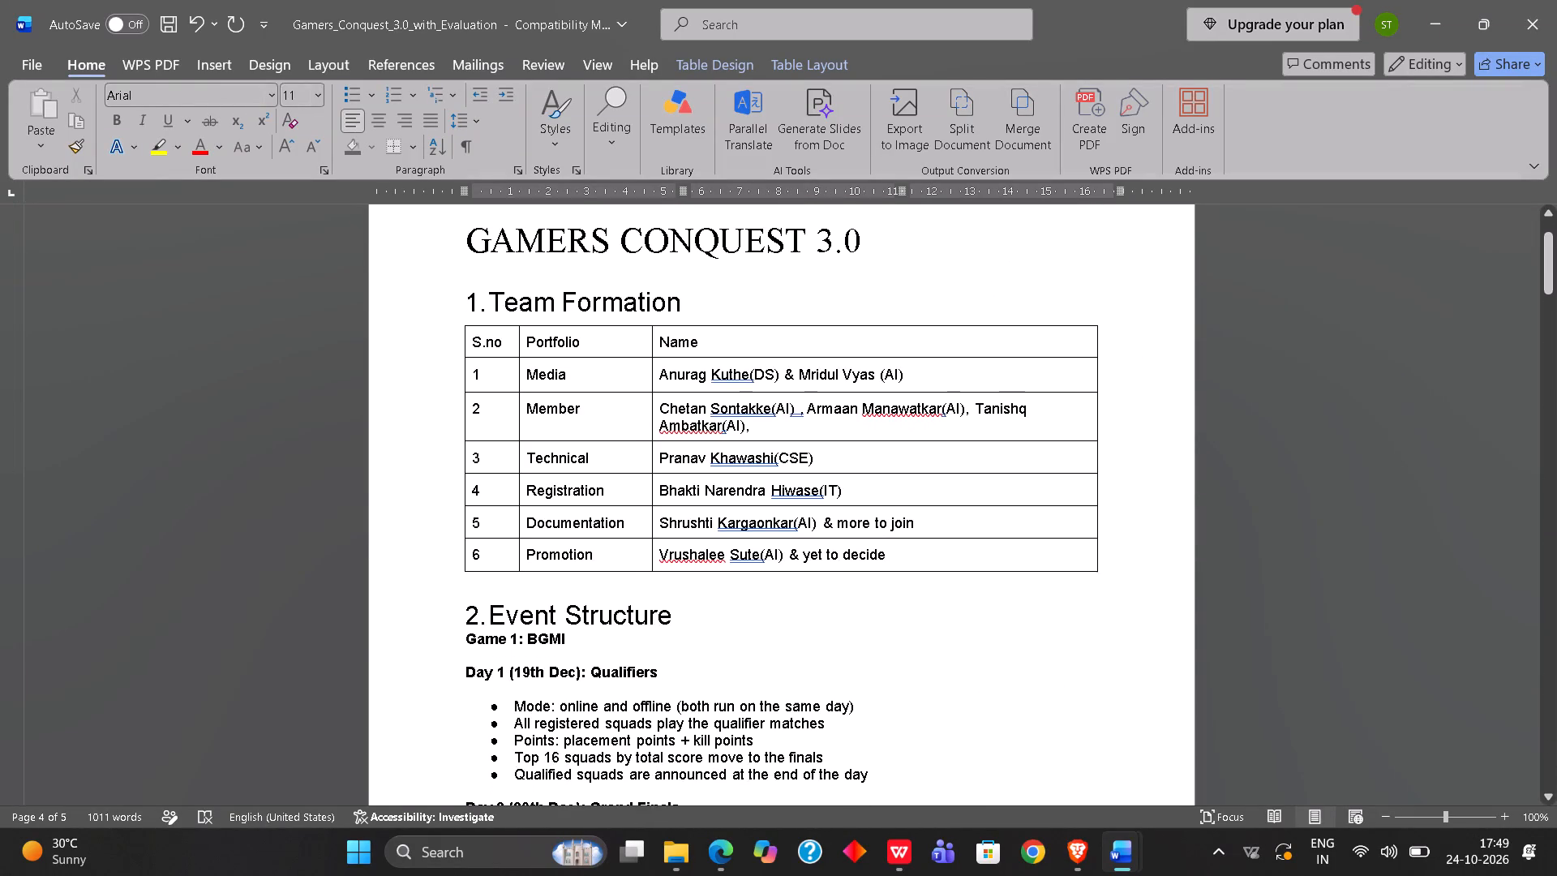
scroll(391, 410, "down", 13)
scroll(391, 410, "up", 2)
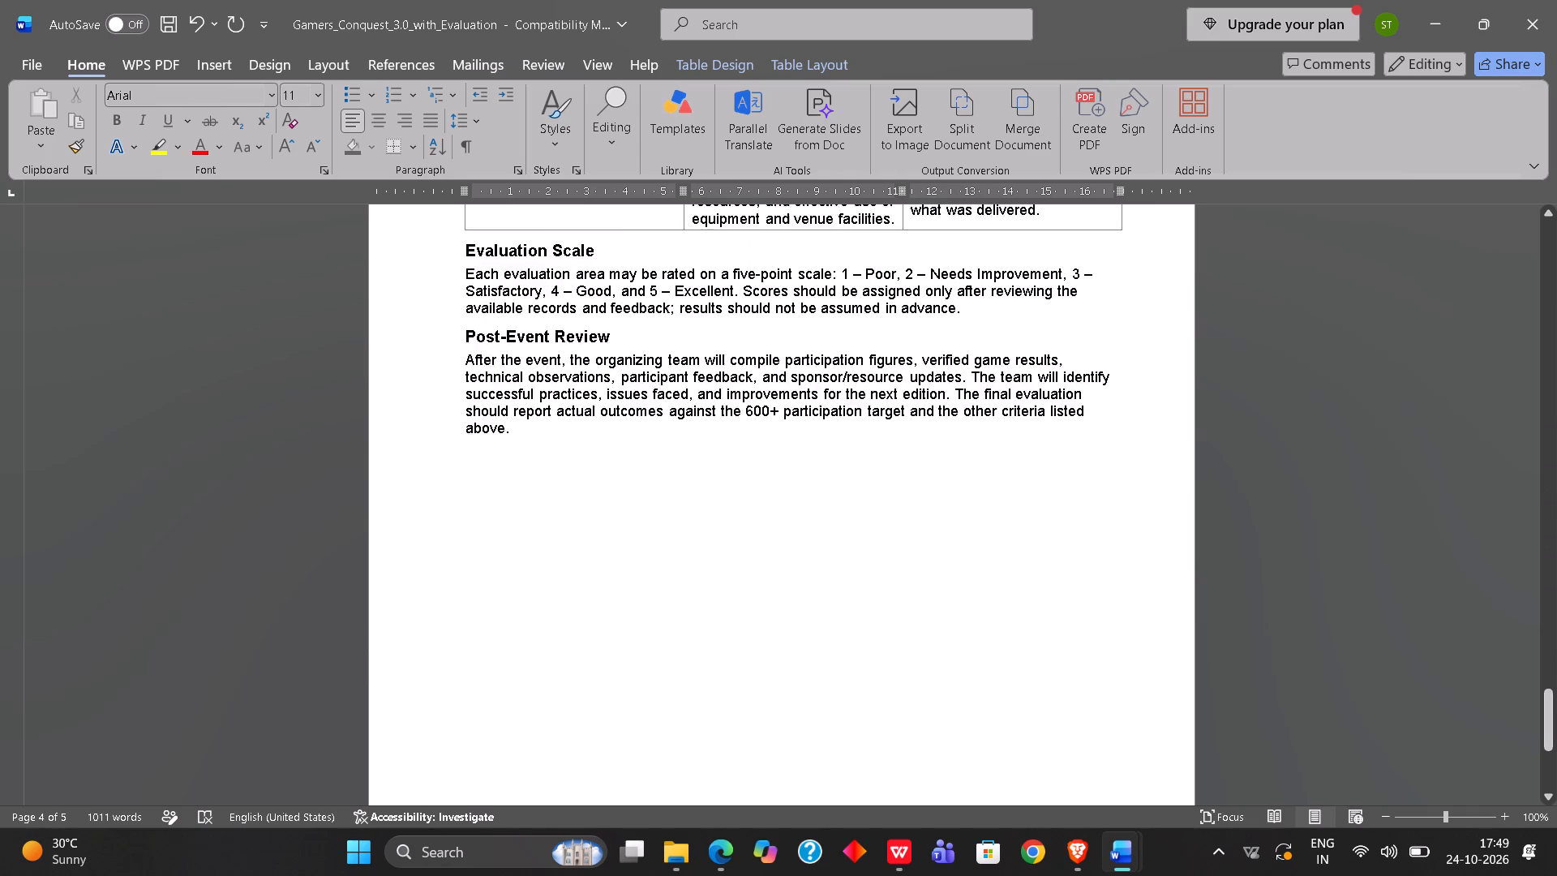
scroll(391, 410, "up", 3)
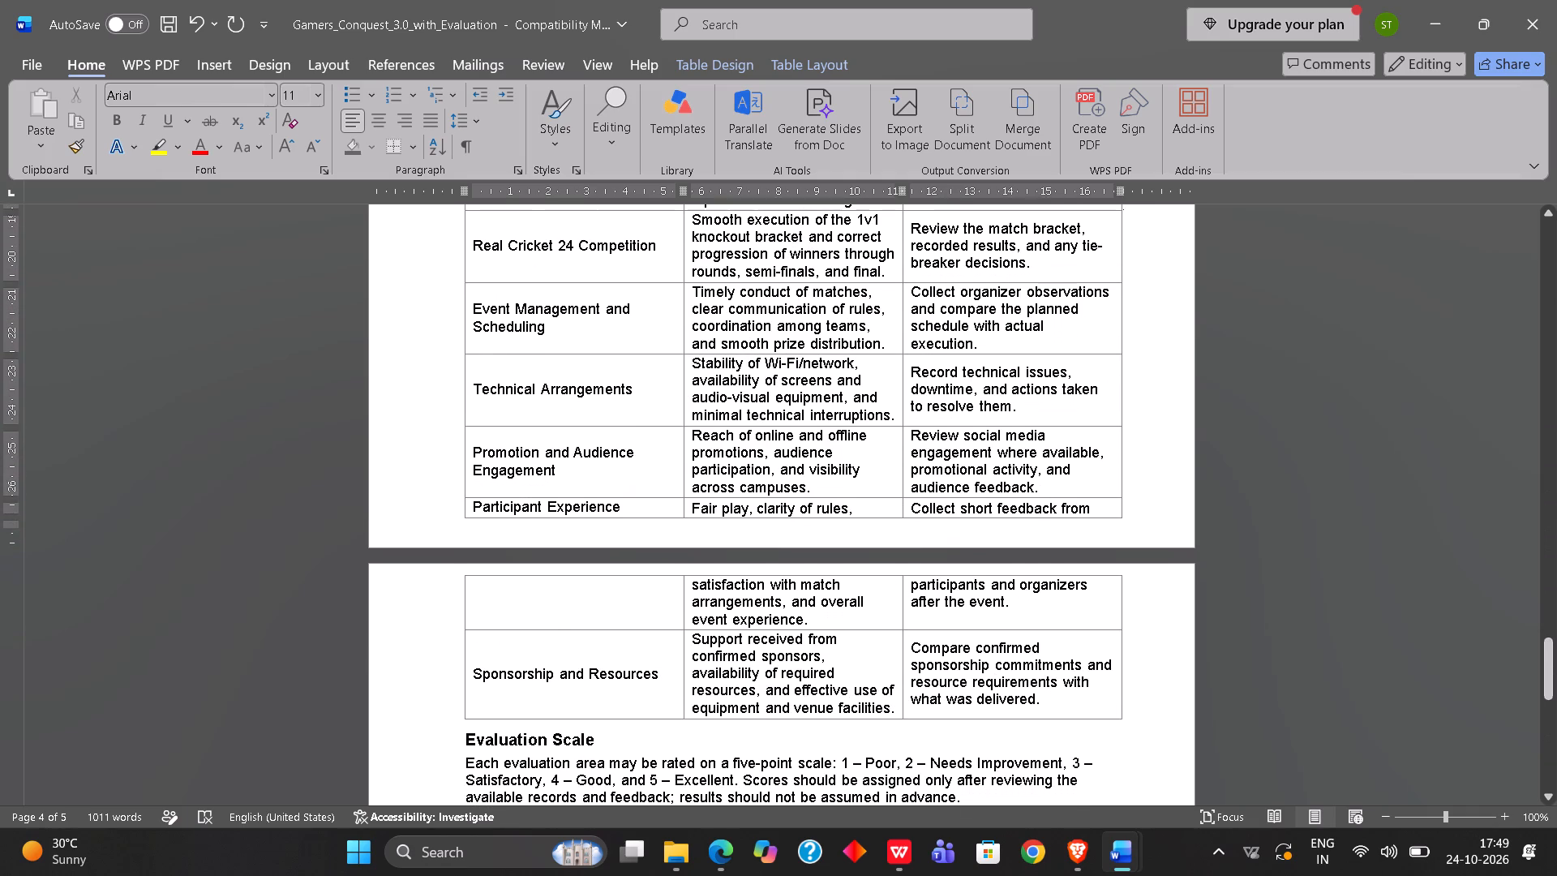
scroll(391, 410, "up", 1)
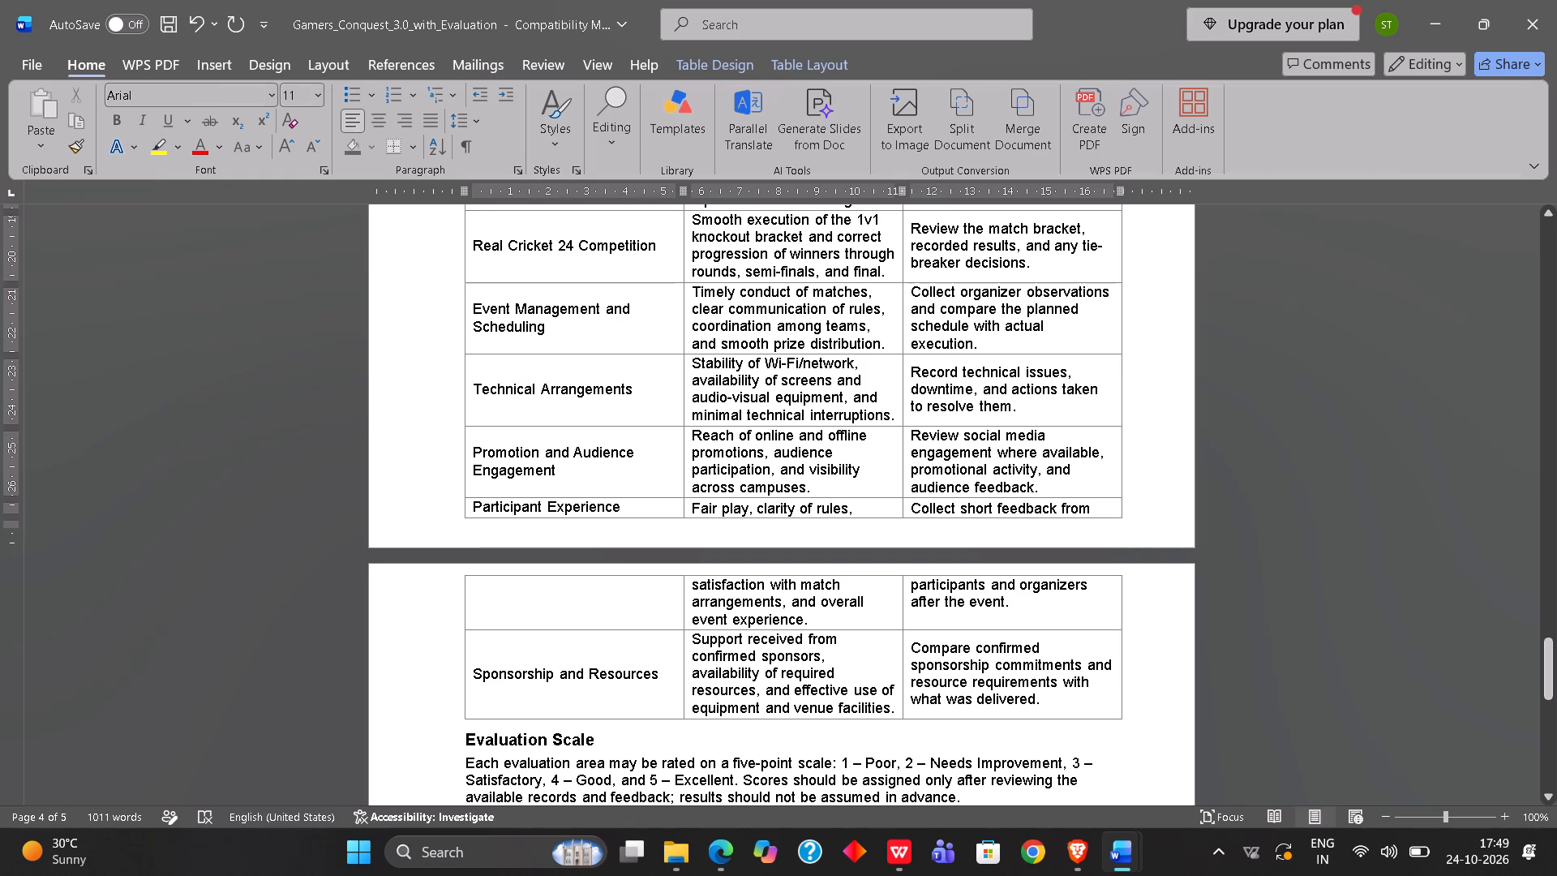
scroll(960, 519, "right", 1)
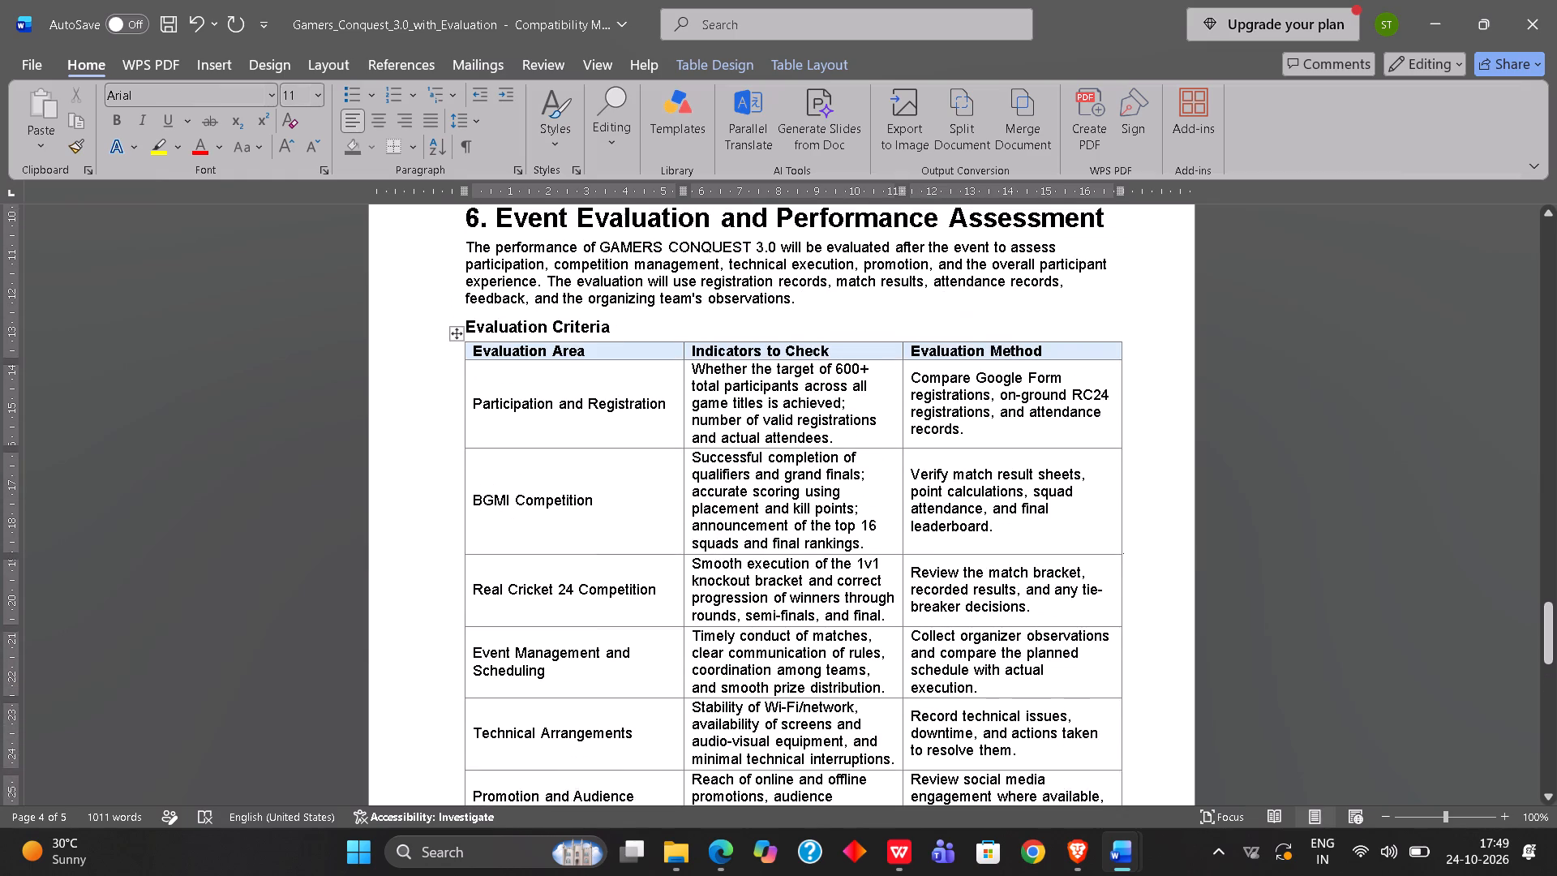
scroll(960, 519, "right", 1)
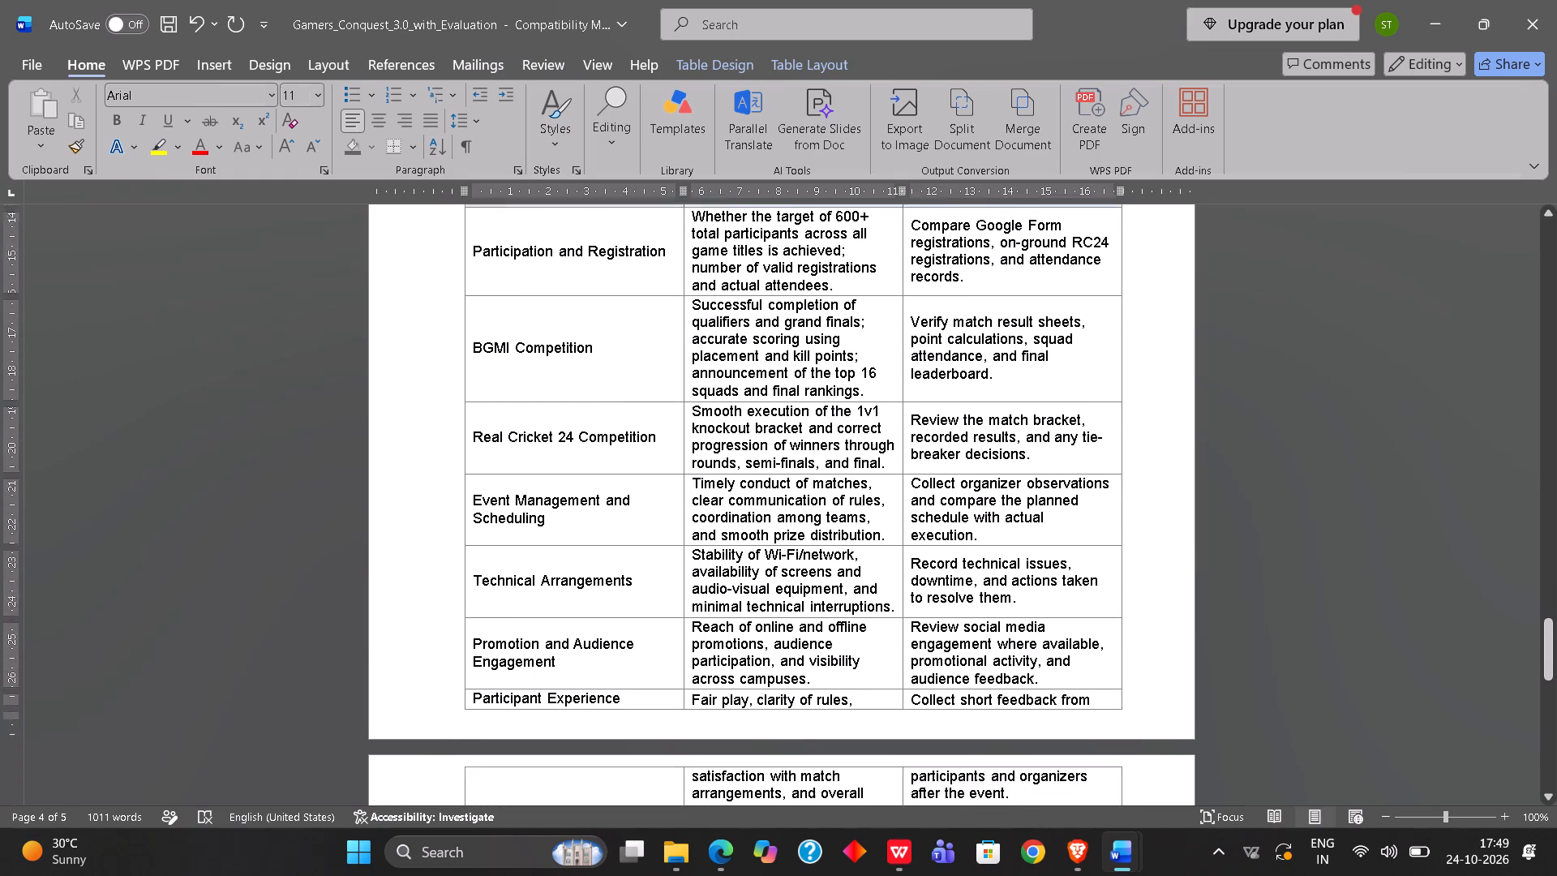
scroll(960, 519, "right", 1)
scroll(960, 519, "down", 1)
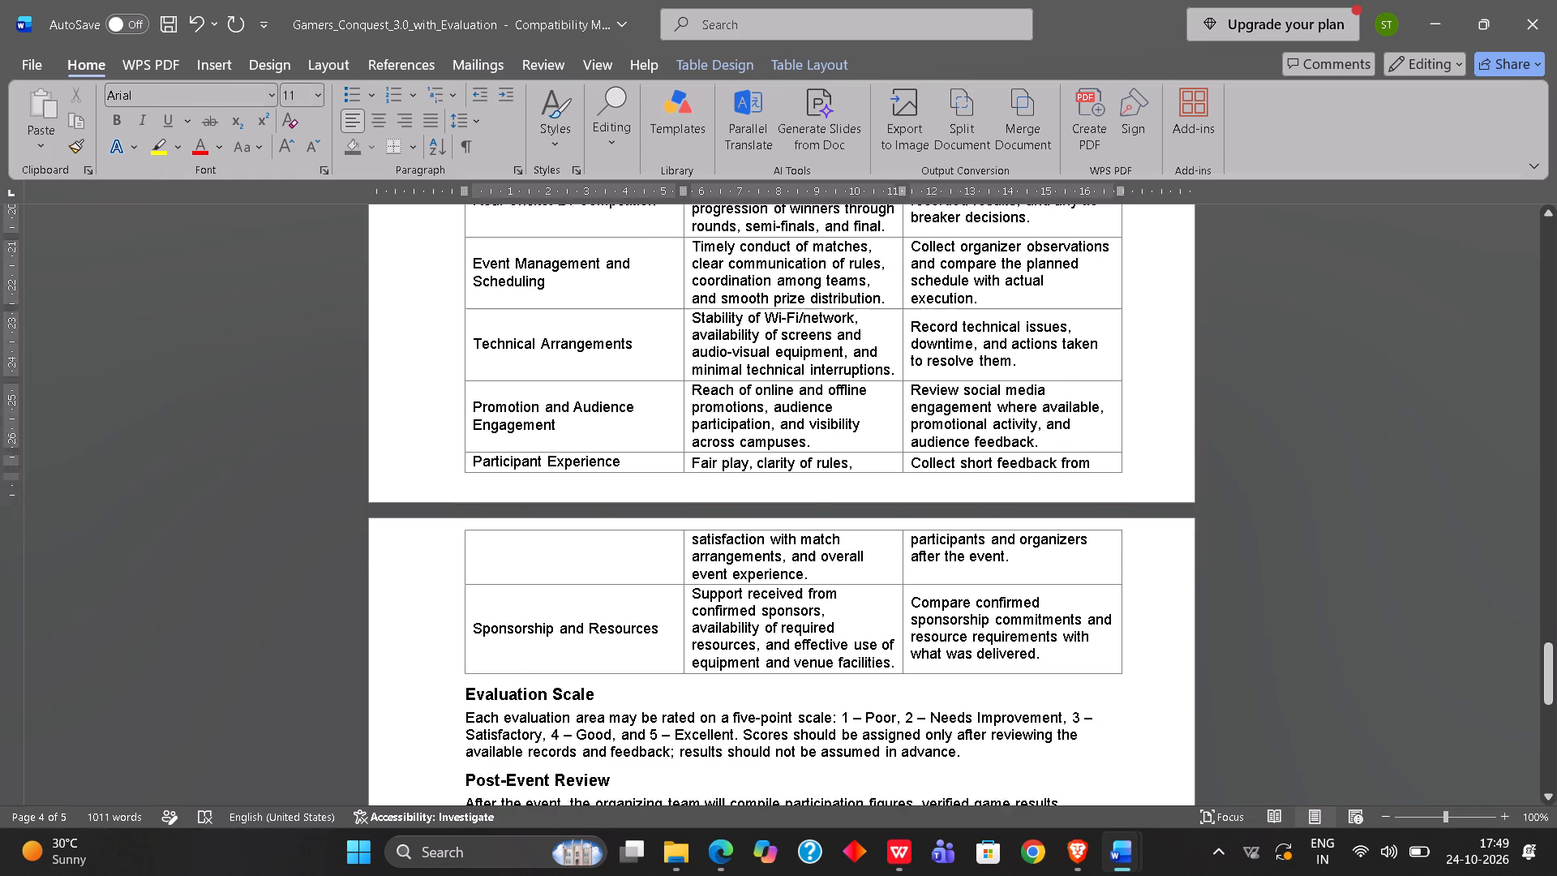
scroll(960, 519, "down", 1)
scroll(960, 519, "right", 1)
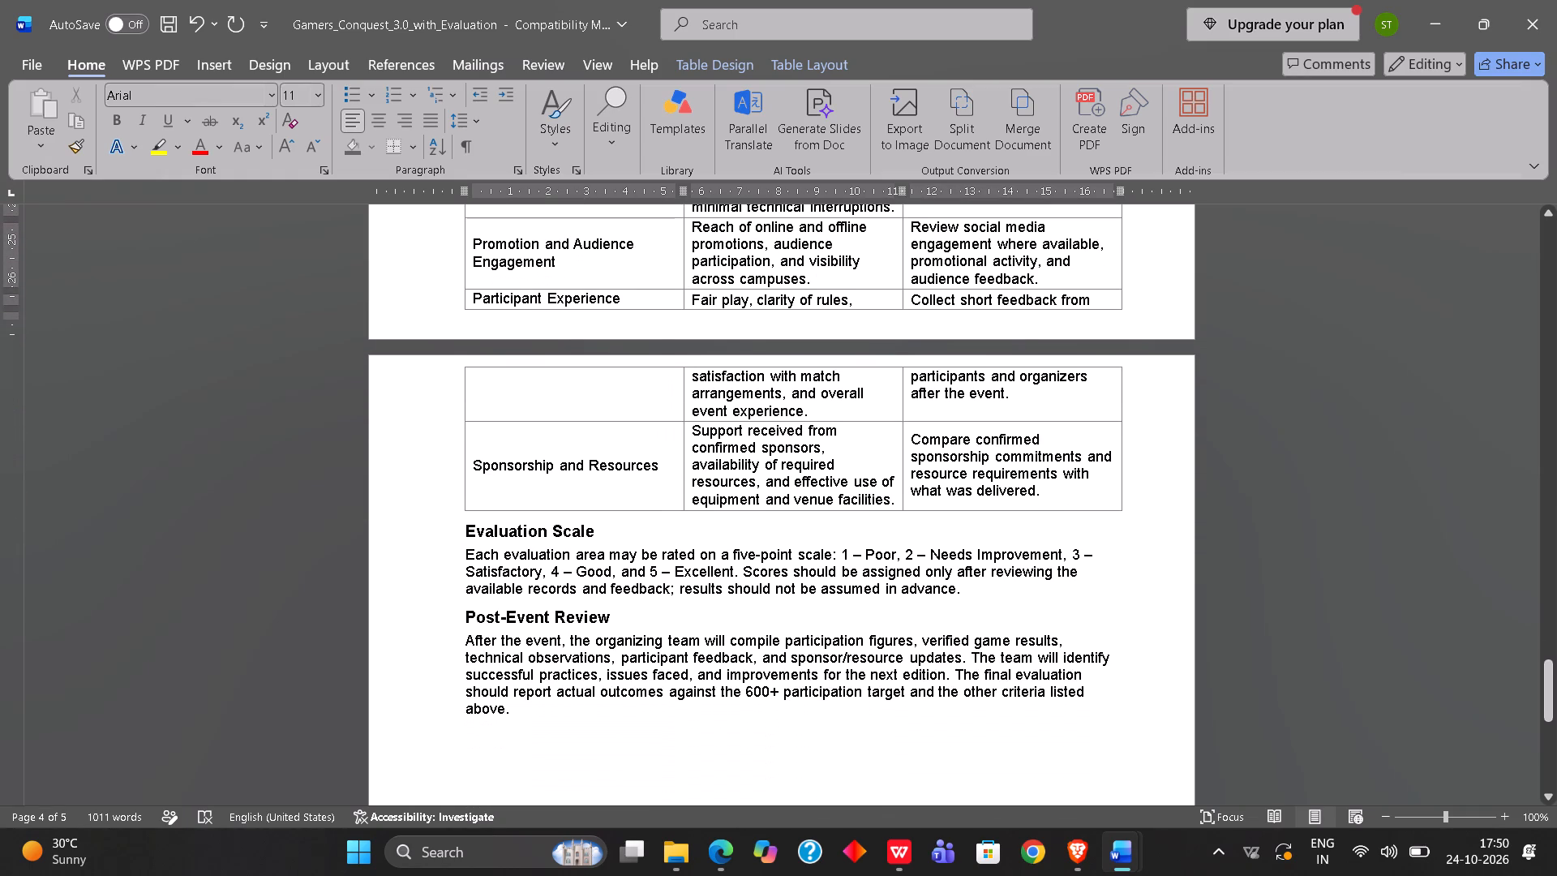
scroll(960, 519, "right", 1)
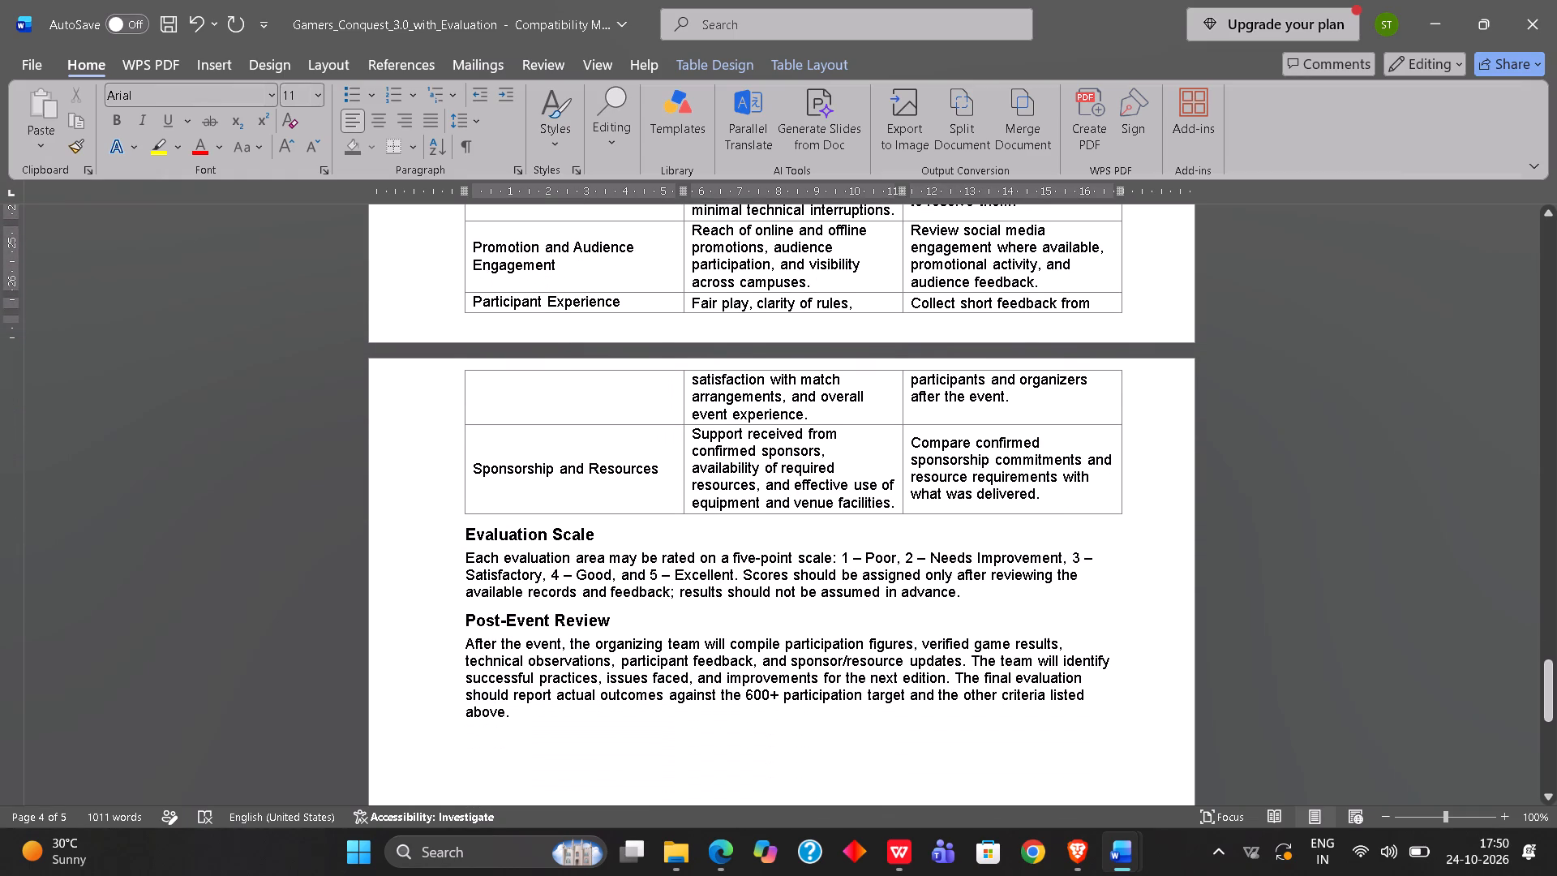
scroll(960, 519, "right", 1)
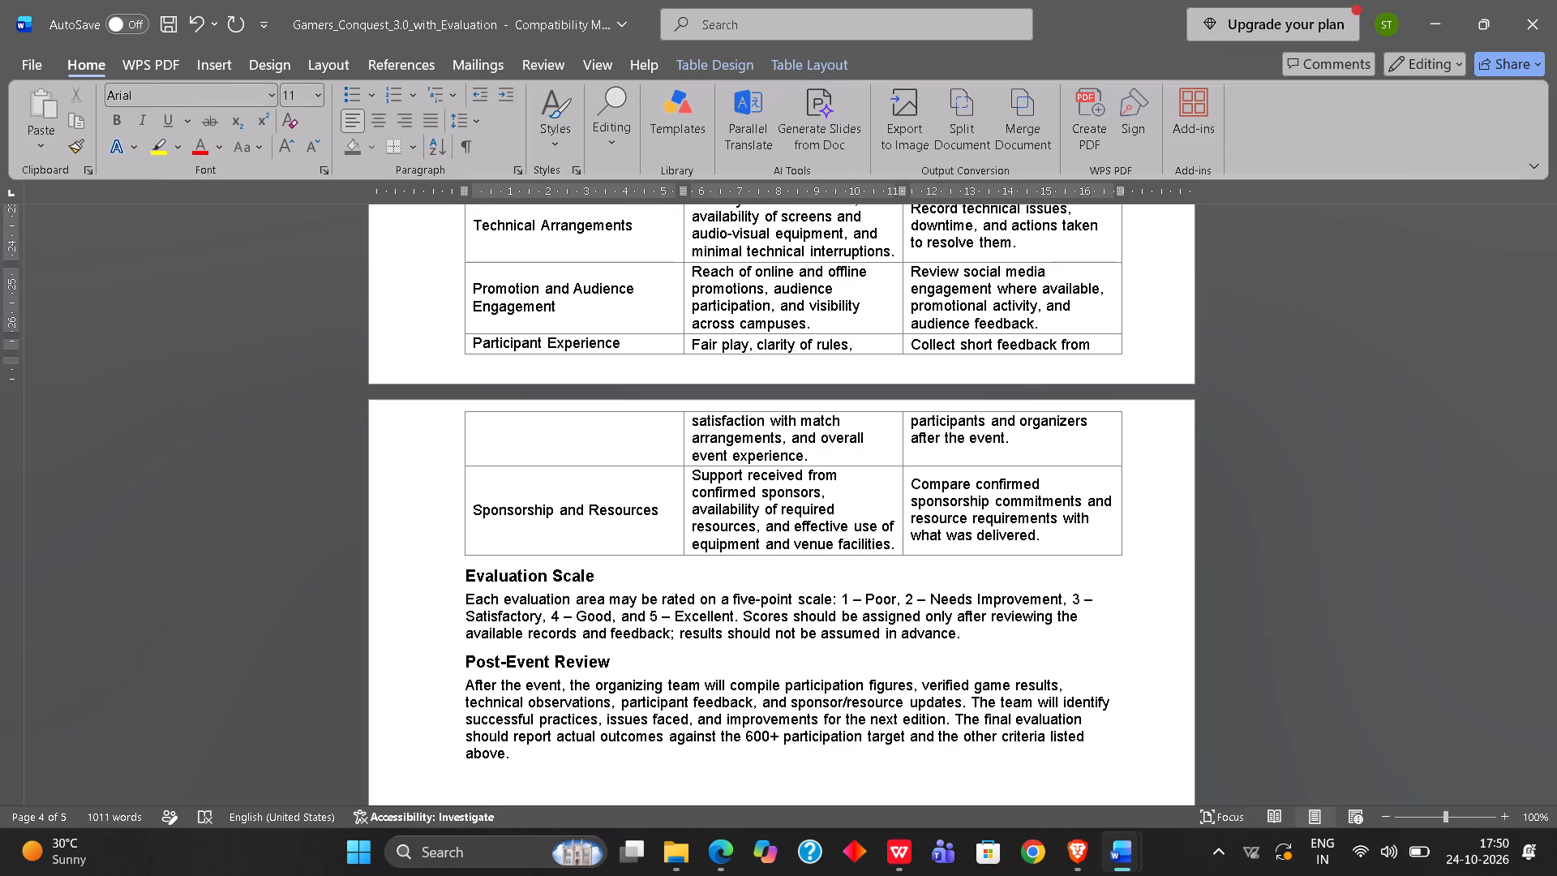
scroll(960, 519, "down", 1)
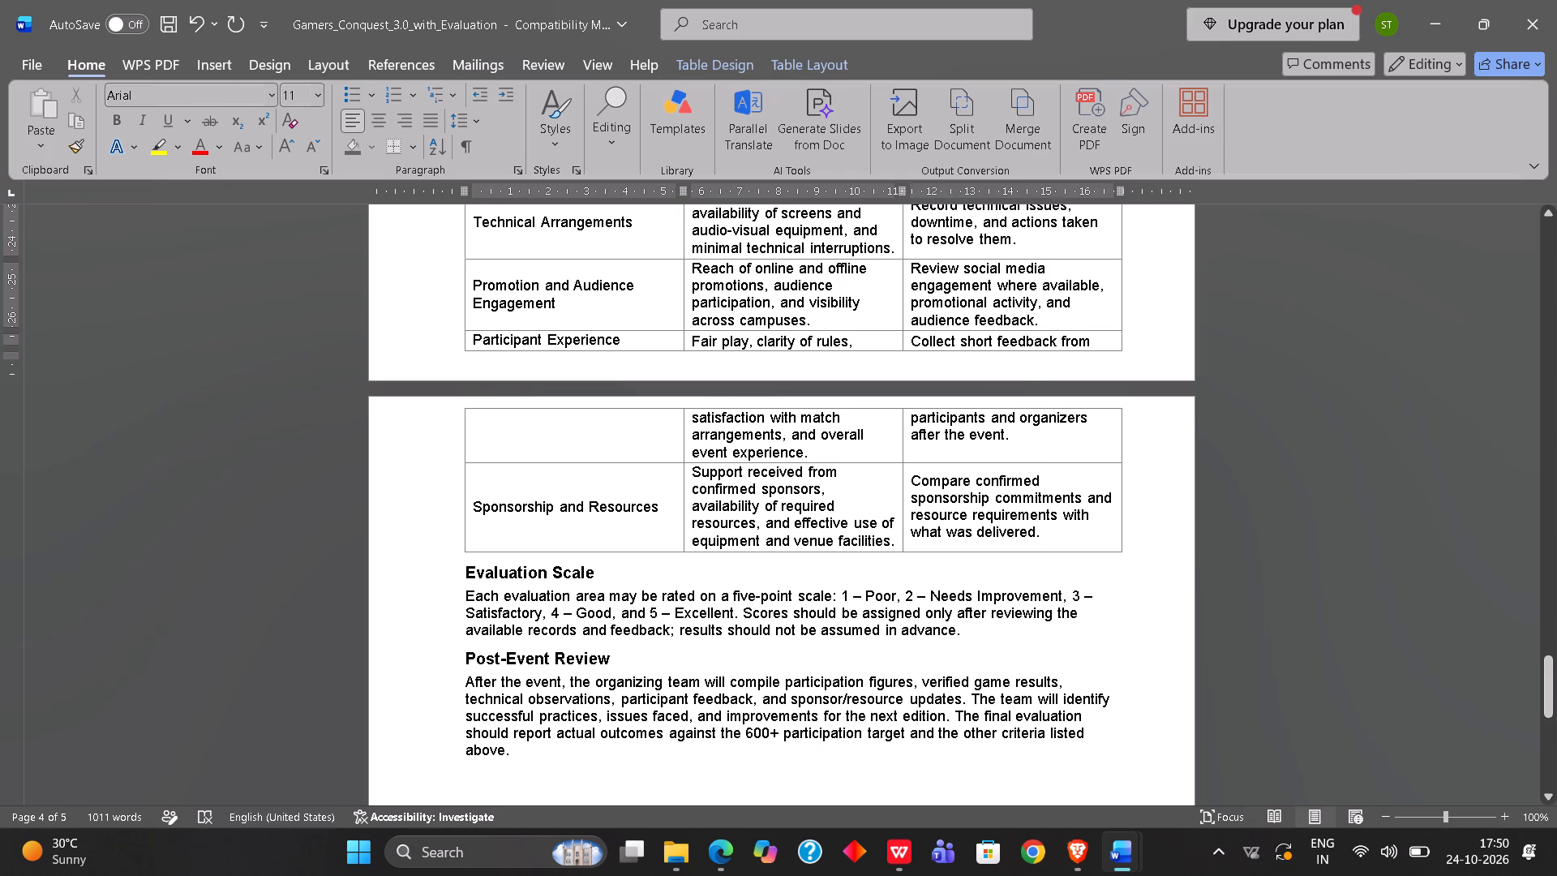
scroll(960, 519, "down", 1)
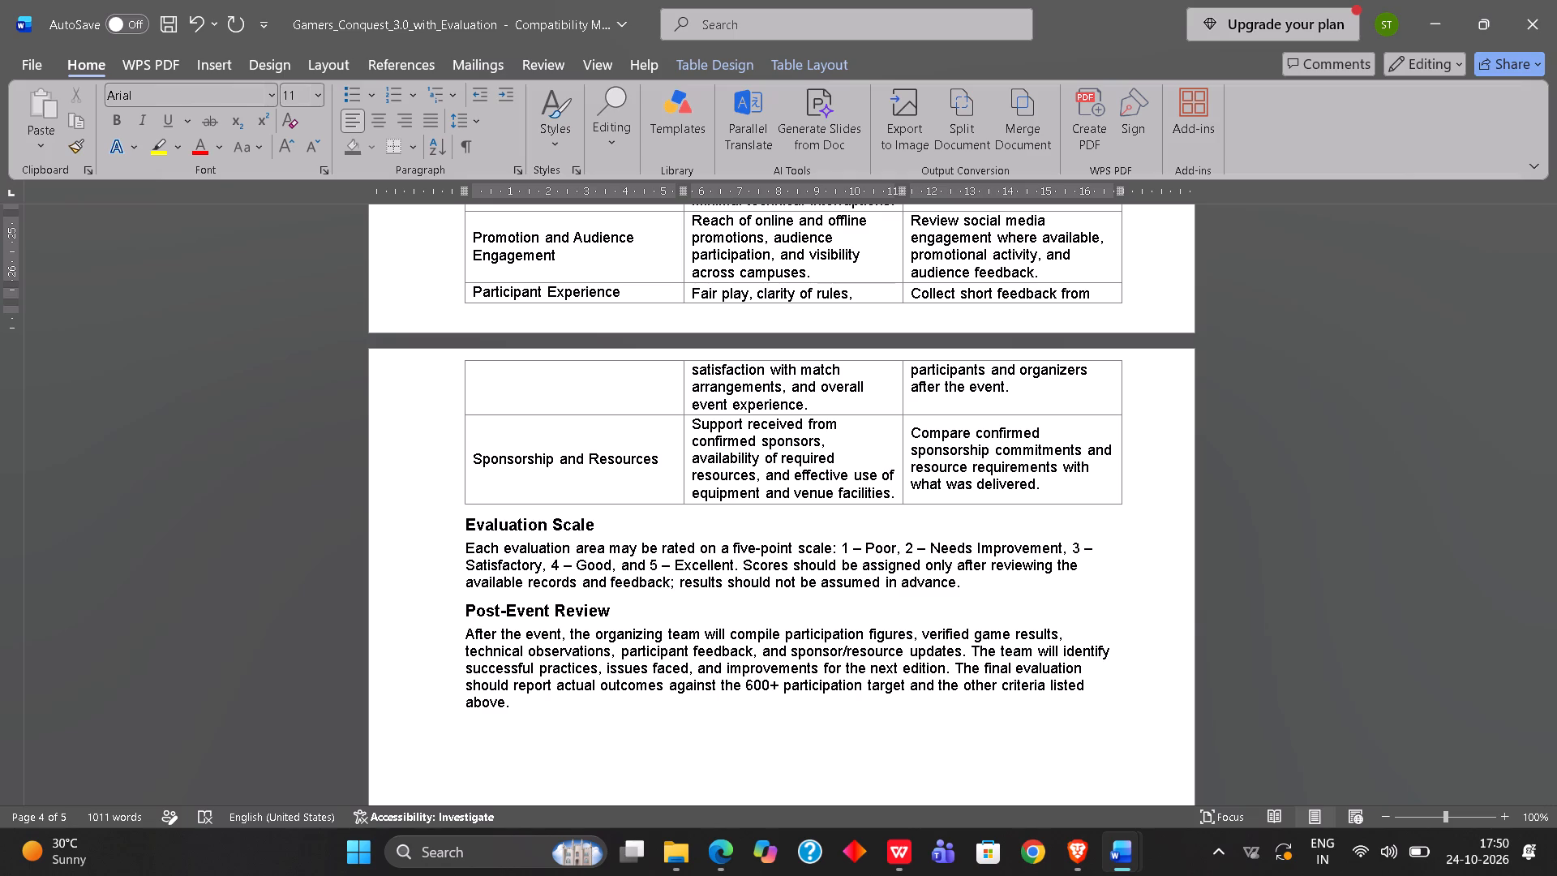
Correct "Poll" to "Pool" in the prize and distribution line at the end of the Event Structure section.
scroll(1044, 640, "up", 5)
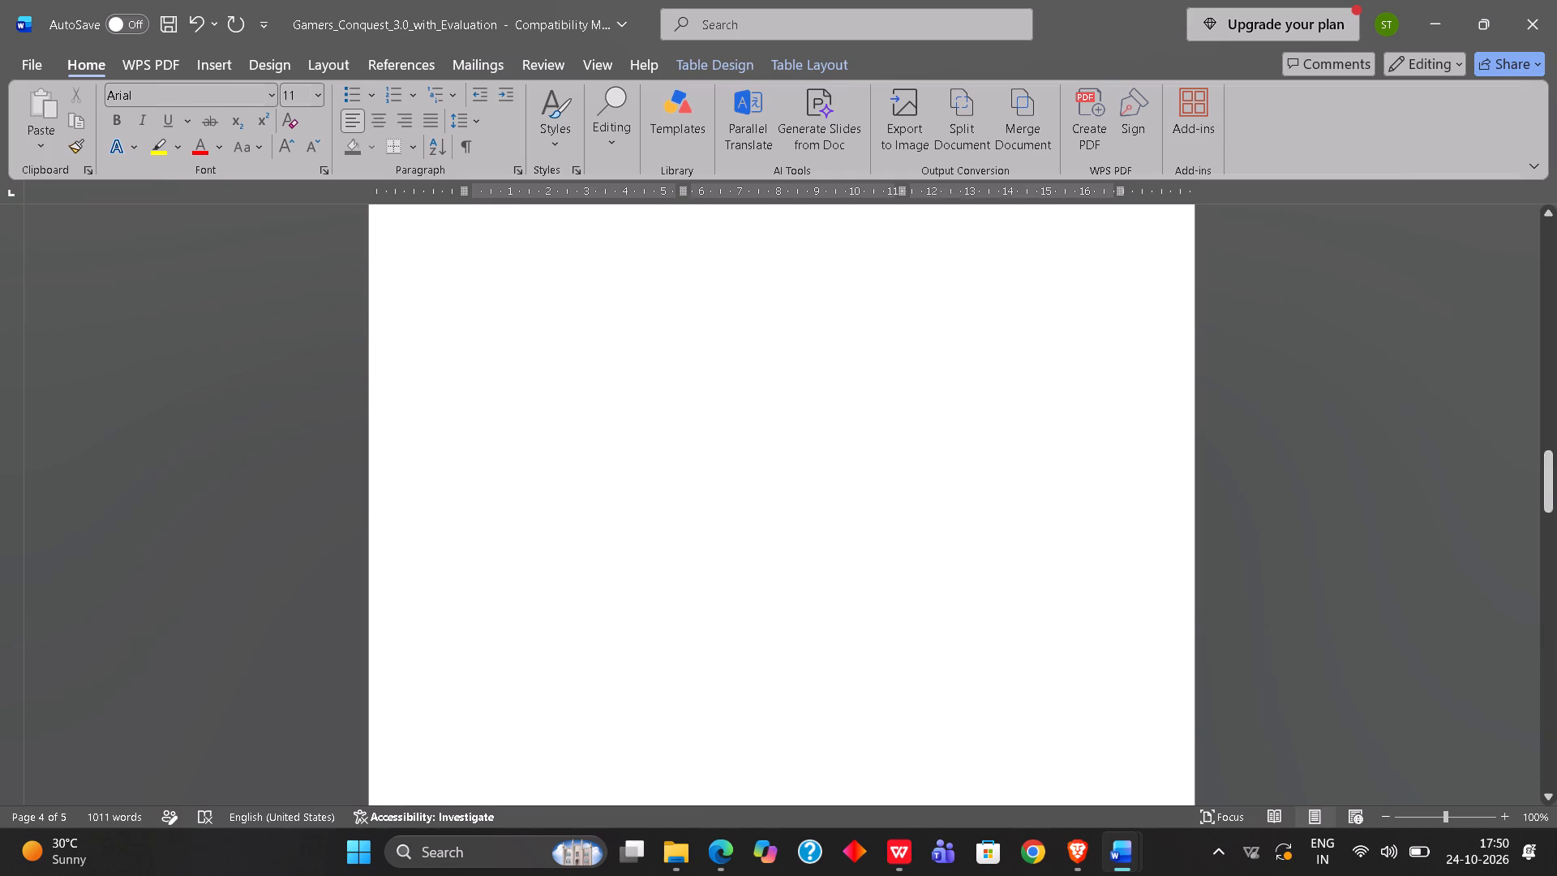
scroll(1044, 640, "up", 10)
scroll(903, 668, "down", 1)
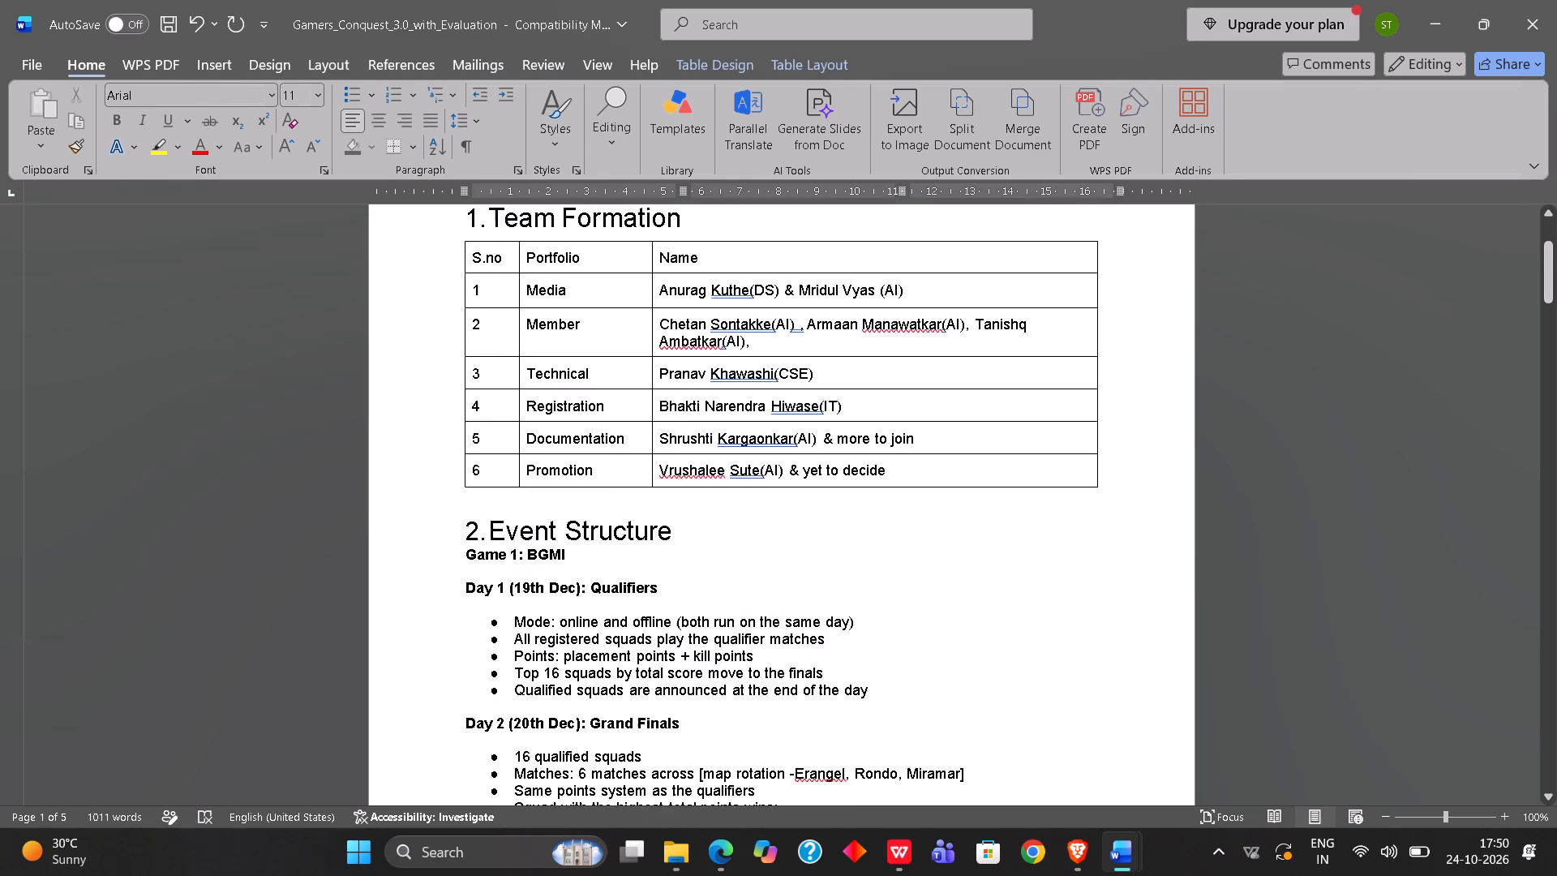
scroll(903, 668, "down", 4)
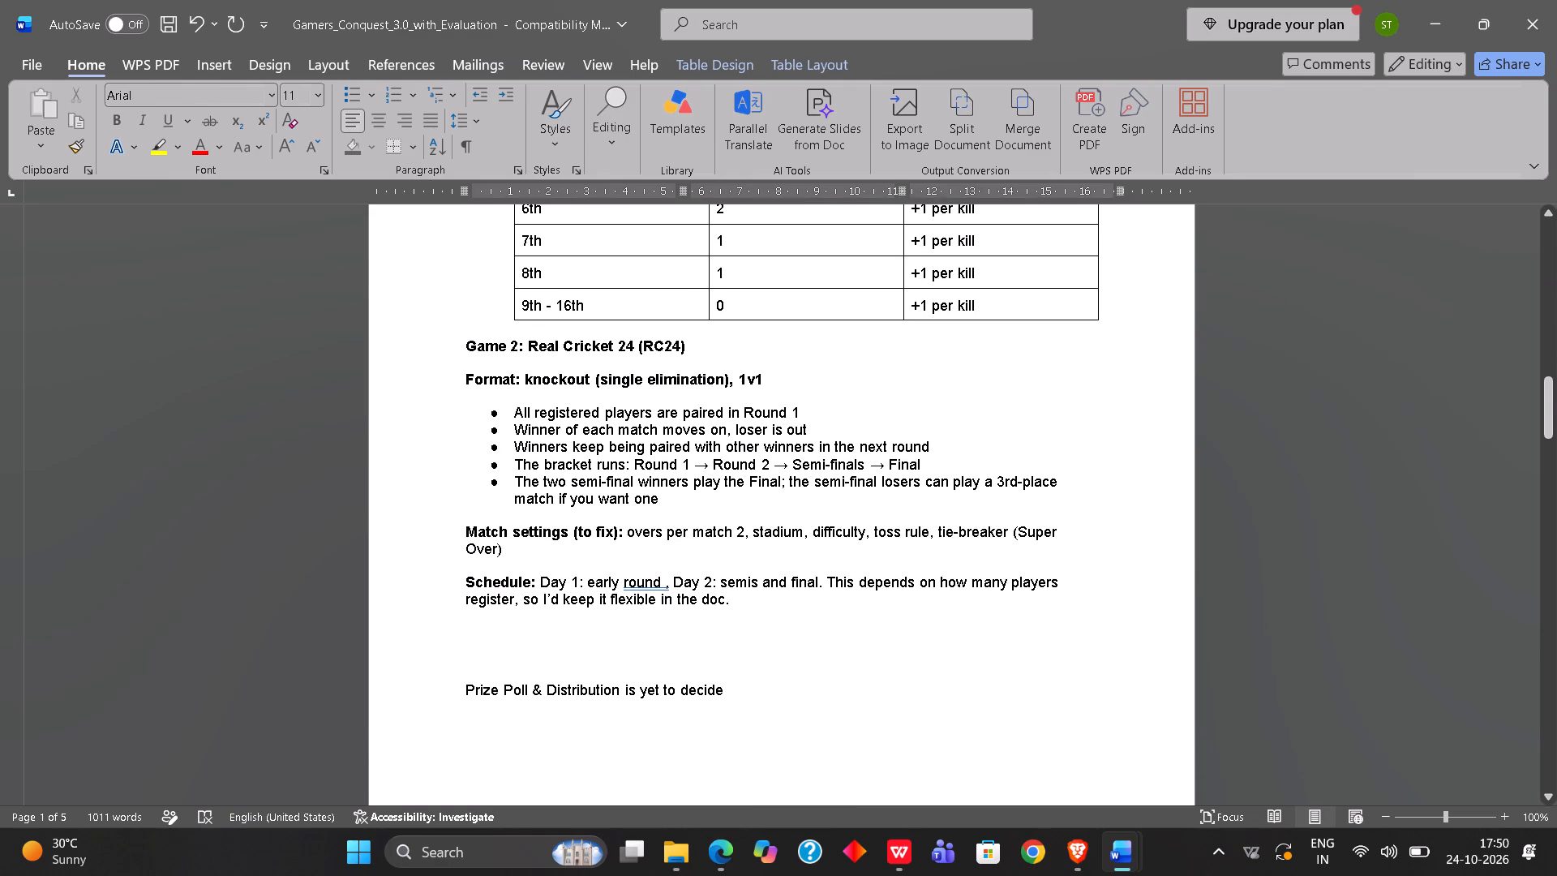
scroll(903, 668, "down", 3)
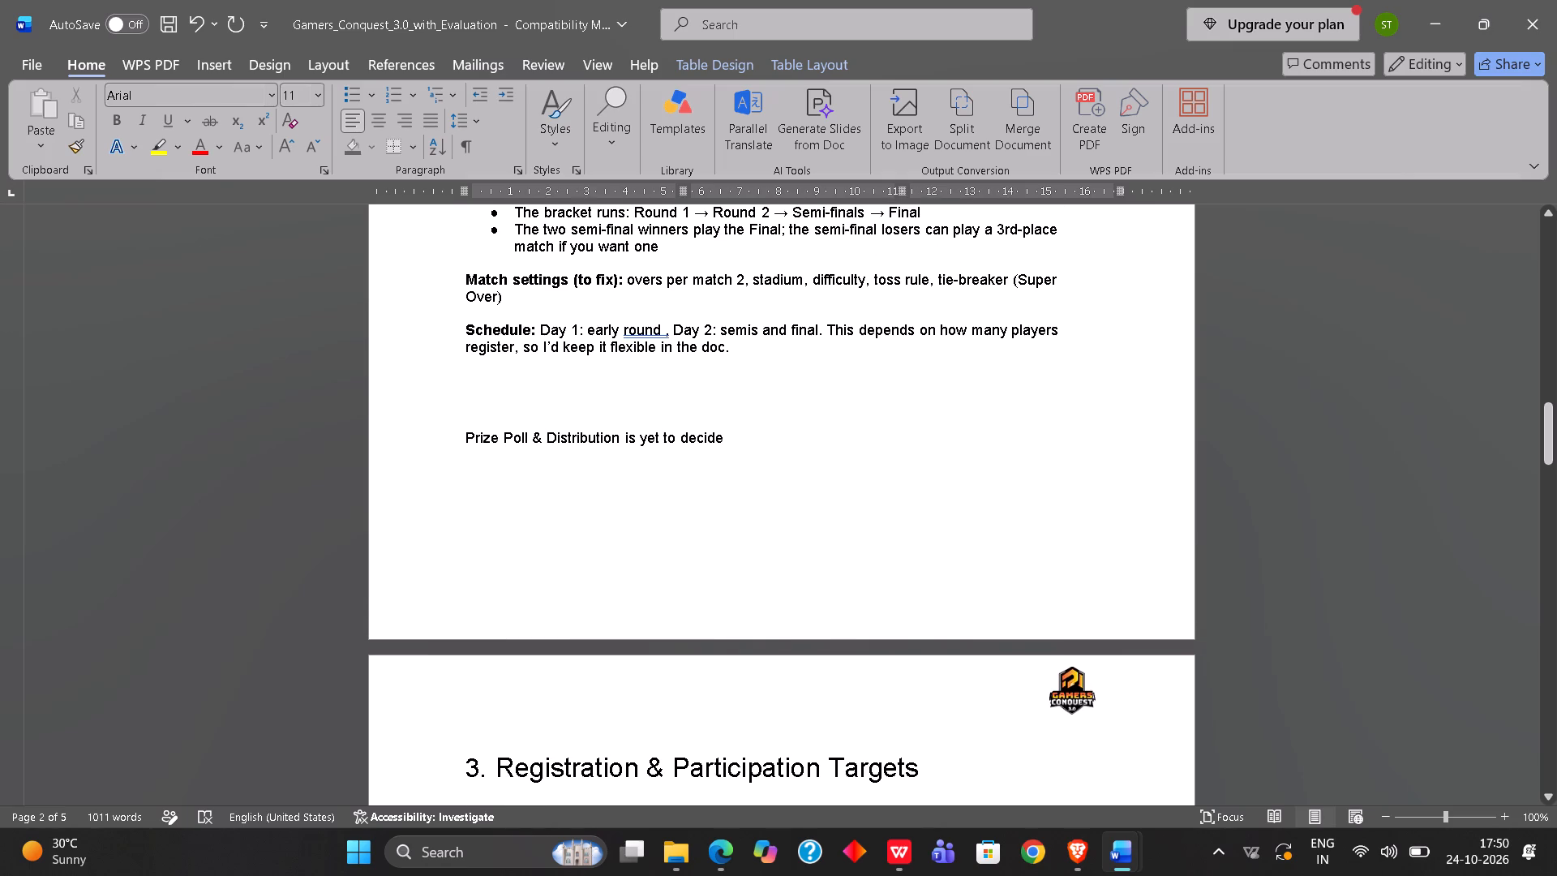
left_click(525, 436)
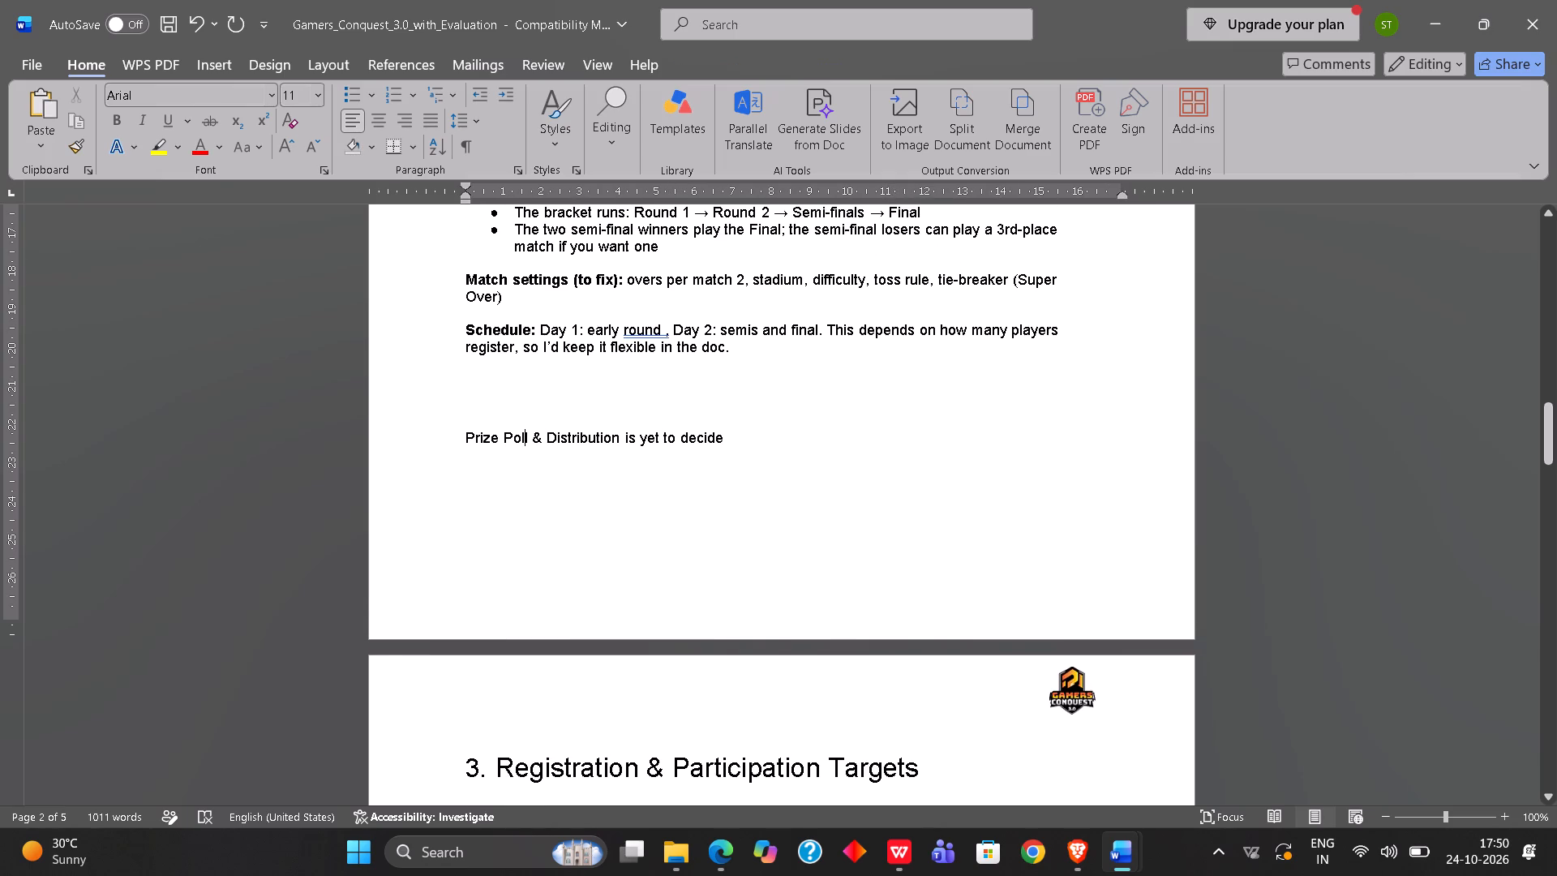
key("BackSpace")
key("o")
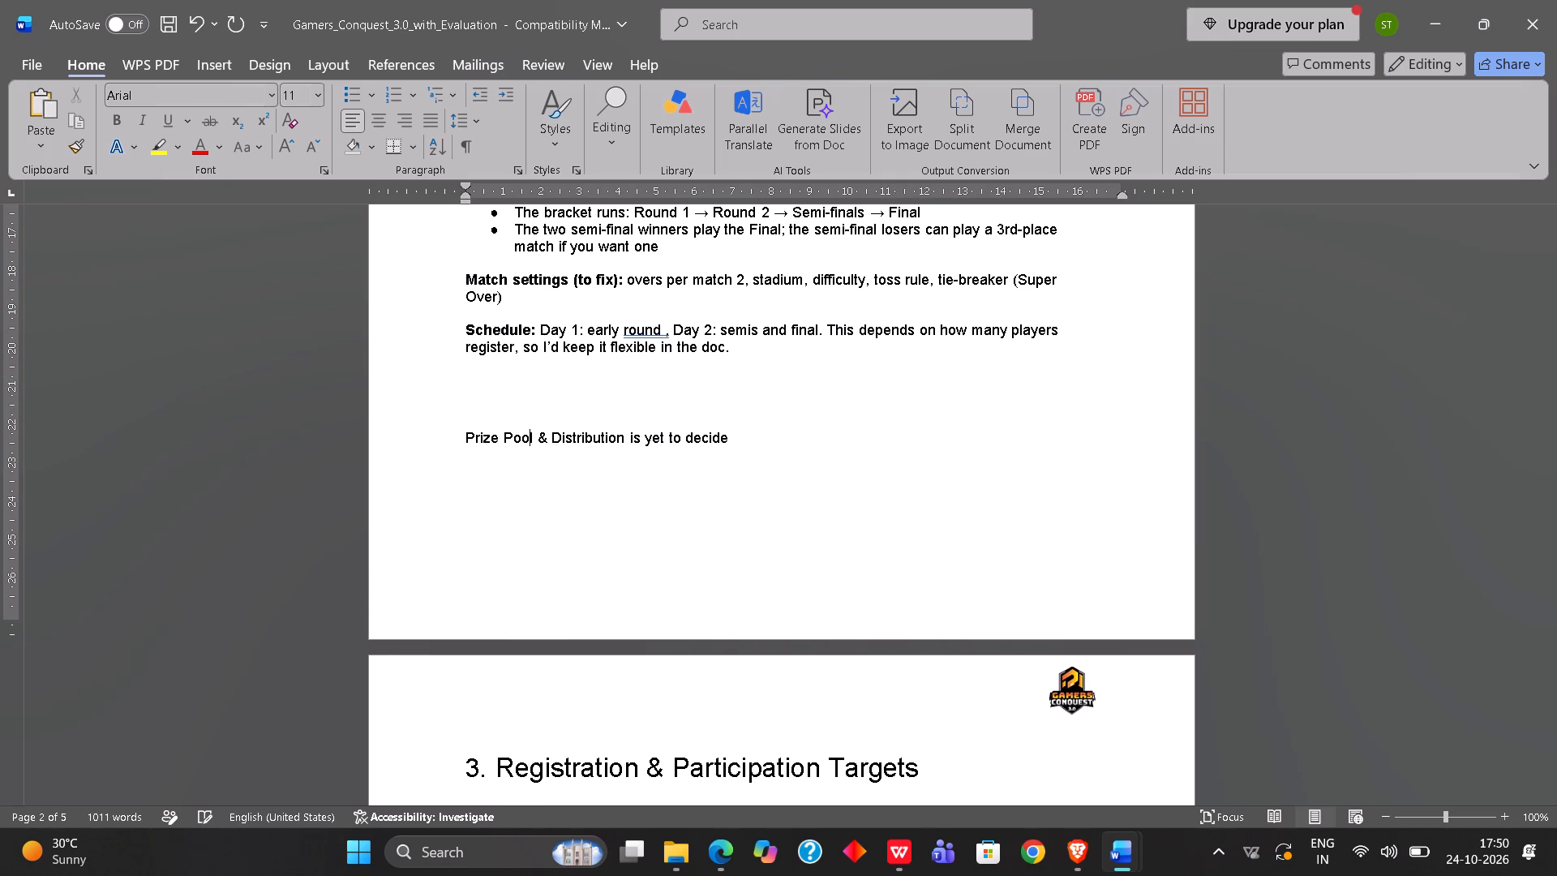
Format the "Prize Pool & Distribution is yet to decide" line as a bullet point.
scroll(736, 449, "right", 1)
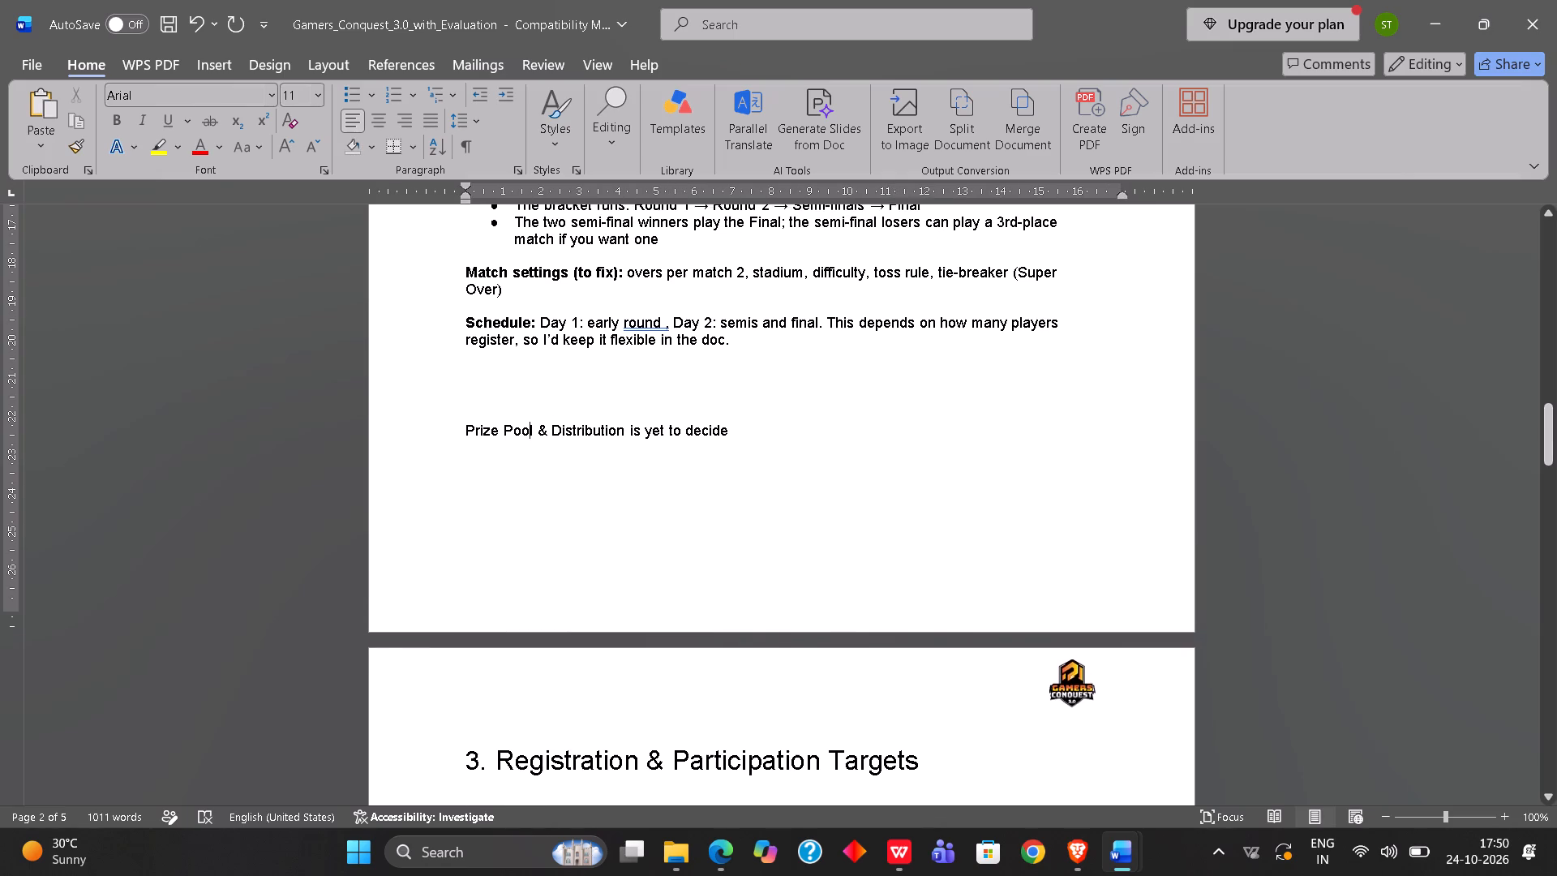
scroll(736, 449, "right", 1)
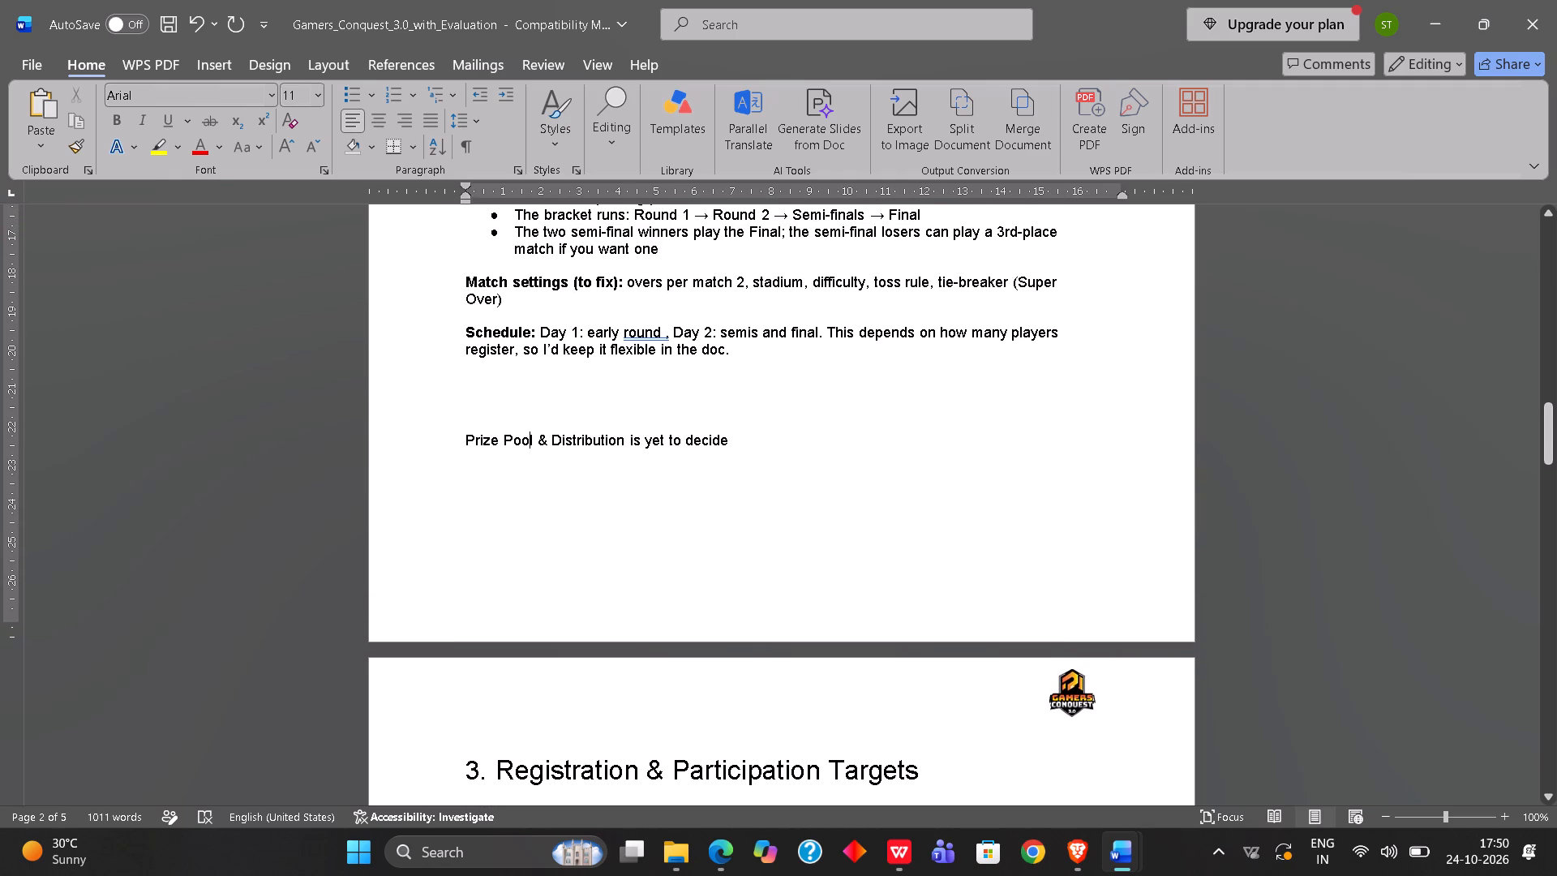
left_click_drag(739, 441, 442, 432)
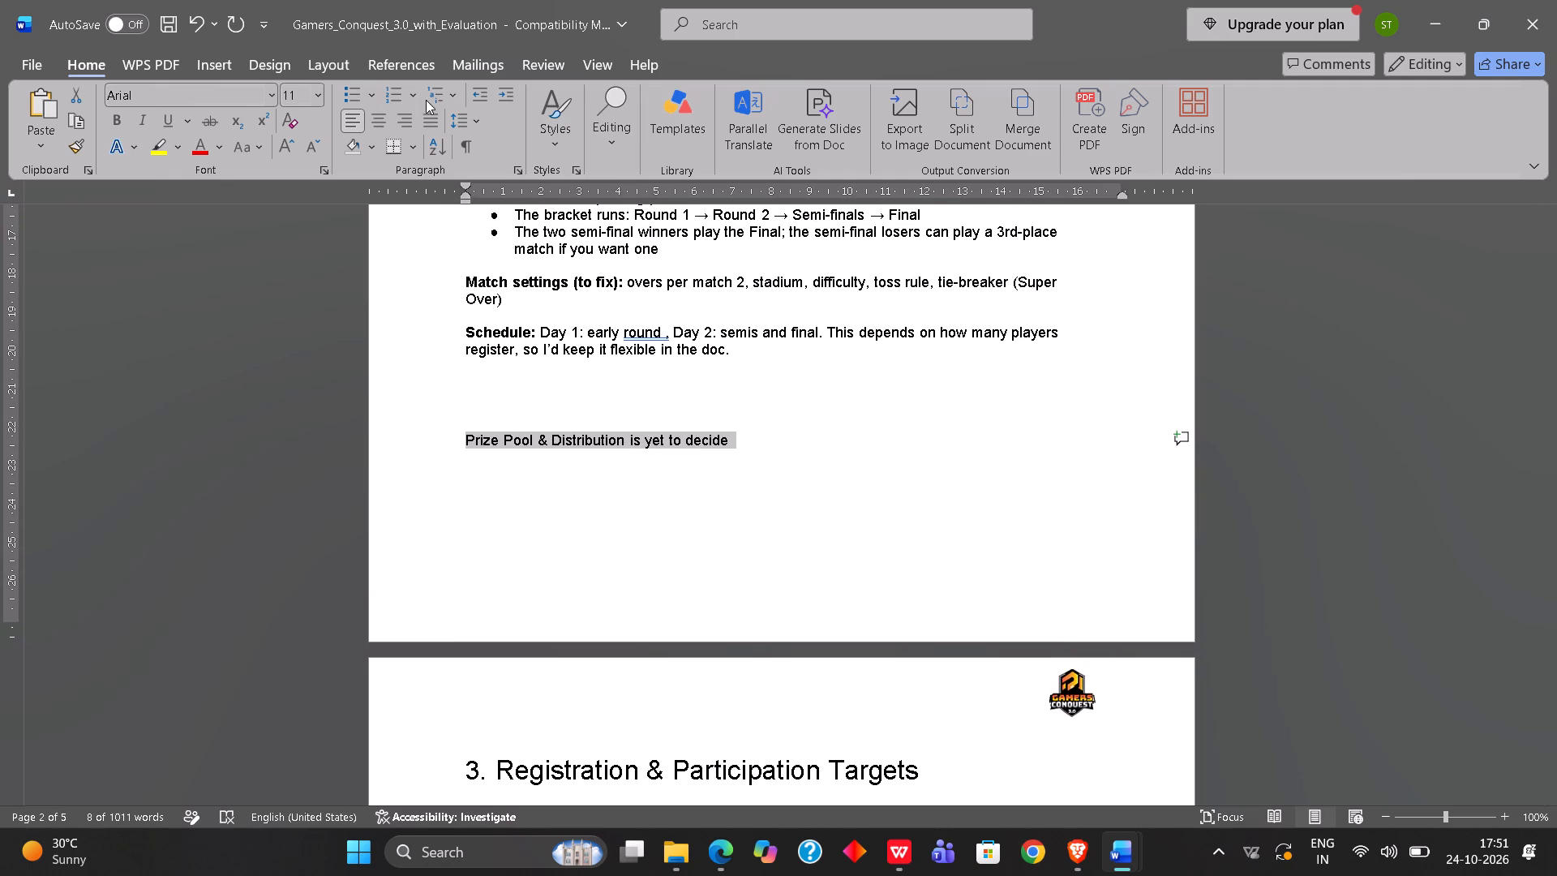
left_click(359, 93)
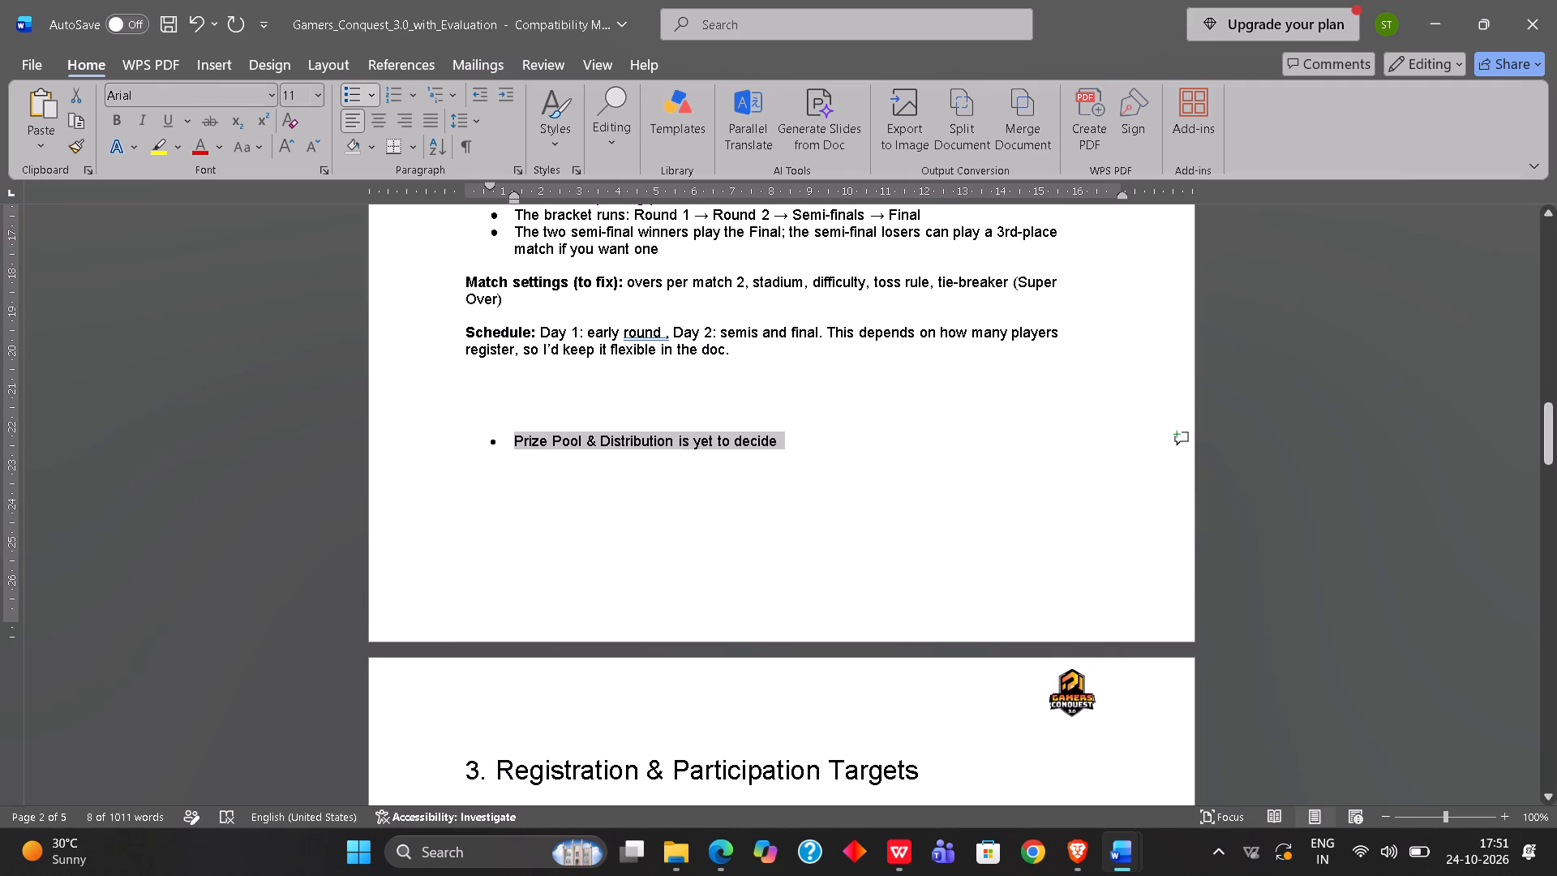
Review the document from the Team Formation table through Event Structure and Registration & Participation Targets to the Requirements section.
scroll(291, 352, "up", 3)
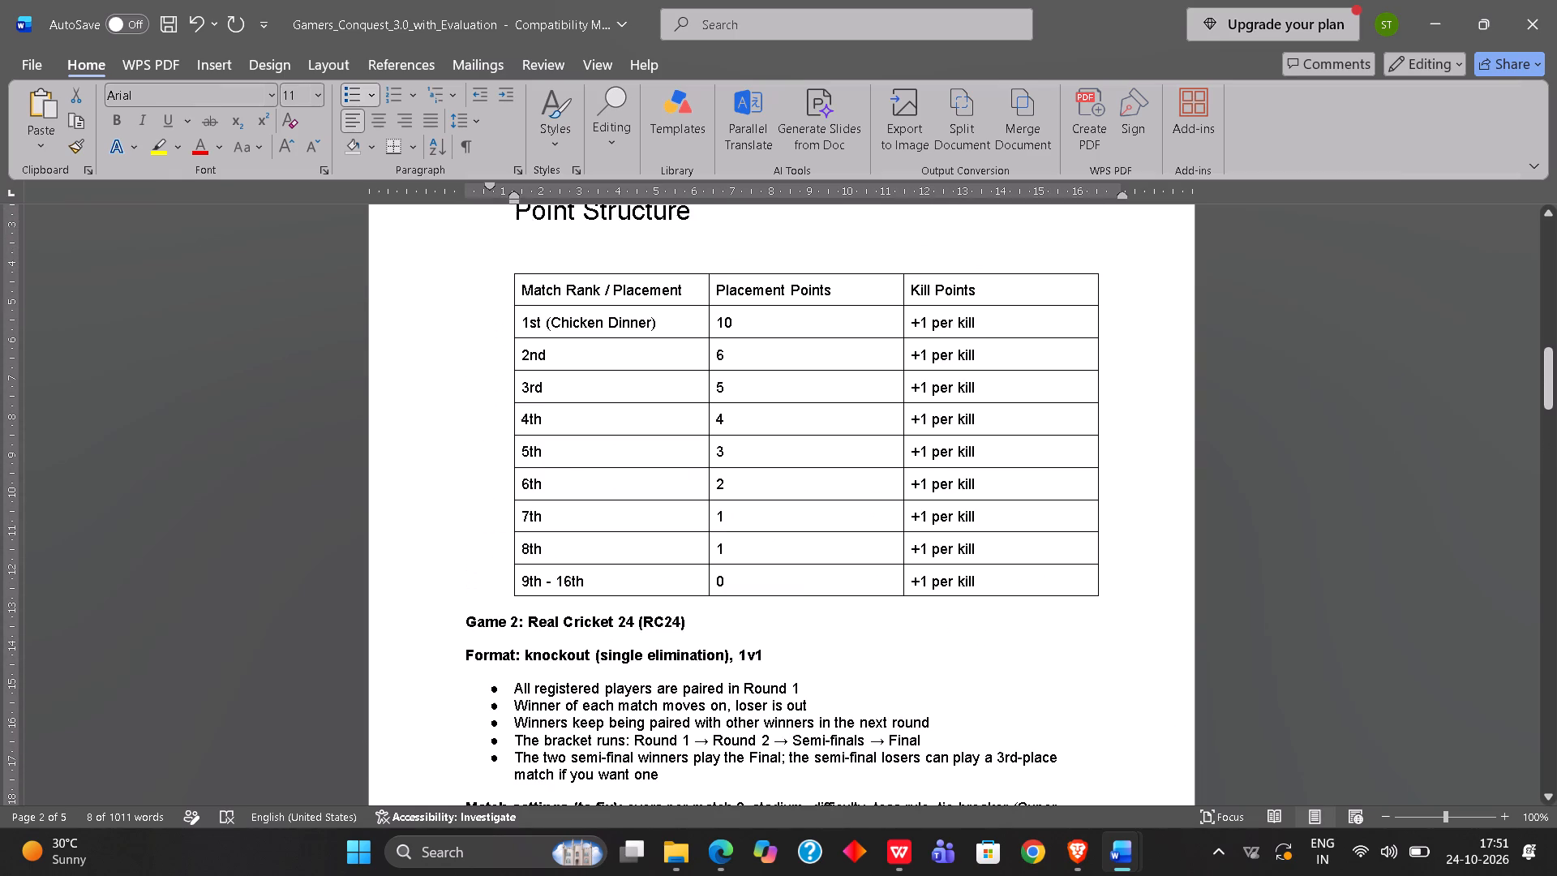
scroll(291, 352, "up", 3)
scroll(291, 352, "down", 1)
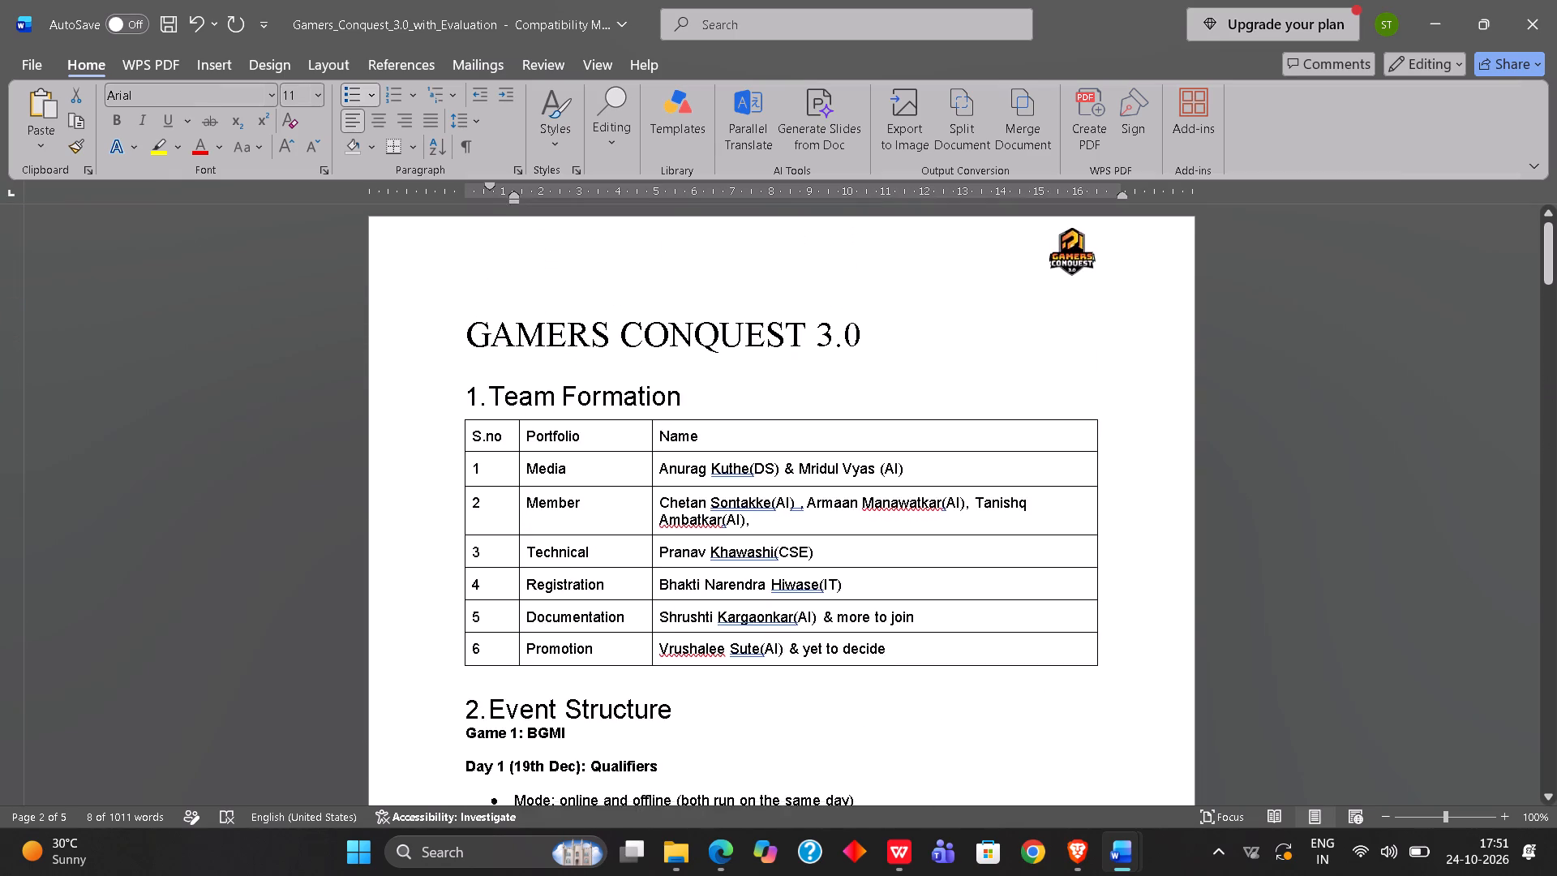
scroll(291, 352, "down", 4)
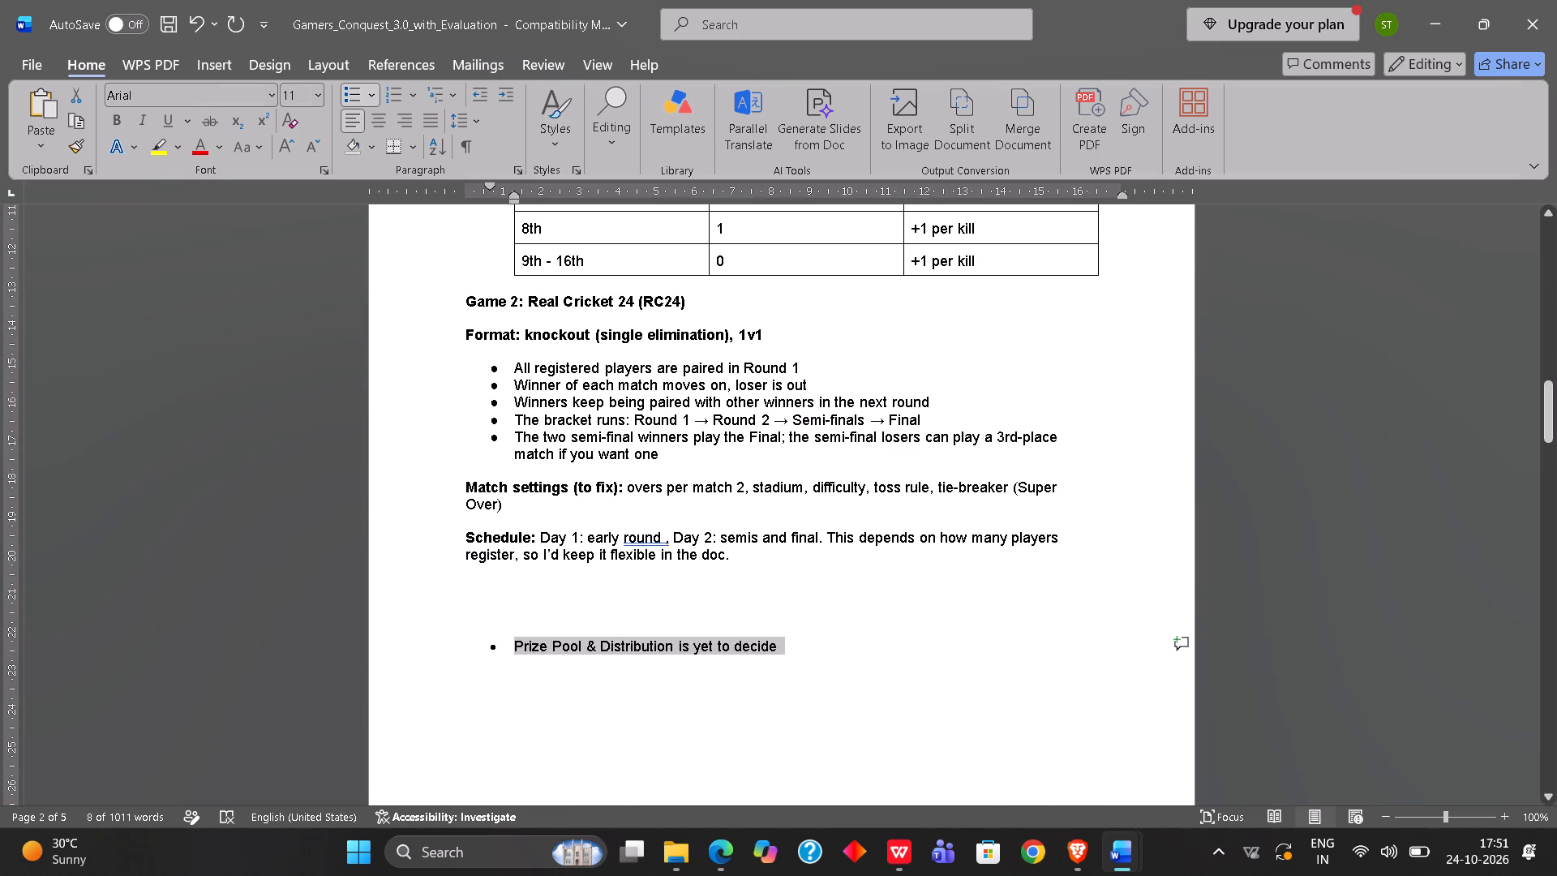
scroll(291, 352, "down", 2)
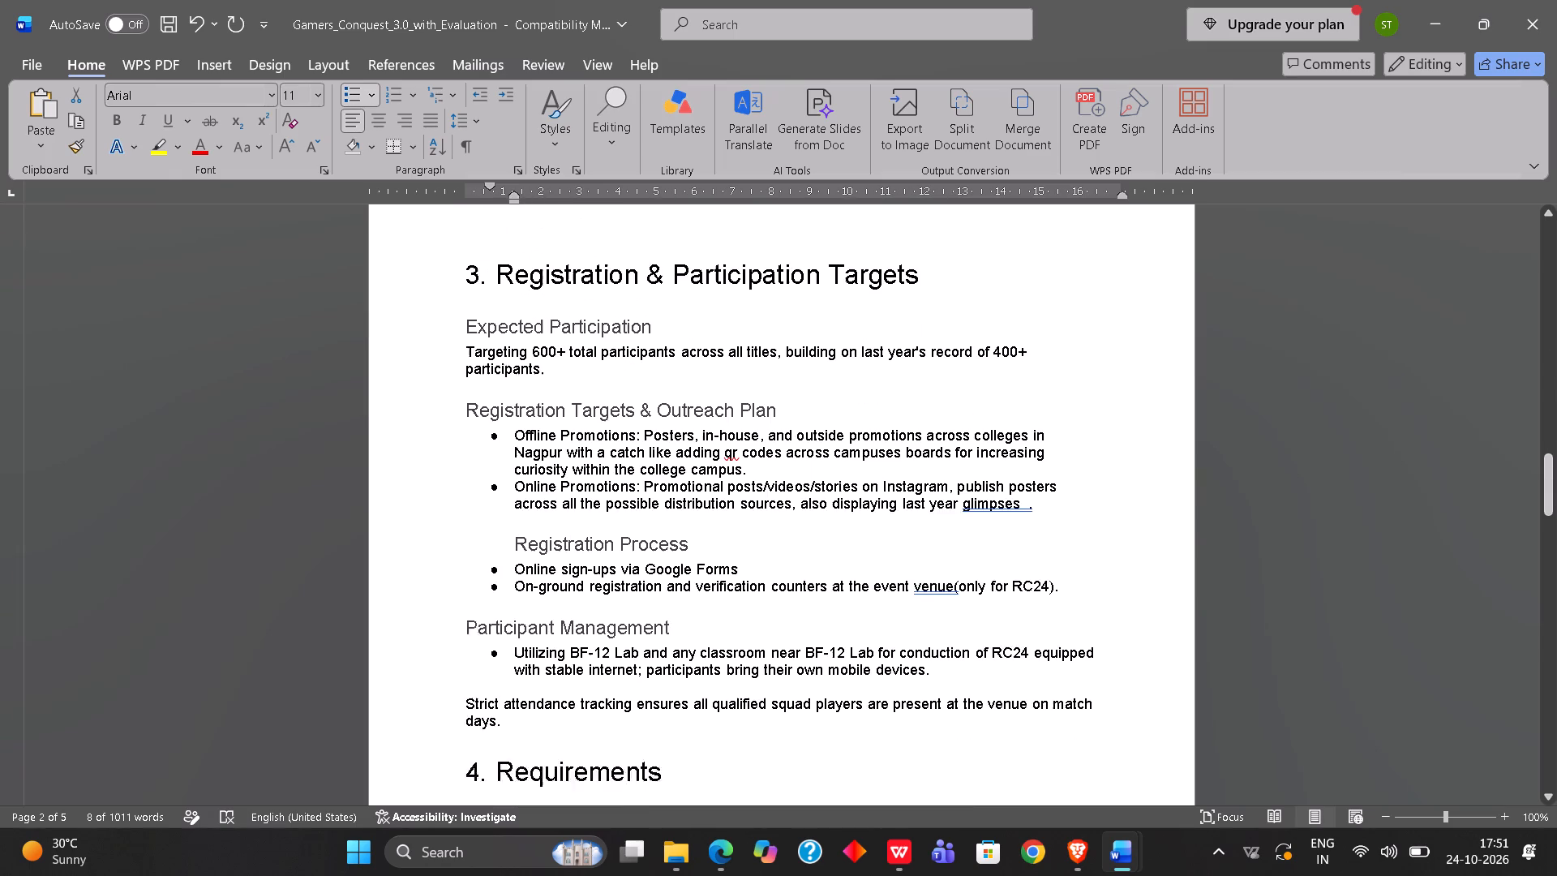
scroll(291, 352, "down", 2)
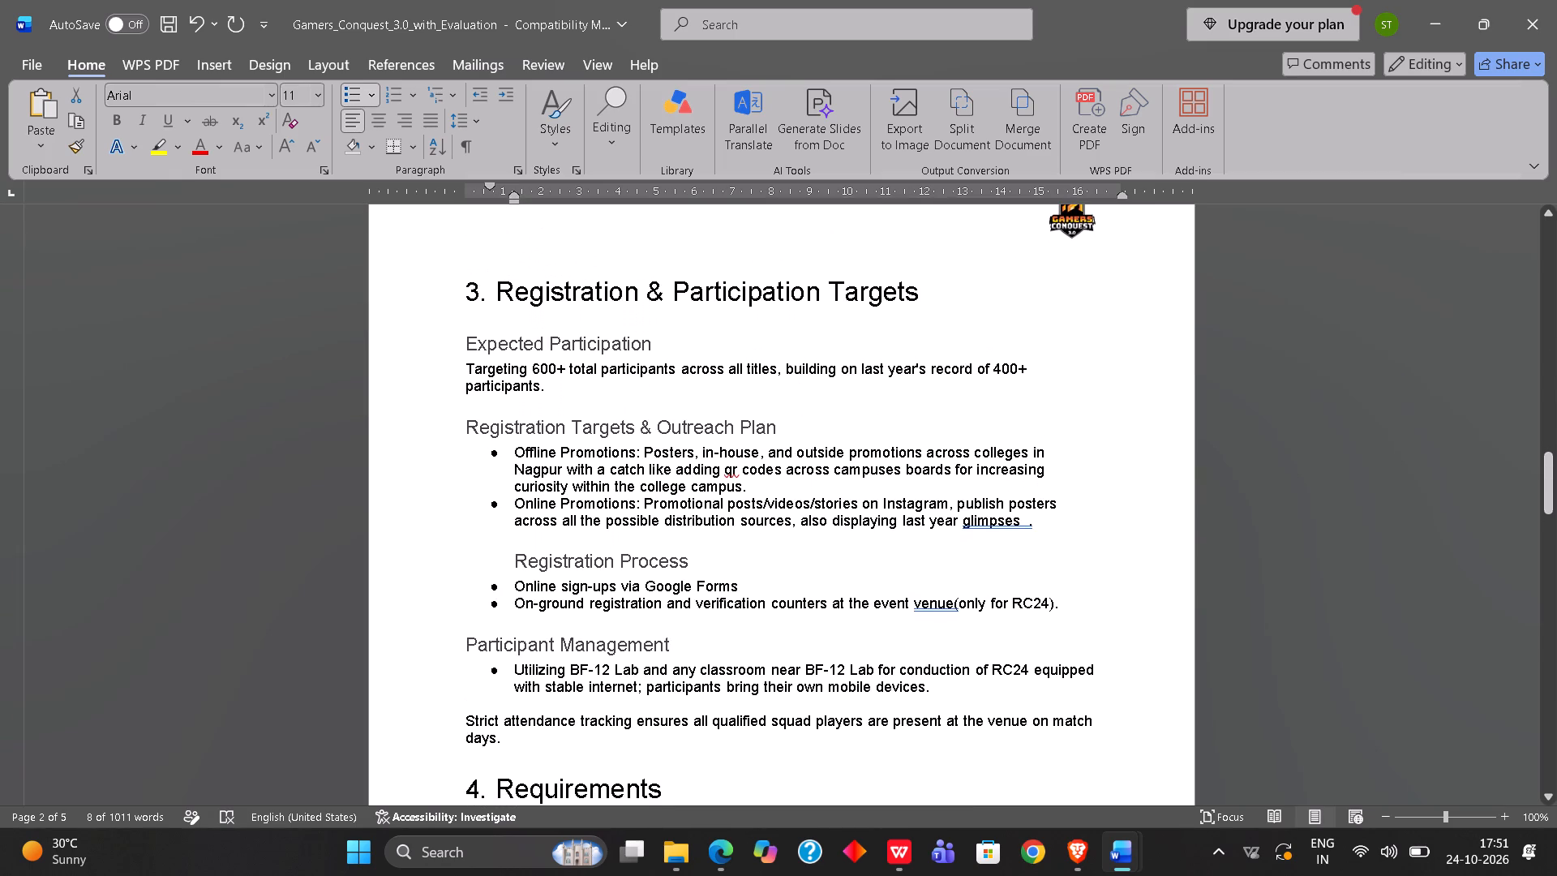
scroll(291, 352, "down", 1)
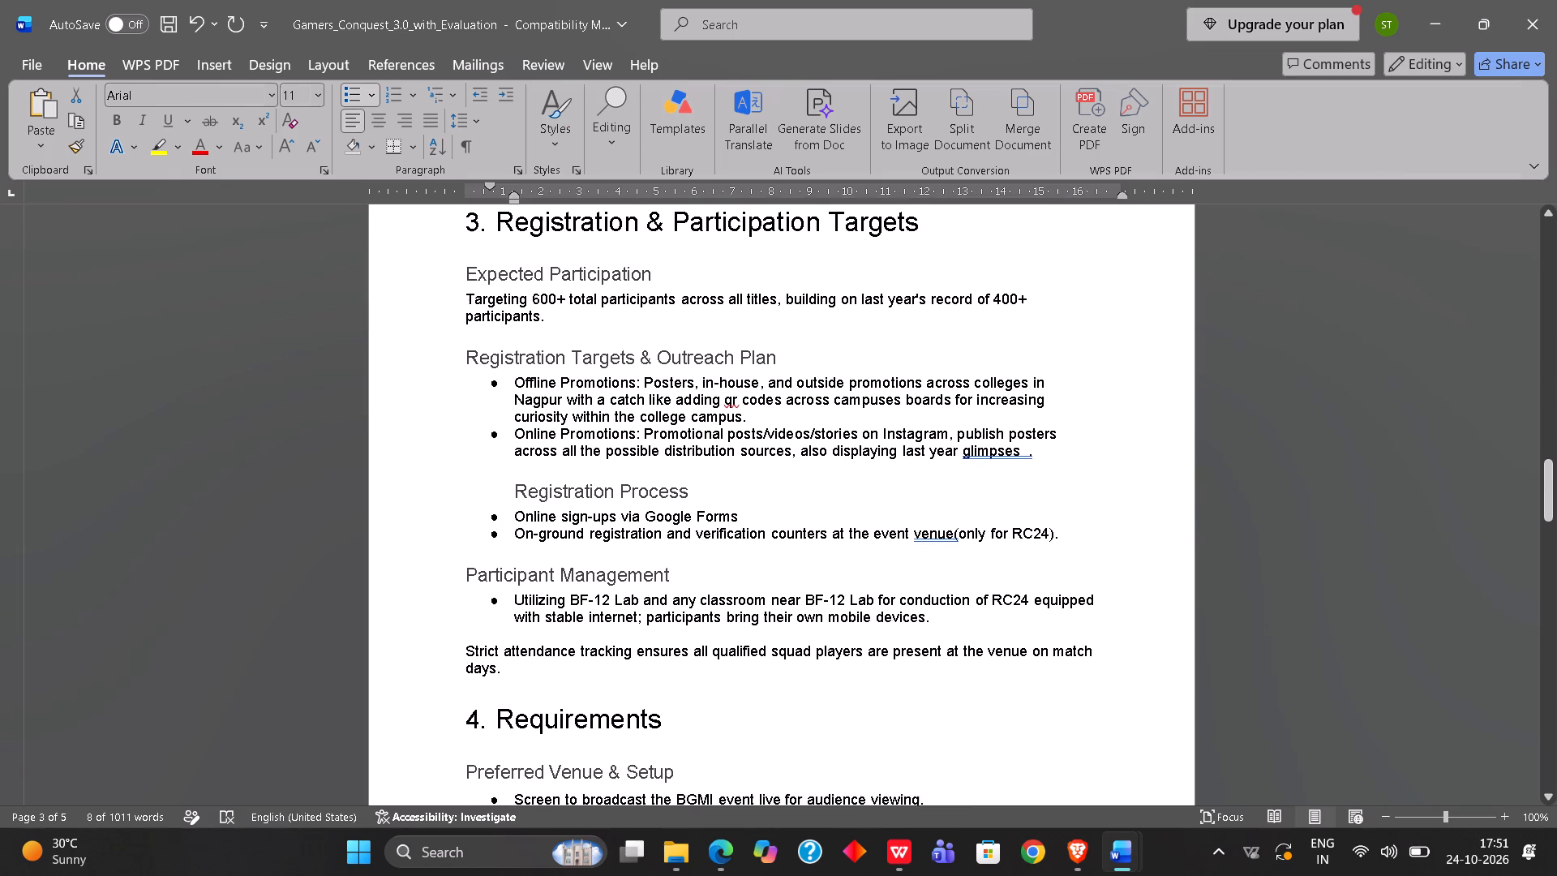
scroll(291, 352, "down", 1)
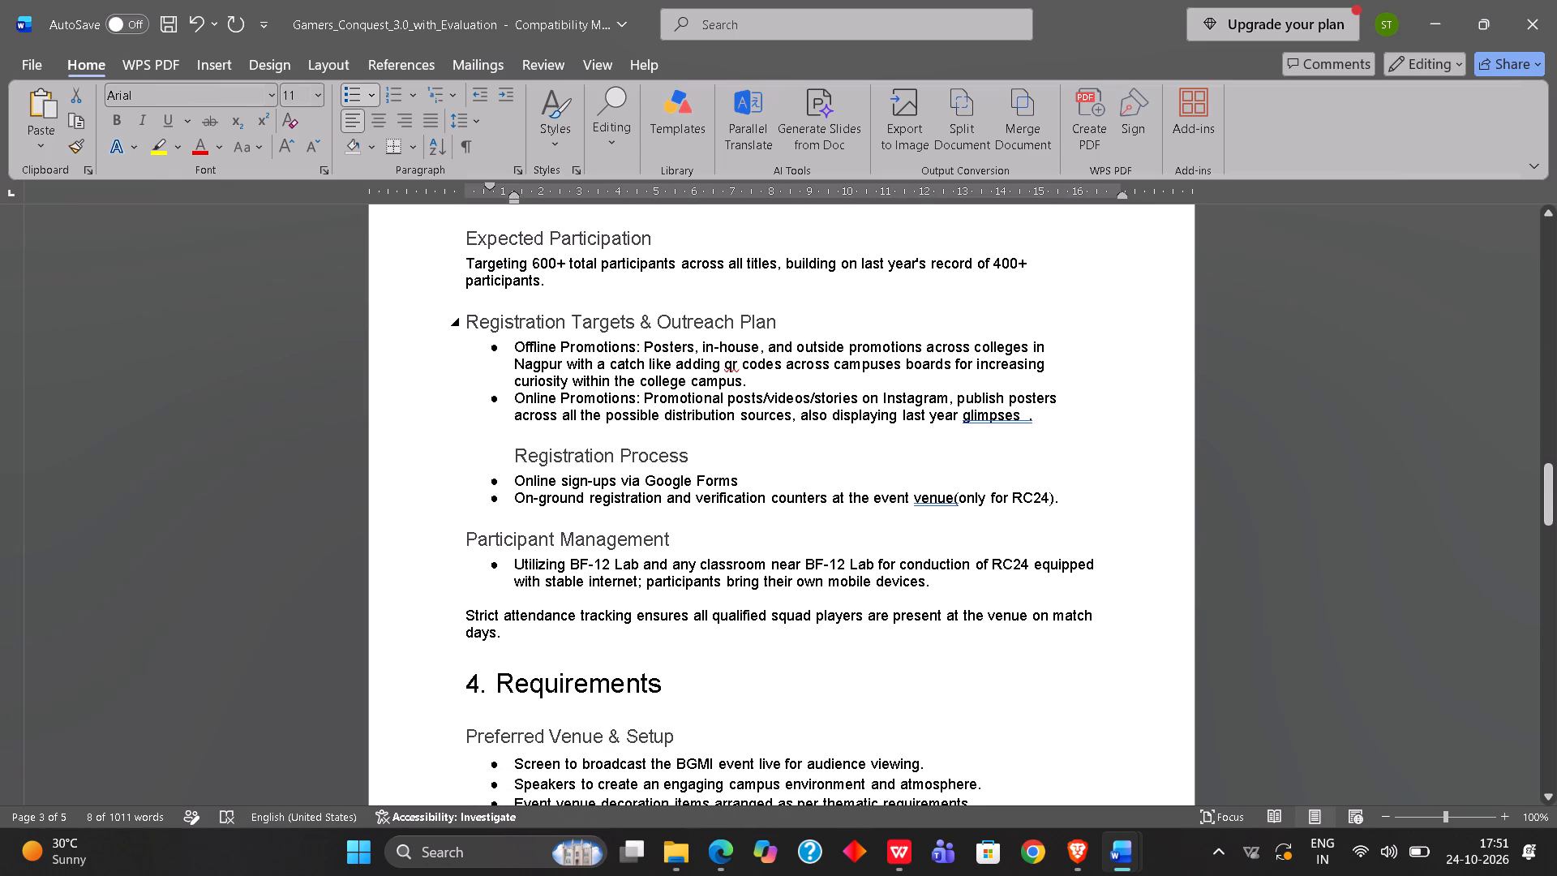
scroll(568, 442, "down", 1)
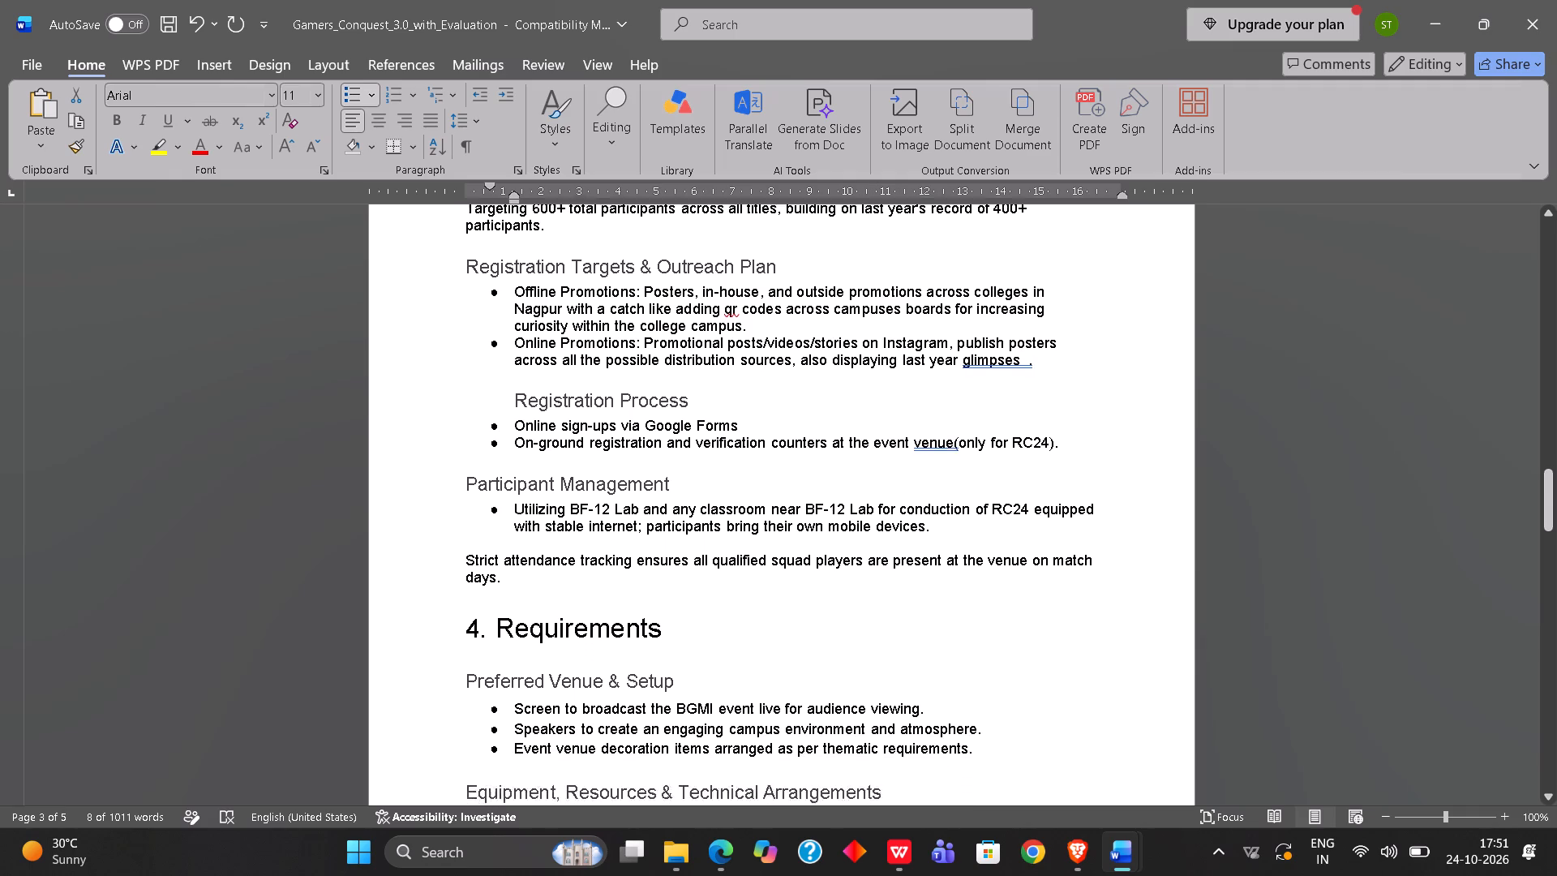
scroll(568, 442, "down", 2)
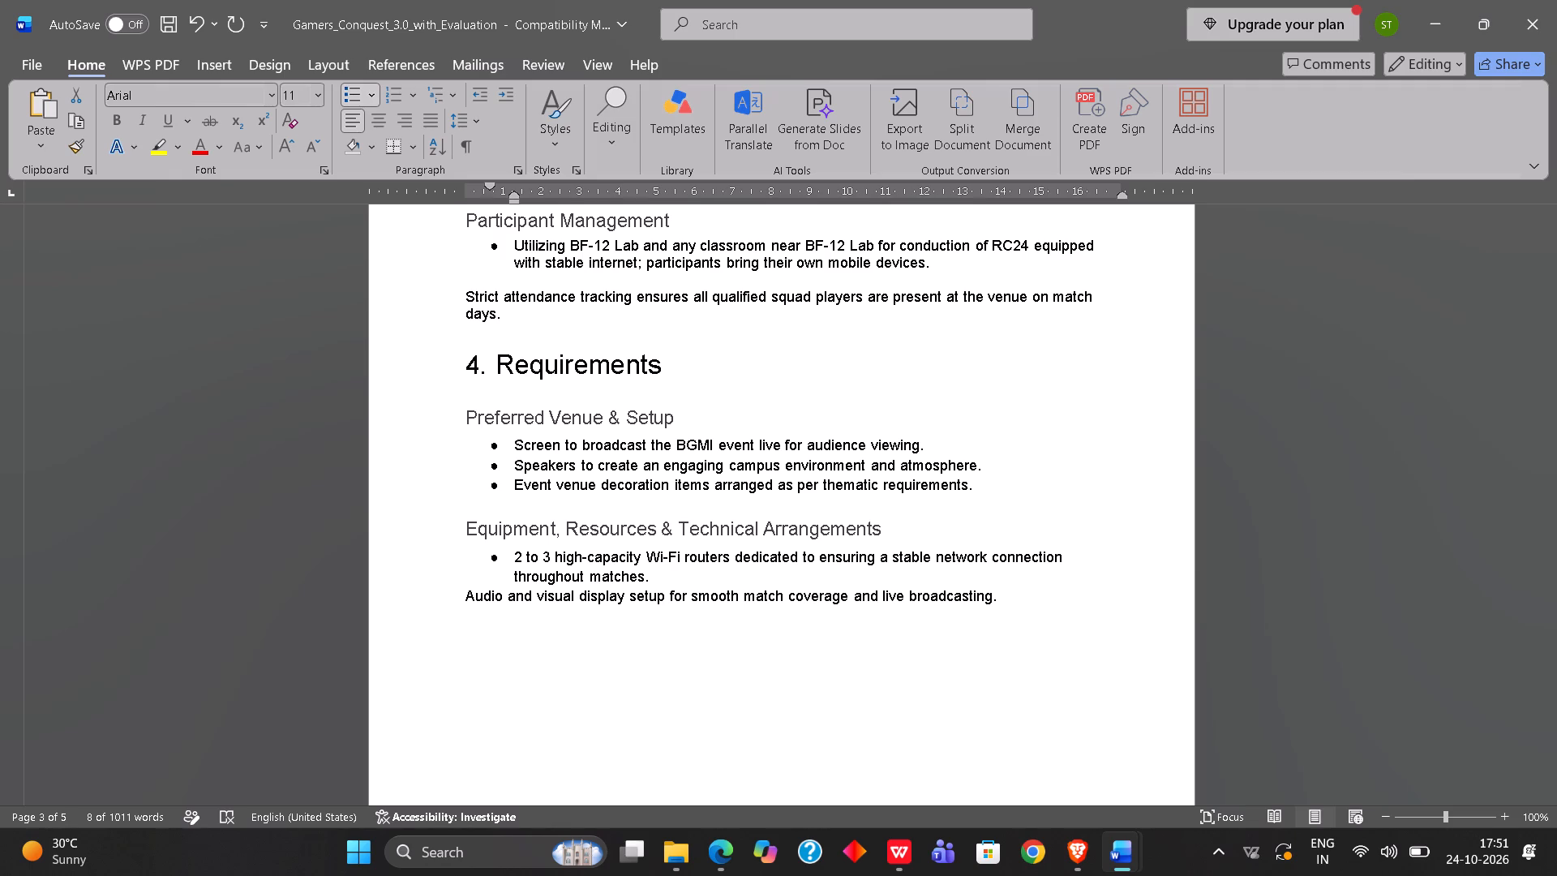
Review the layout and text of the Requirements, Sponsorship Updates and Event Evaluation sections.
scroll(322, 474, "down", 2)
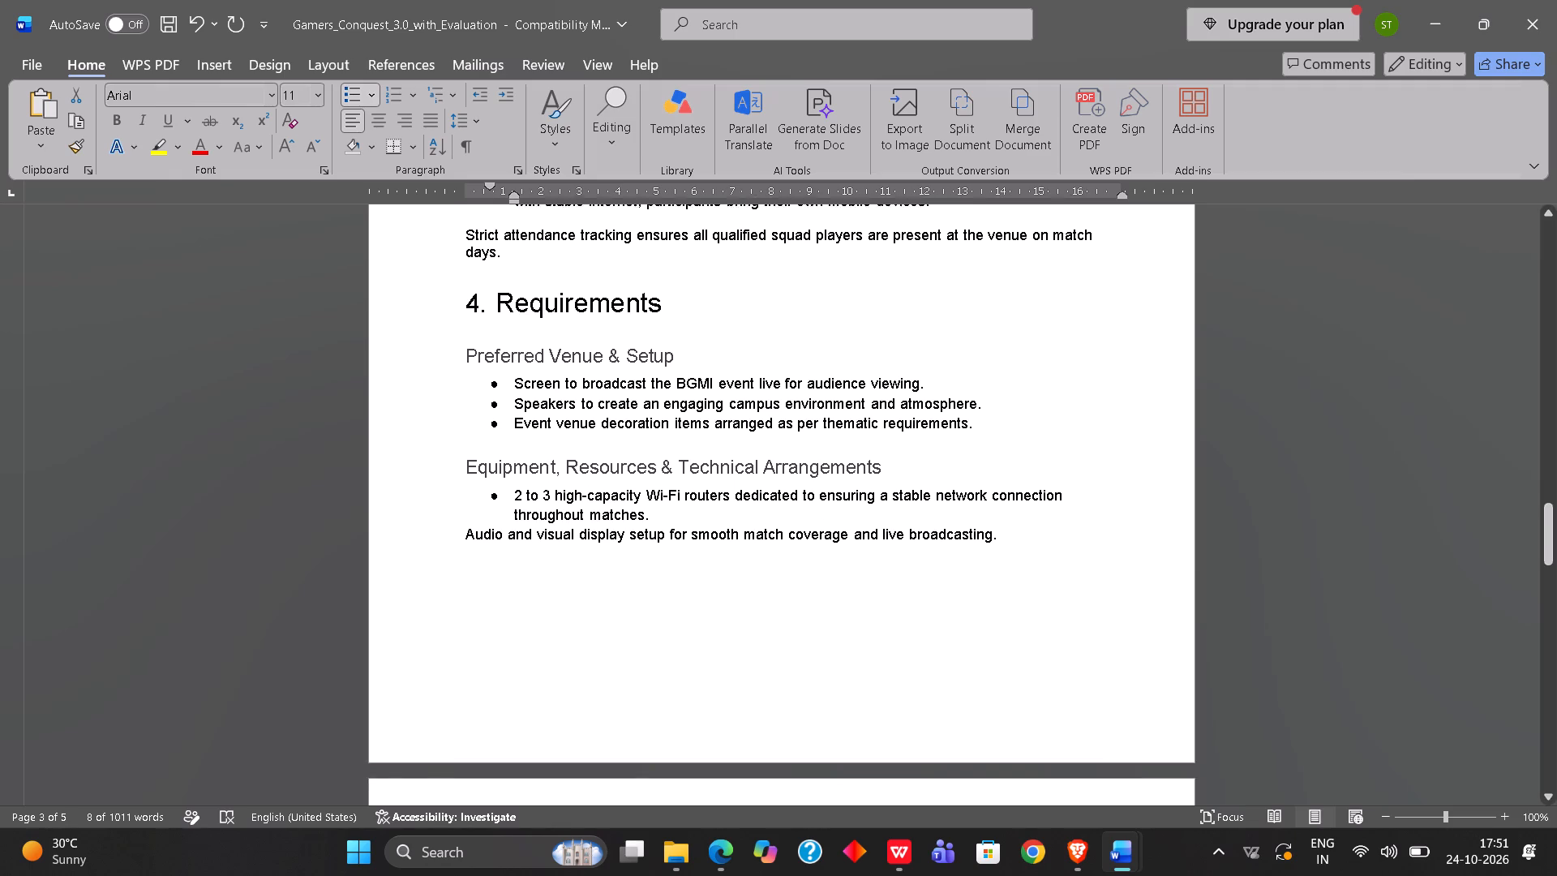
scroll(322, 474, "down", 2)
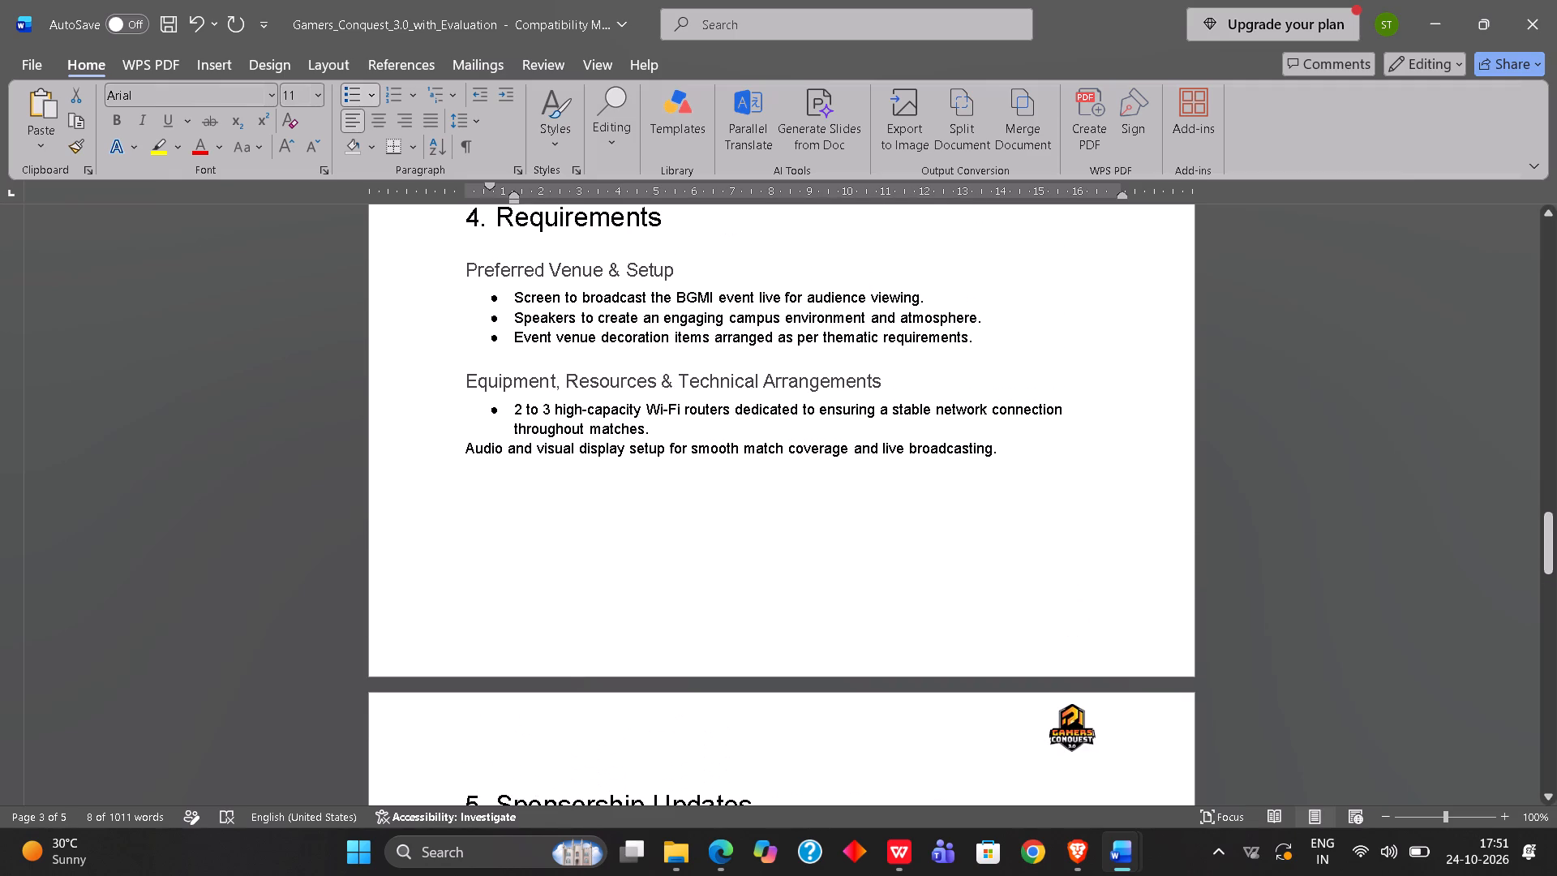
scroll(322, 474, "down", 3)
scroll(322, 474, "up", 1)
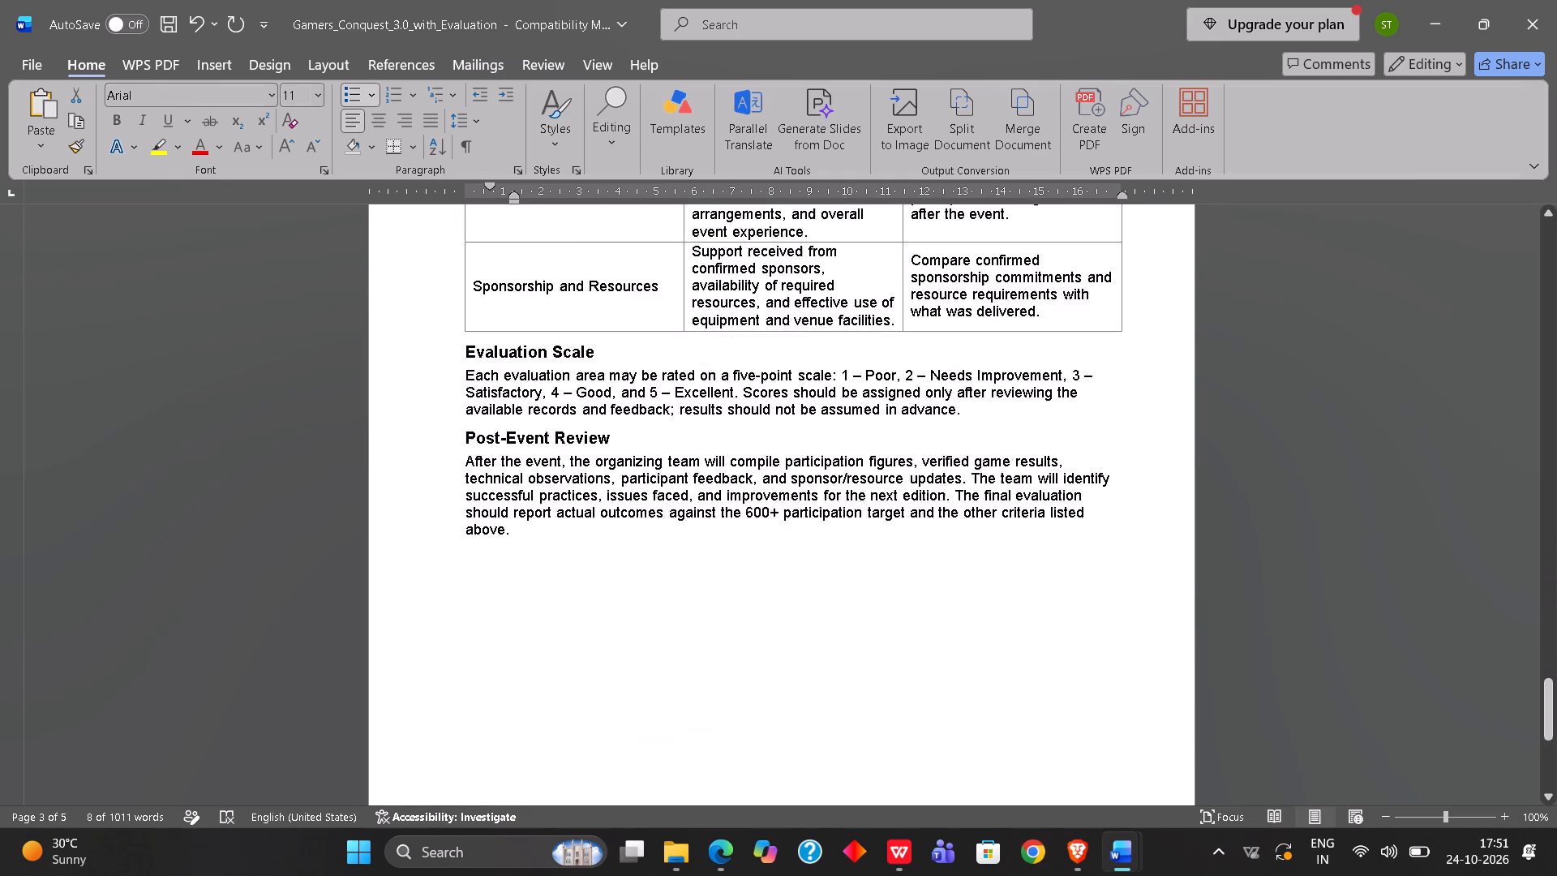
scroll(322, 474, "up", 6)
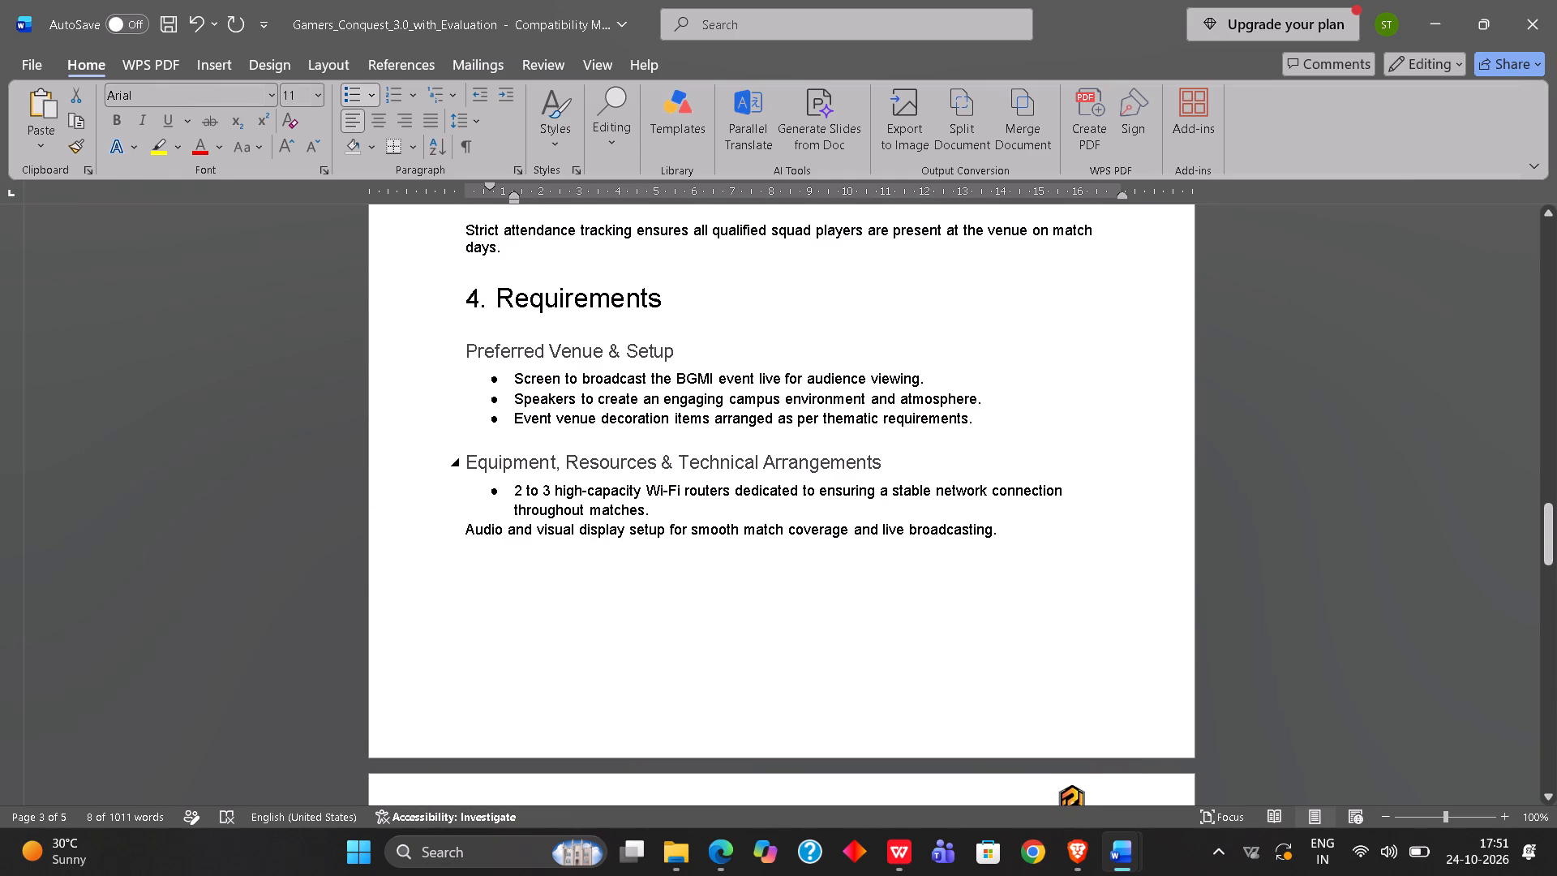
scroll(590, 470, "down", 3)
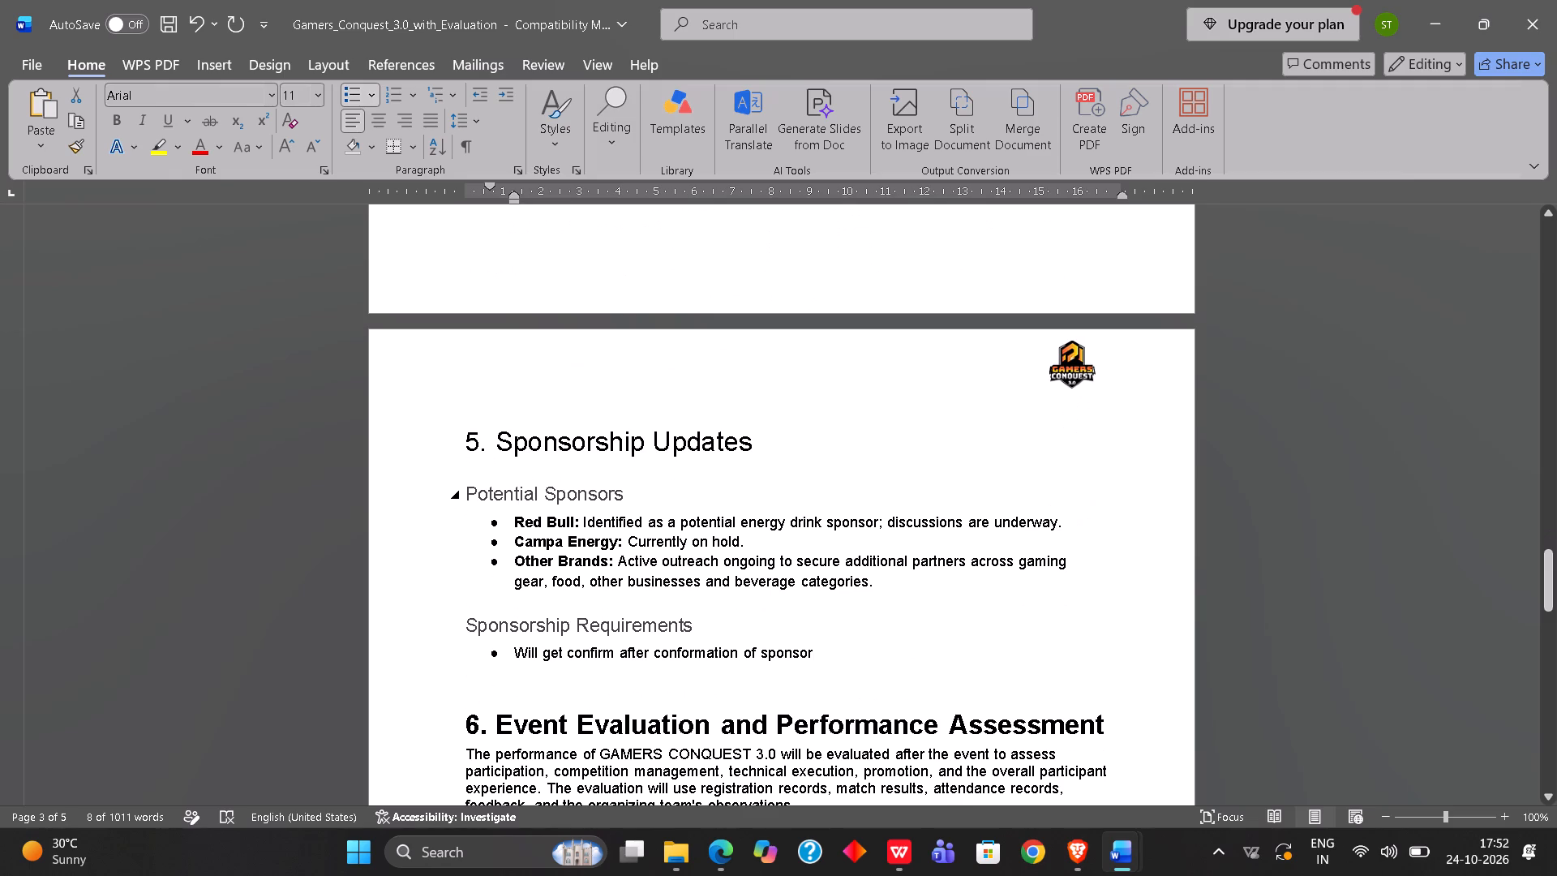
scroll(590, 470, "down", 2)
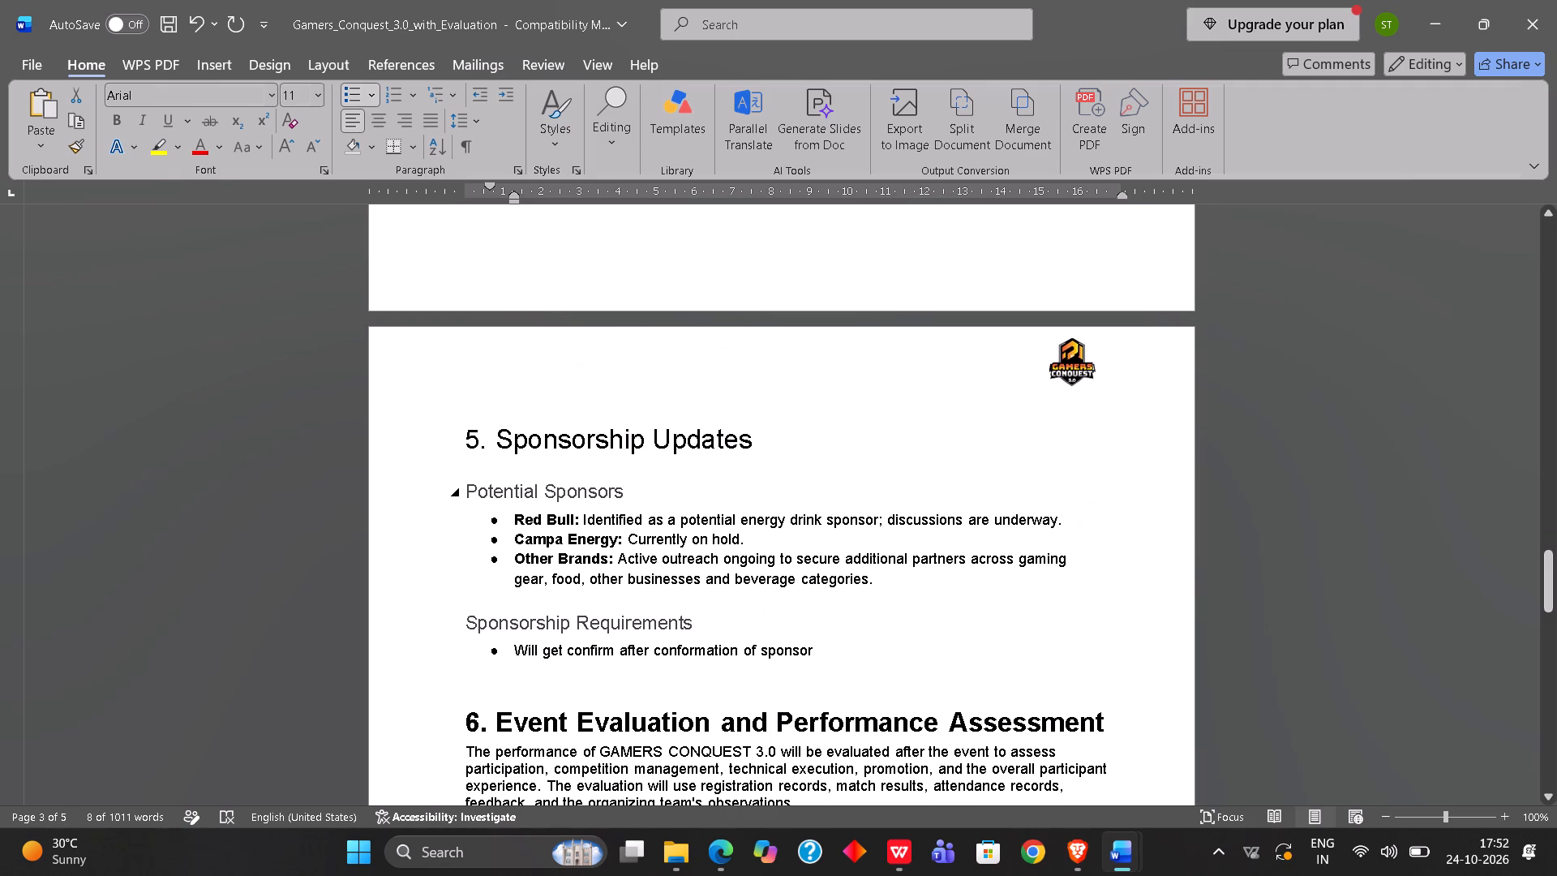
scroll(590, 470, "down", 1)
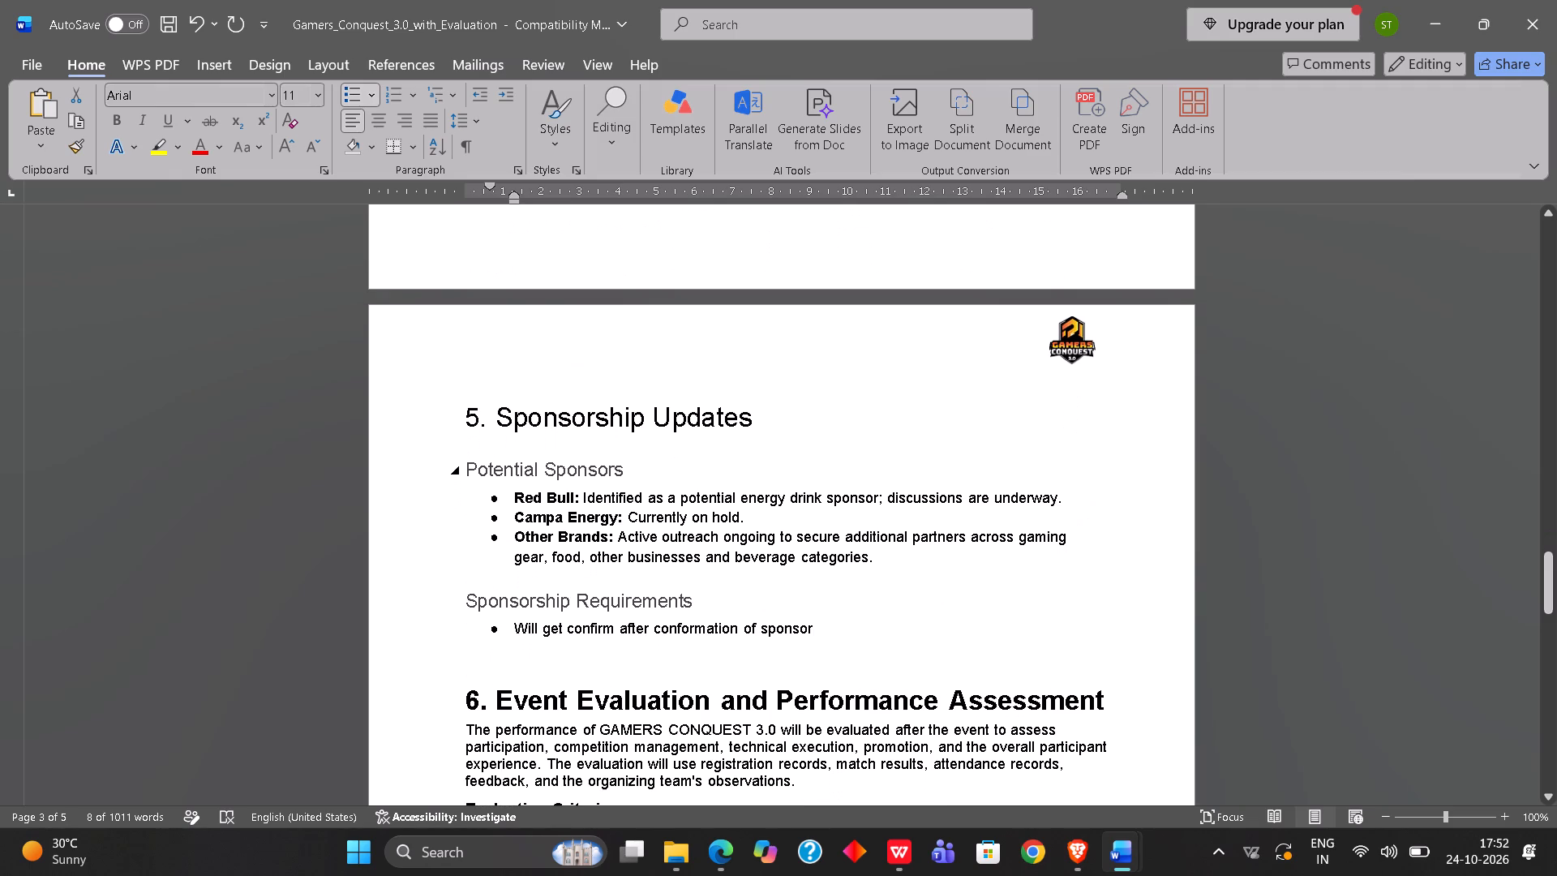
scroll(590, 470, "down", 2)
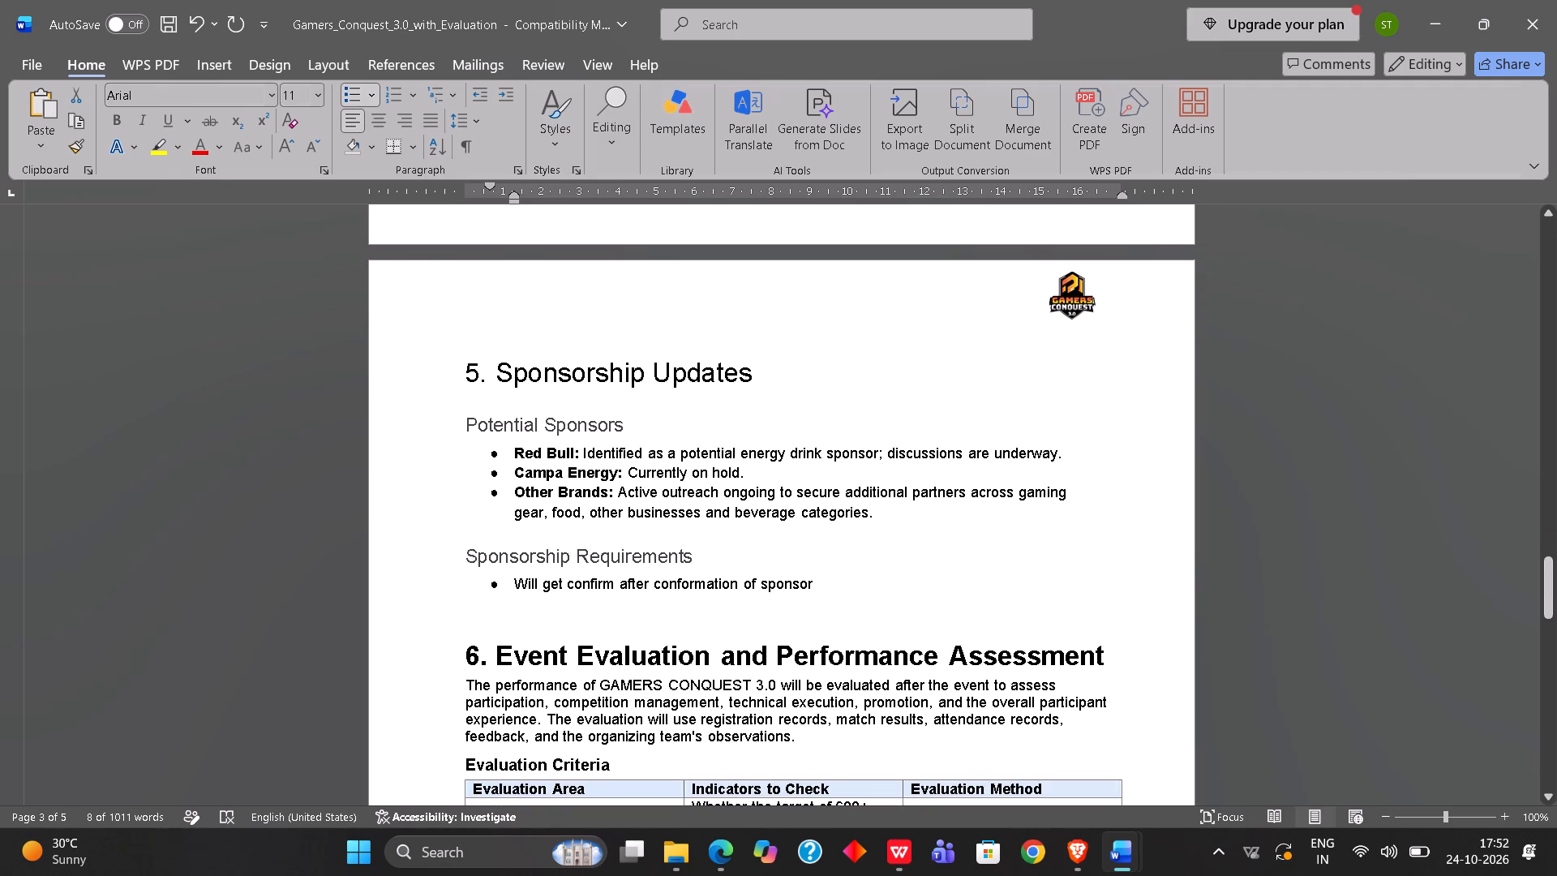
scroll(590, 470, "down", 2)
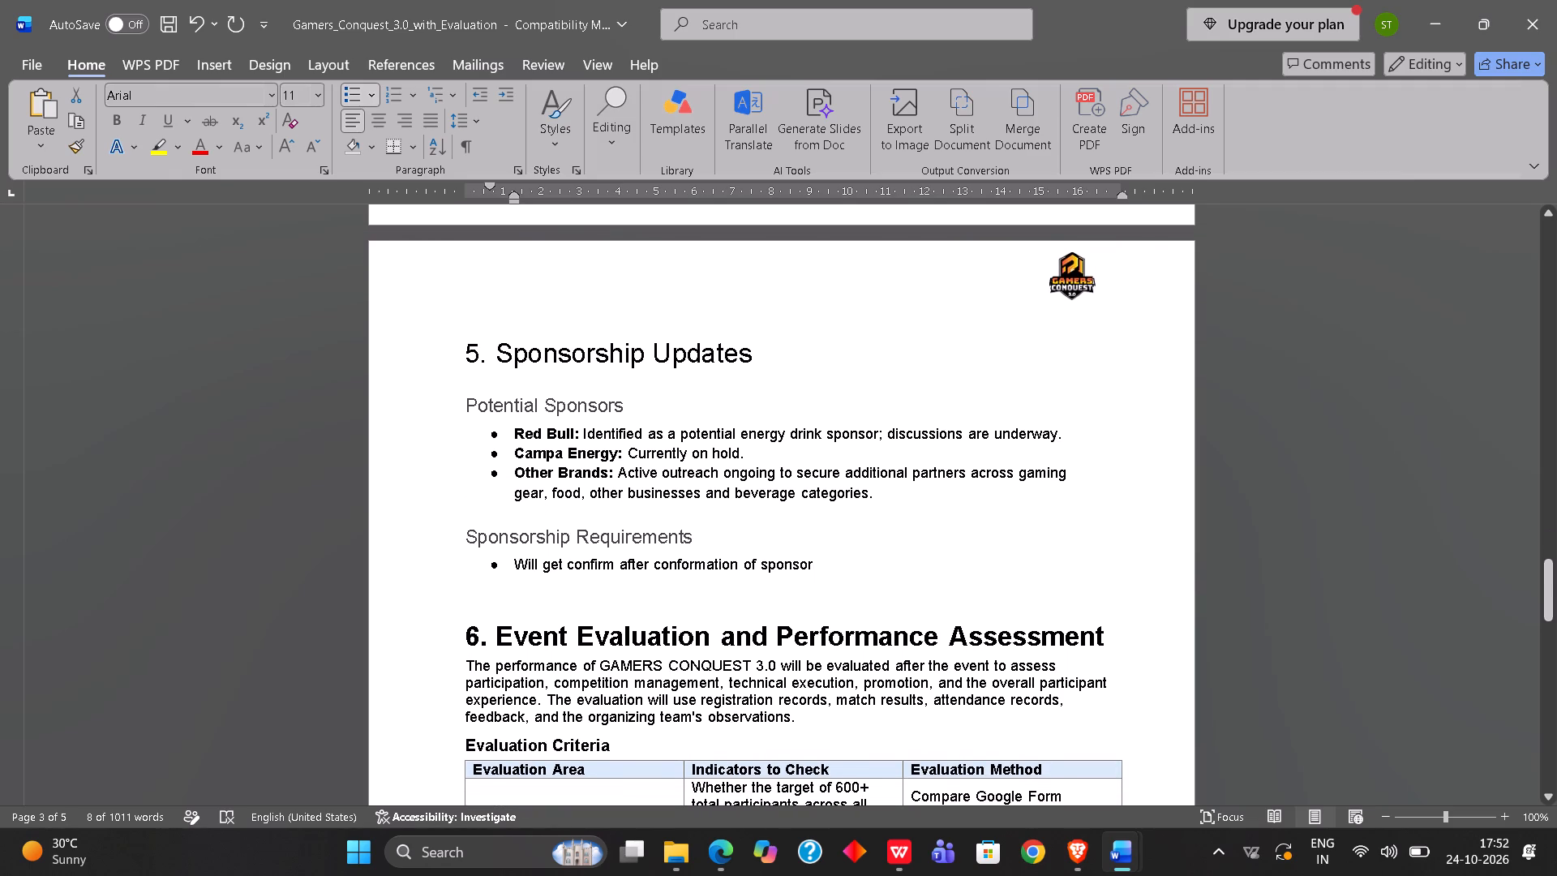
scroll(590, 470, "down", 1)
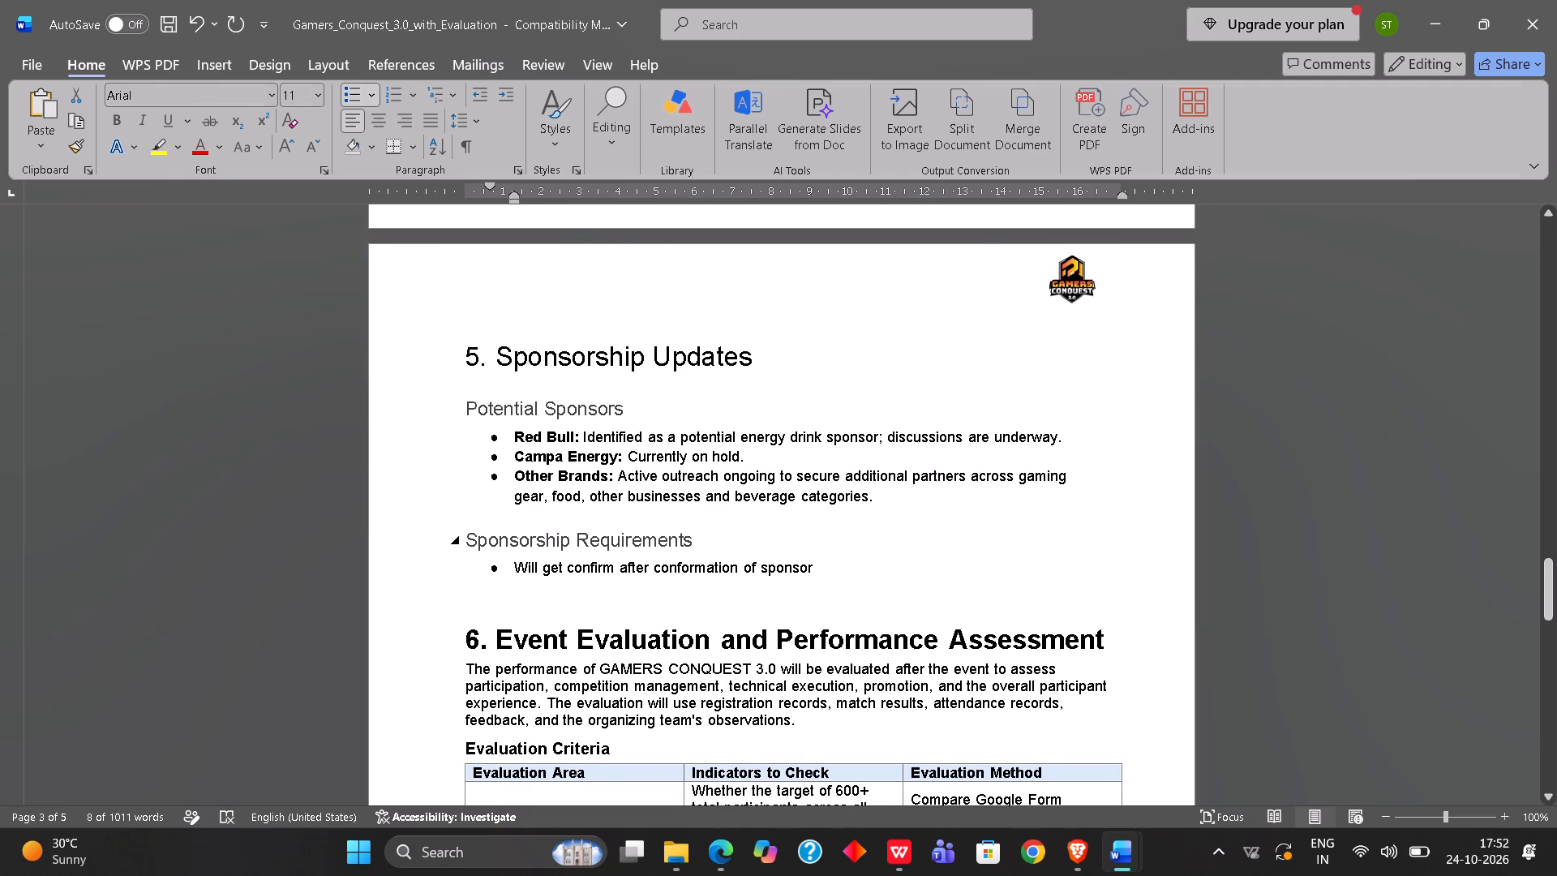
Remove the bold formatting from the "6. Event Evaluation and Performance Assessment" heading.
left_click(682, 350)
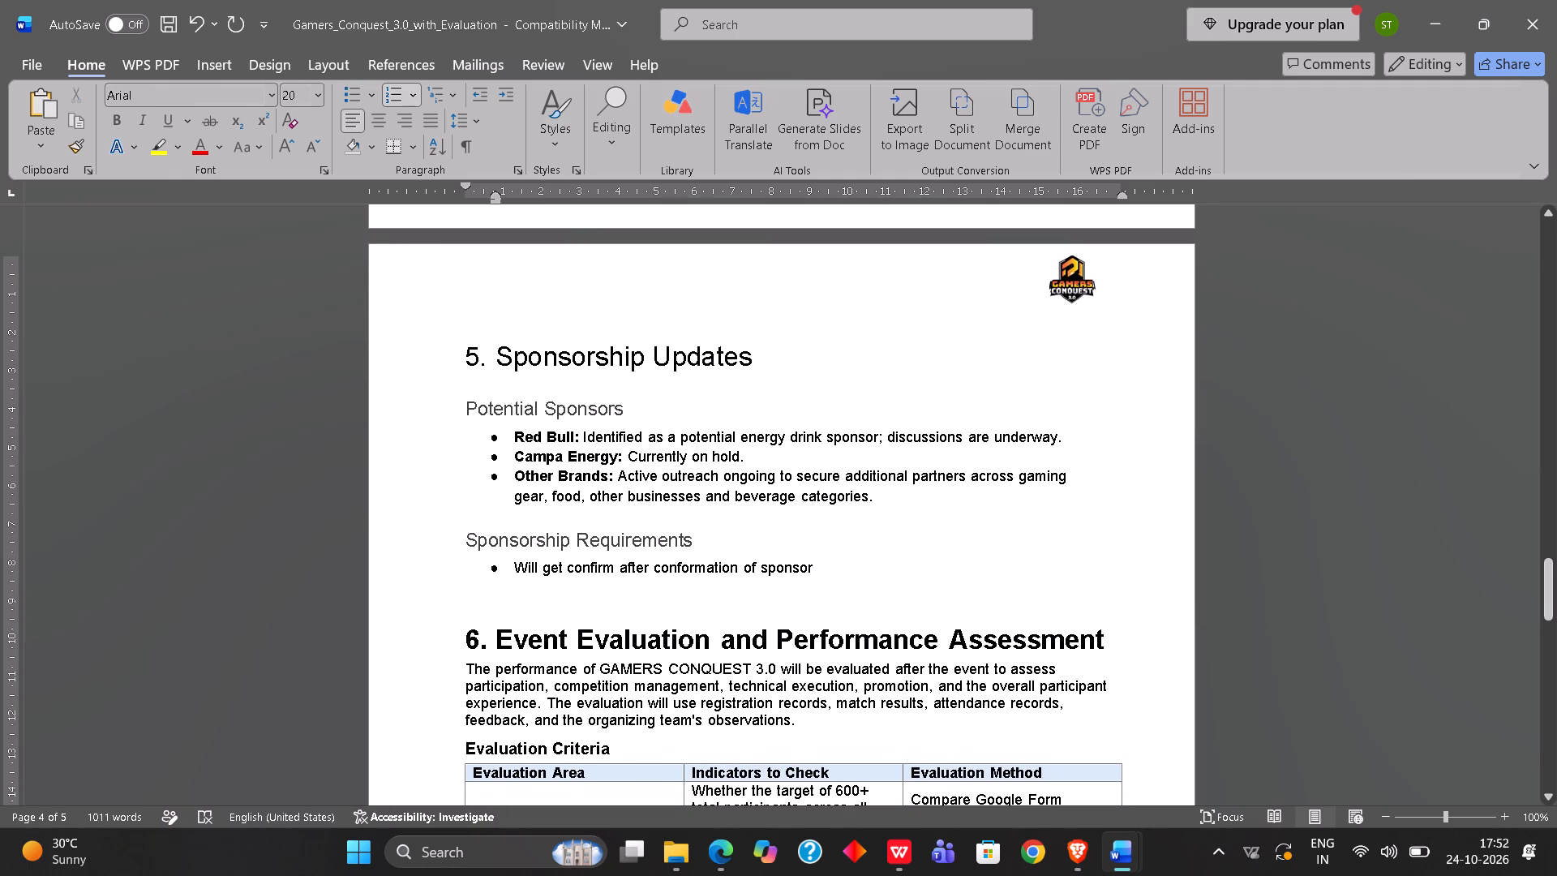
left_click_drag(1104, 634, 492, 615)
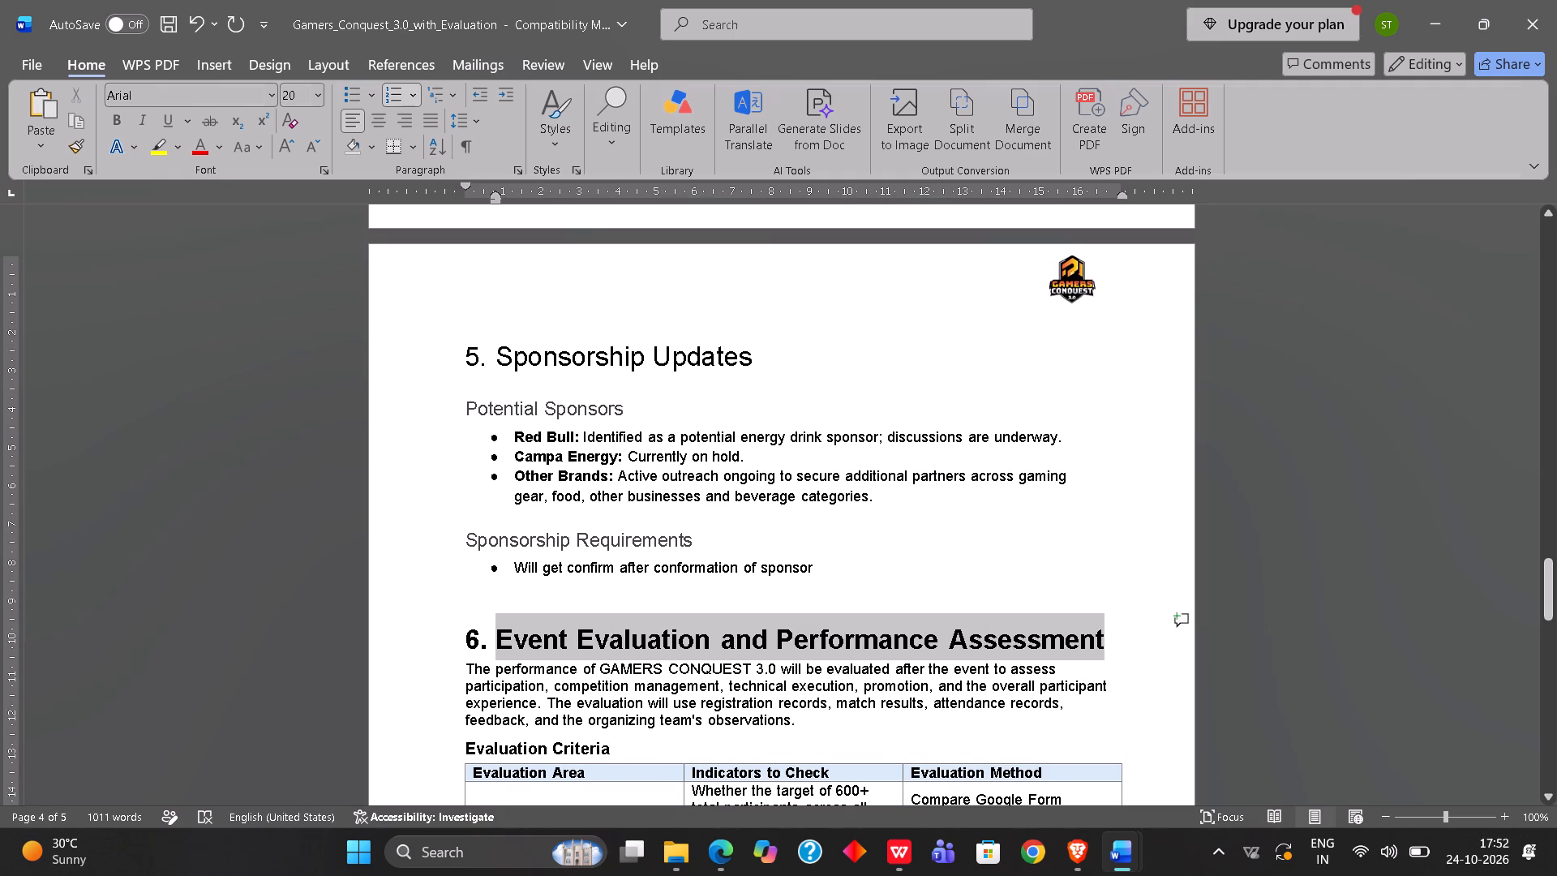
left_click_drag(492, 615, 455, 615)
left_click(475, 584)
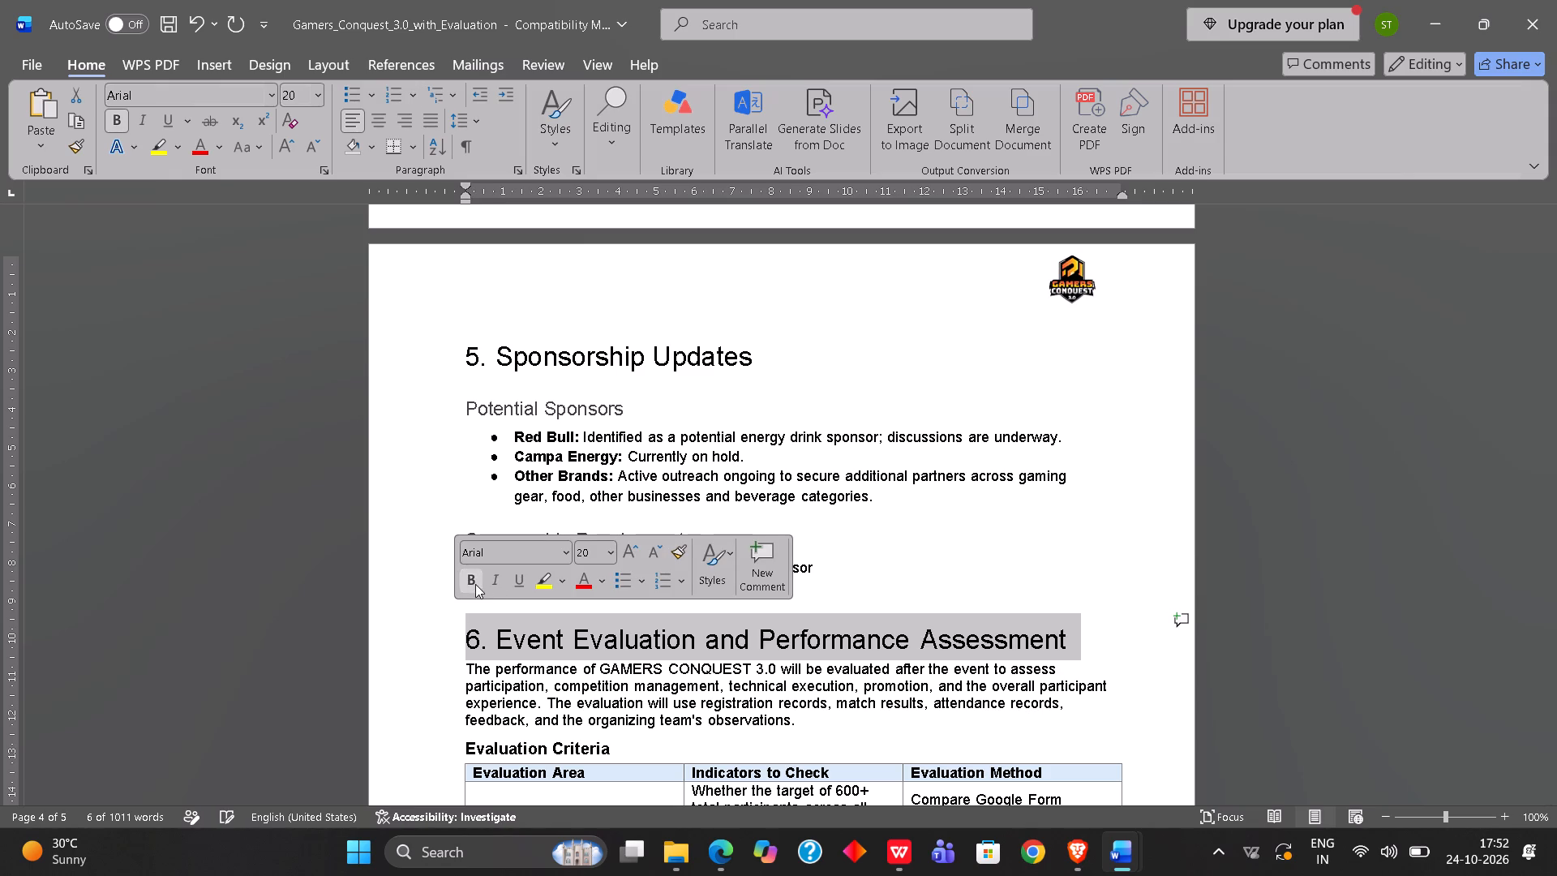
left_click(1246, 549)
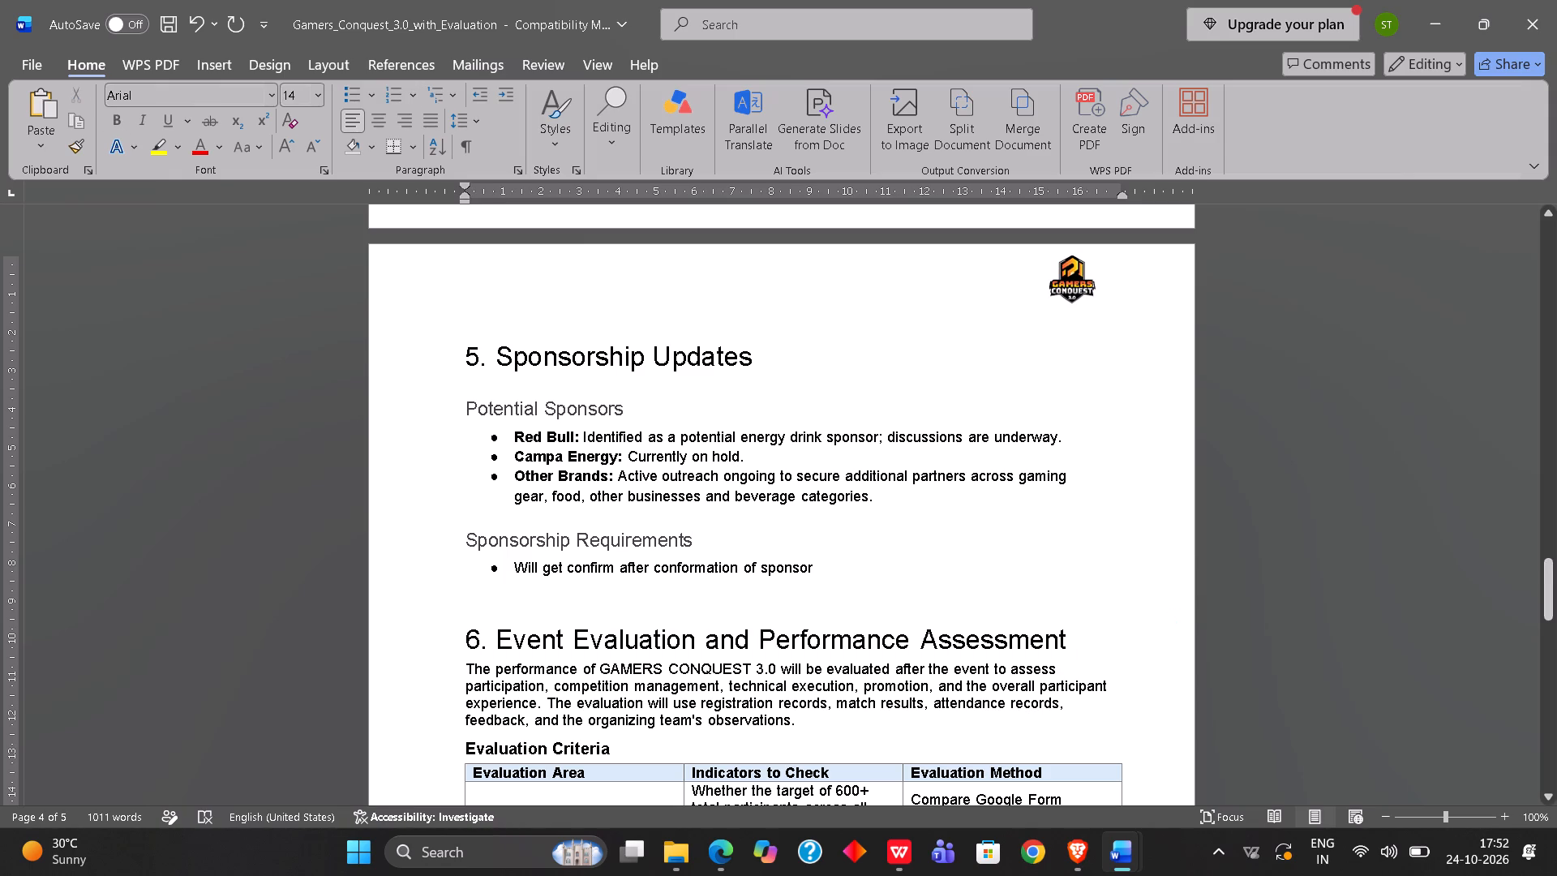
Check the font formatting of the "Equipment, Resources & Technical Arrangements" subheading in the Requirements section.
scroll(855, 509, "down", 1)
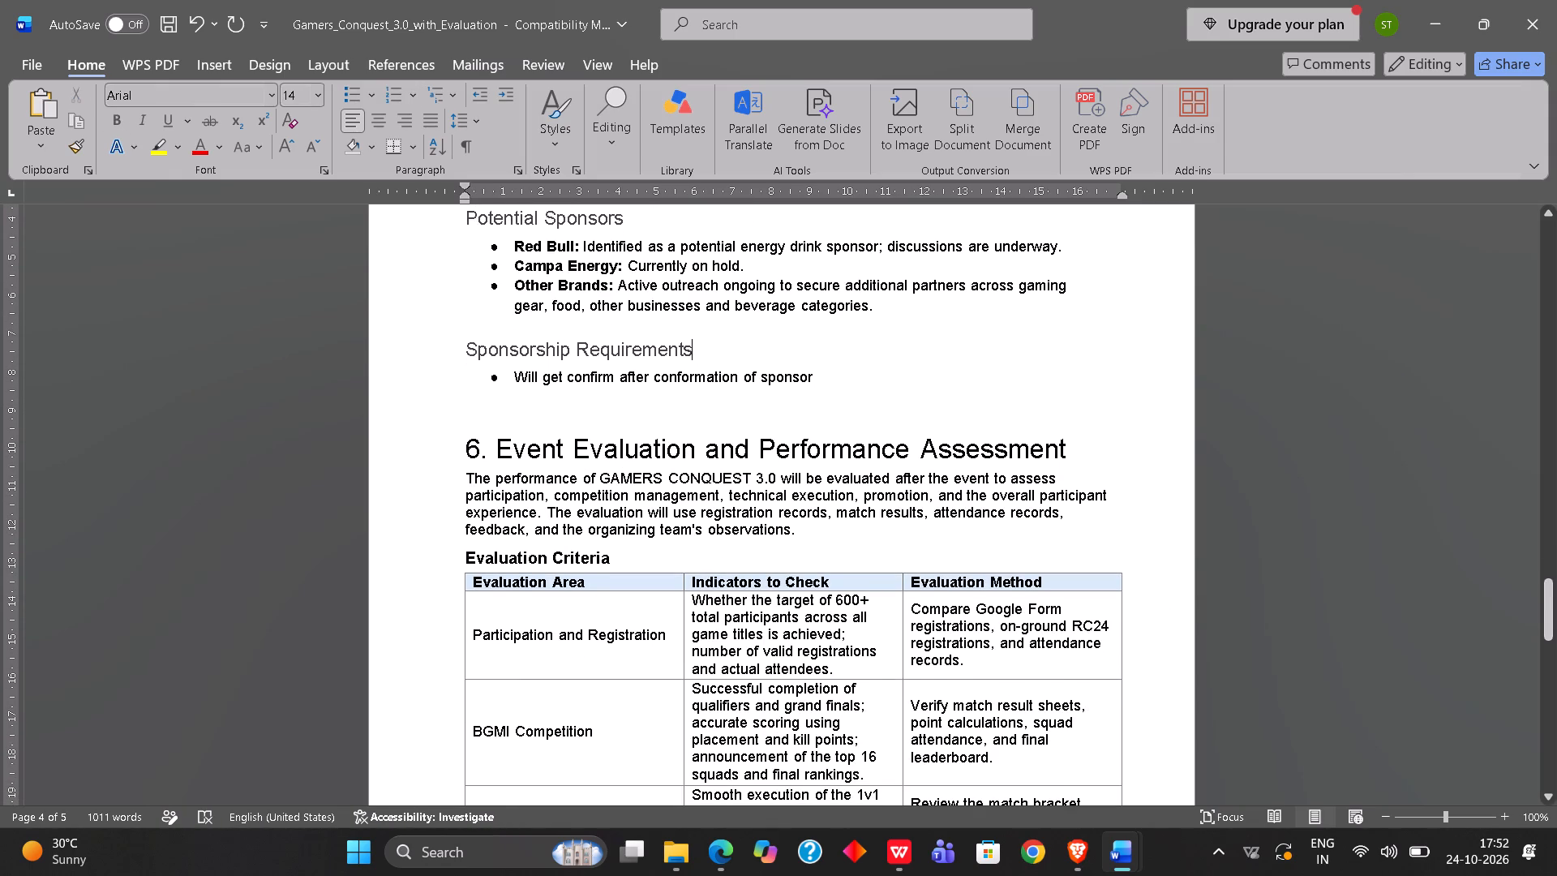
scroll(855, 509, "up", 4)
scroll(855, 509, "right", 1)
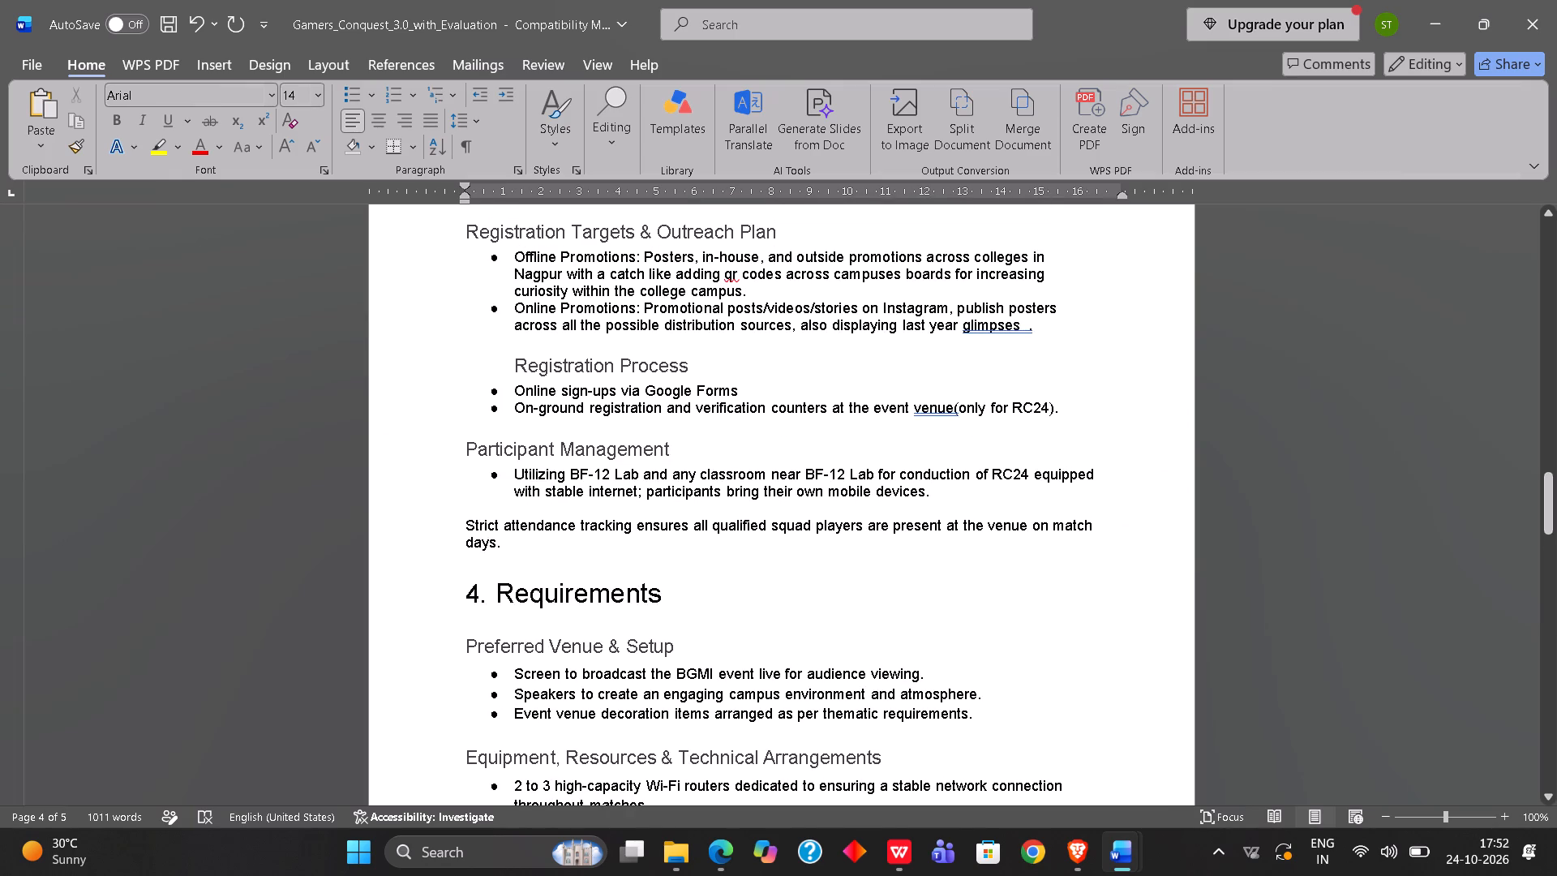
scroll(855, 509, "right", 1)
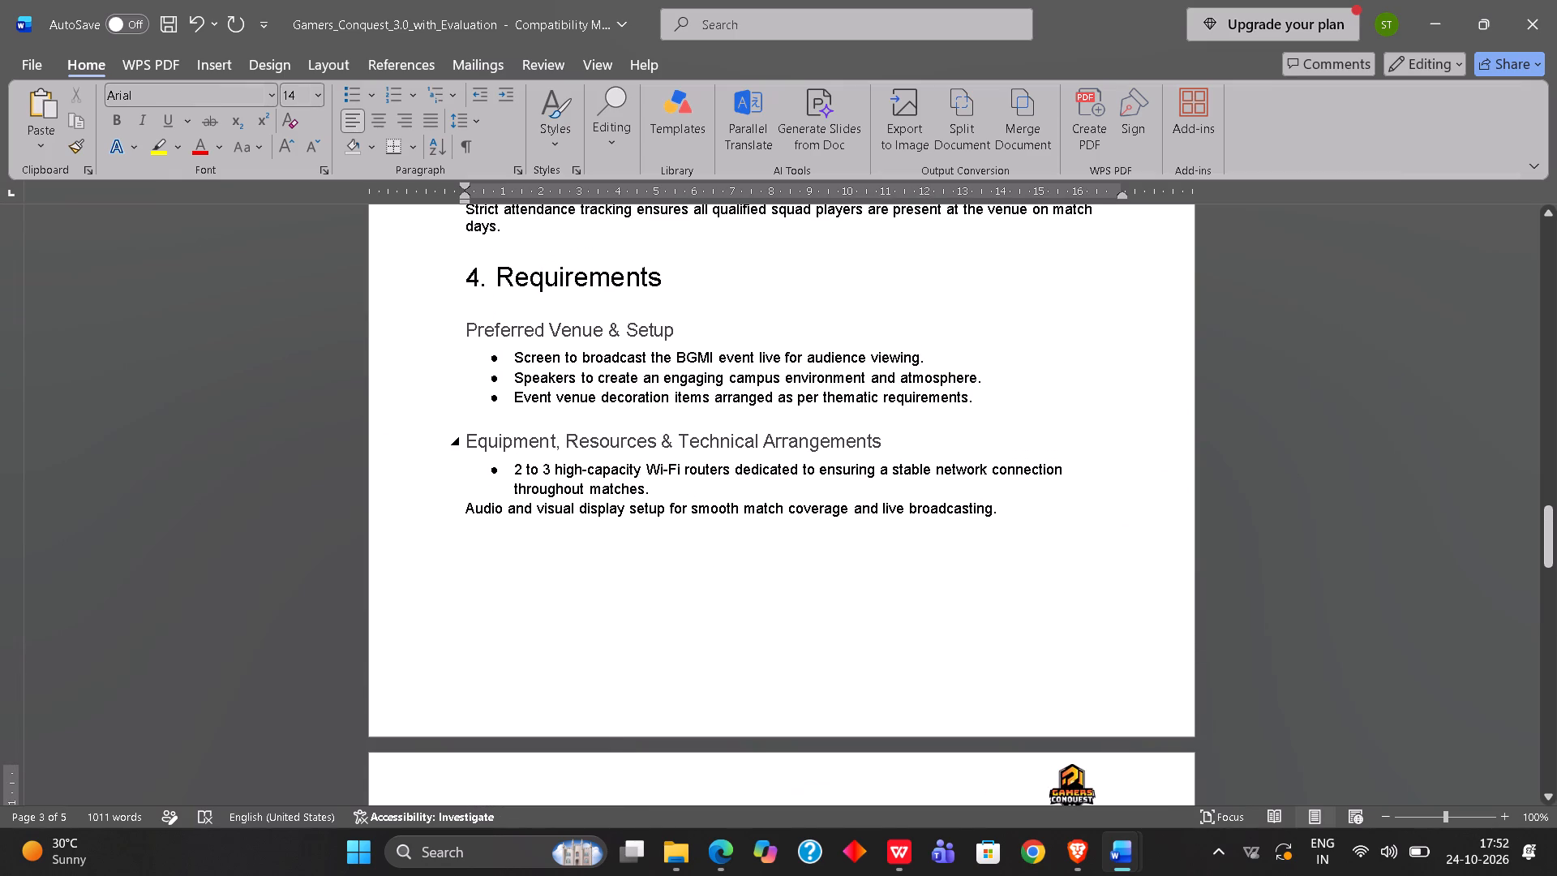
left_click(807, 442)
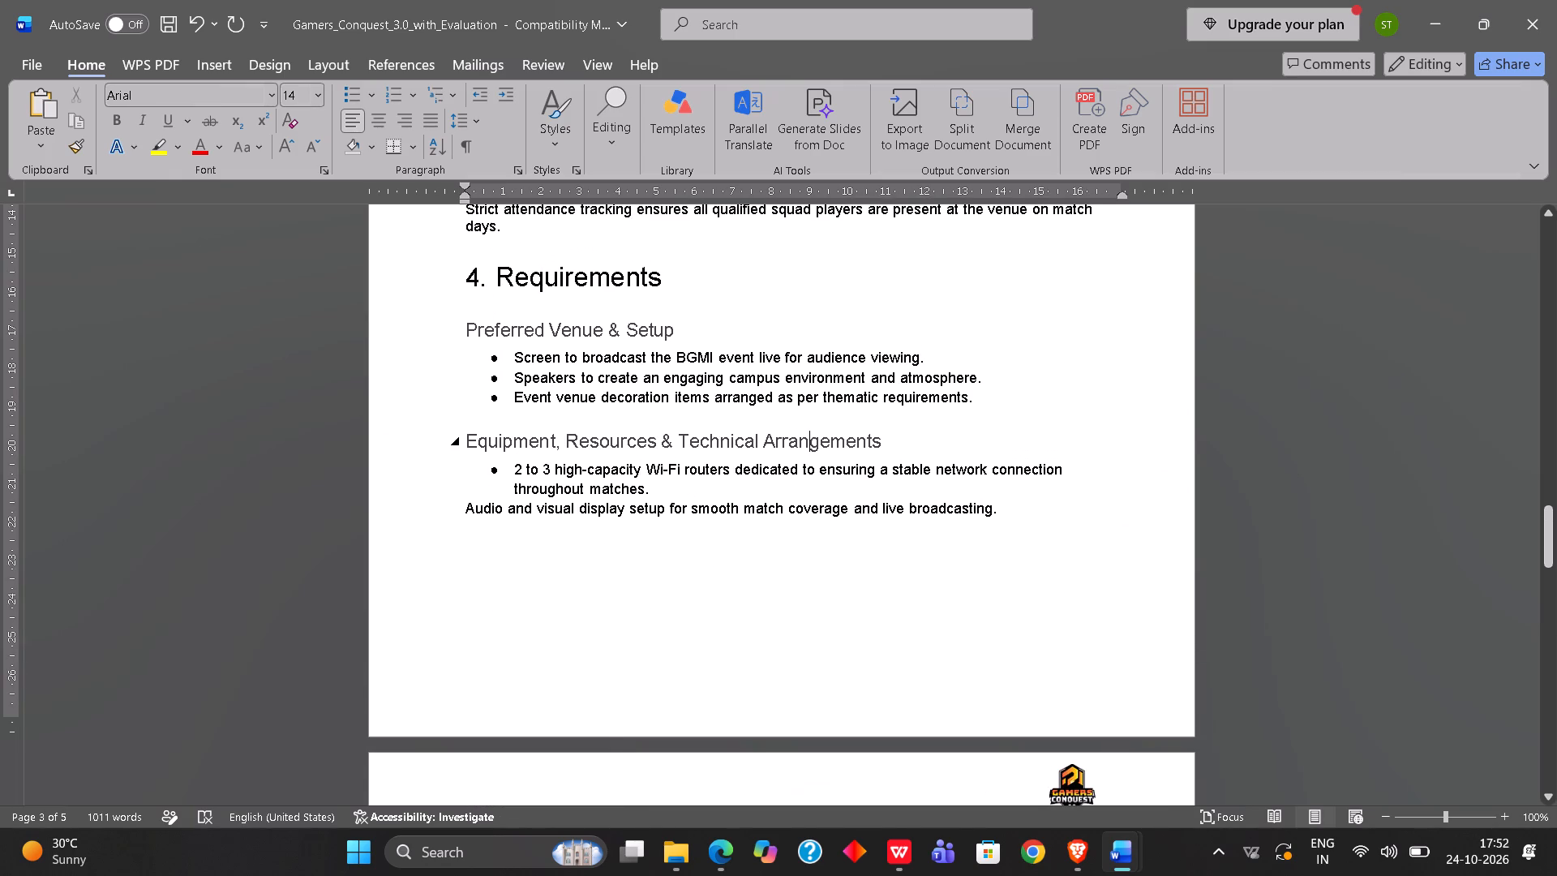
left_click(734, 440)
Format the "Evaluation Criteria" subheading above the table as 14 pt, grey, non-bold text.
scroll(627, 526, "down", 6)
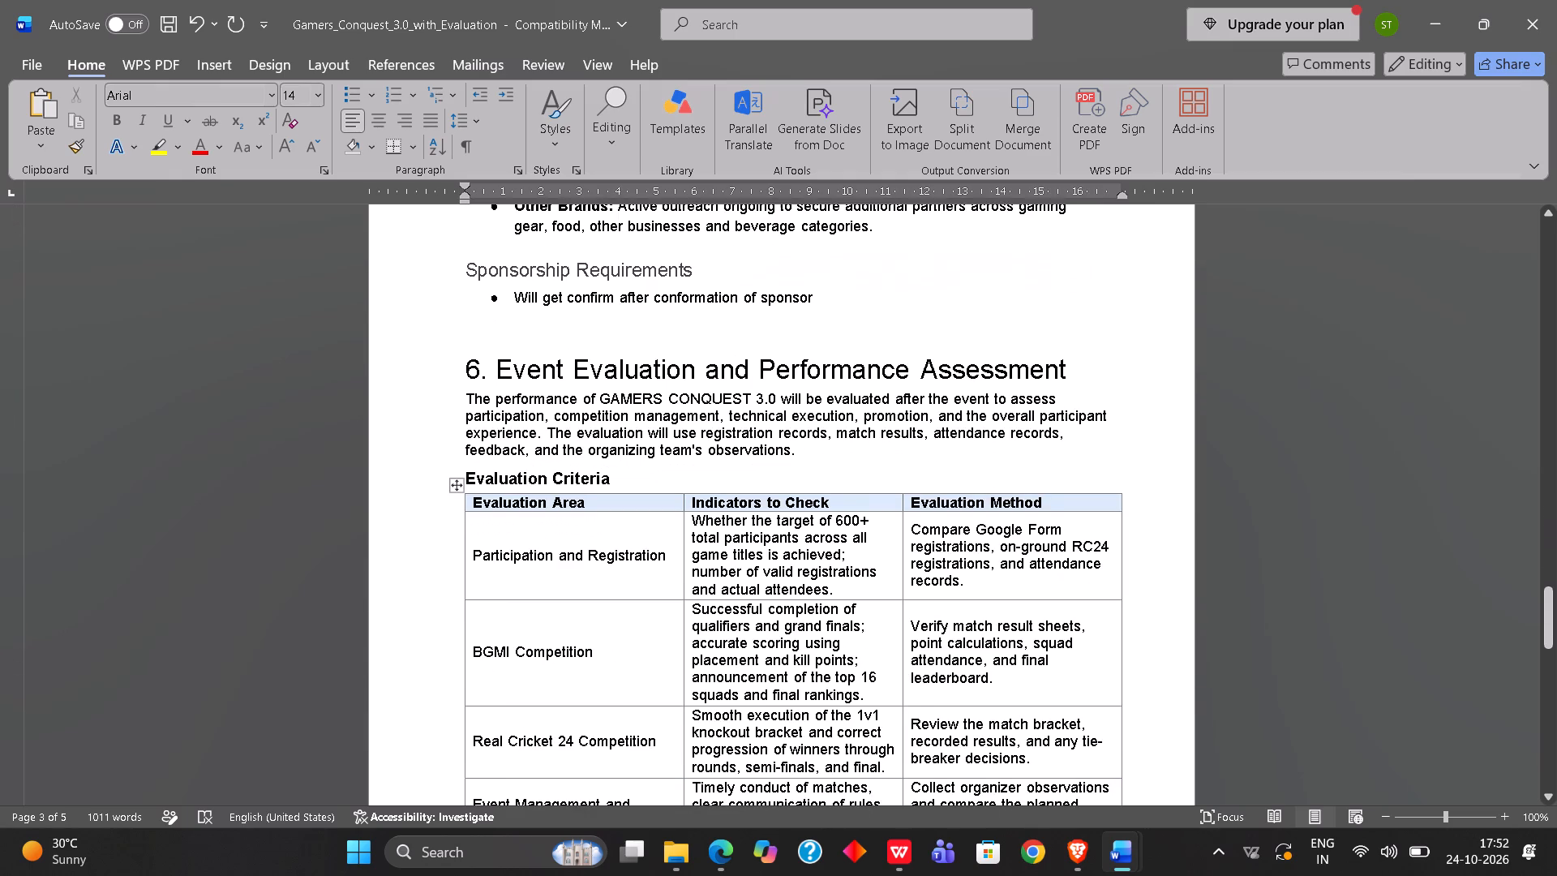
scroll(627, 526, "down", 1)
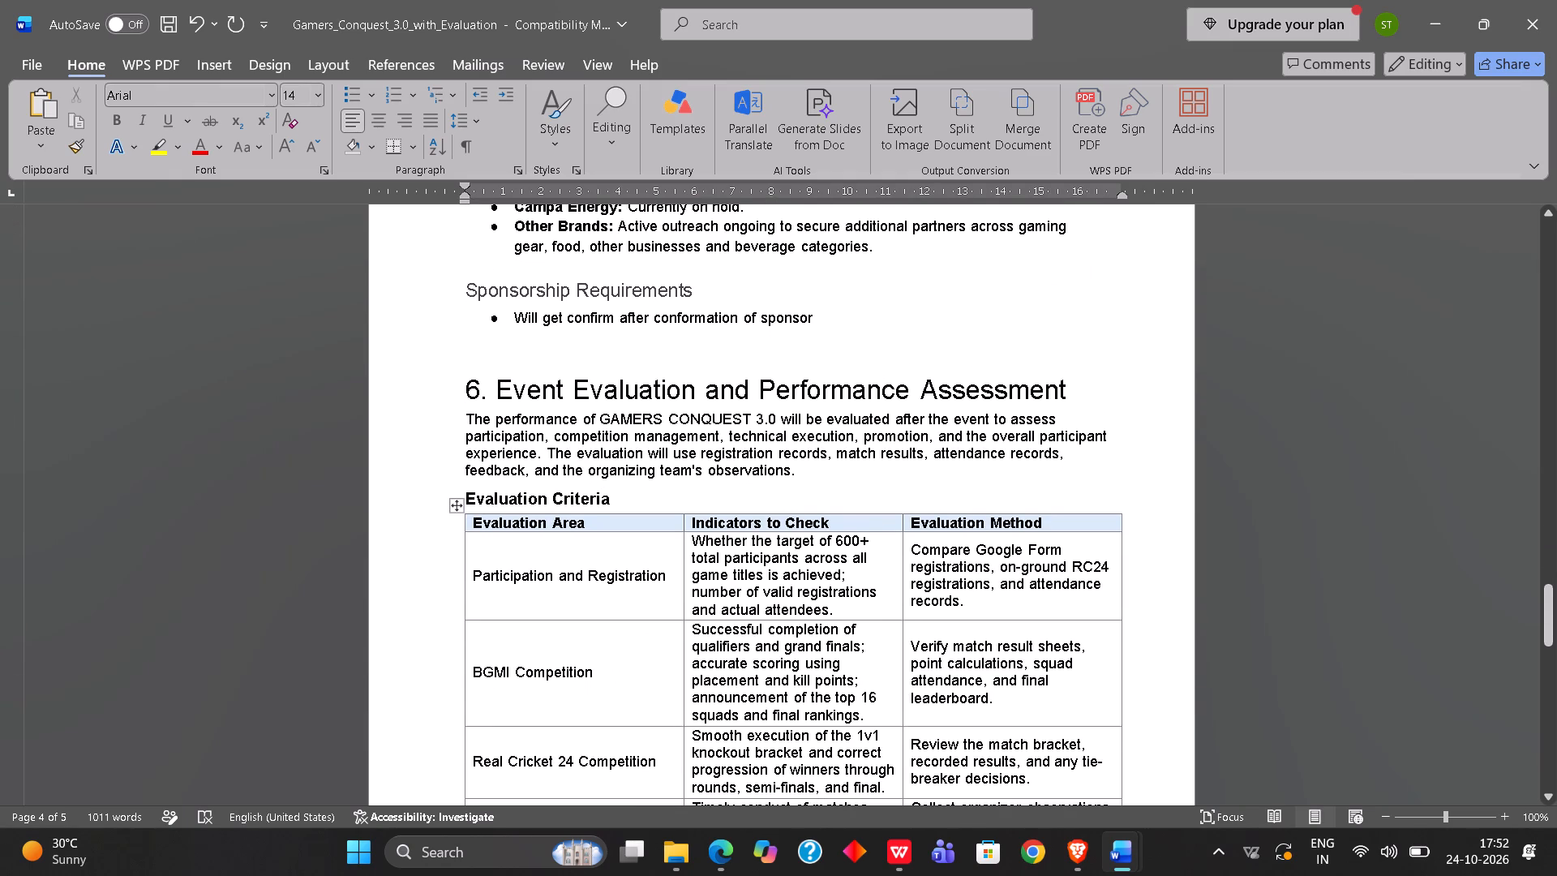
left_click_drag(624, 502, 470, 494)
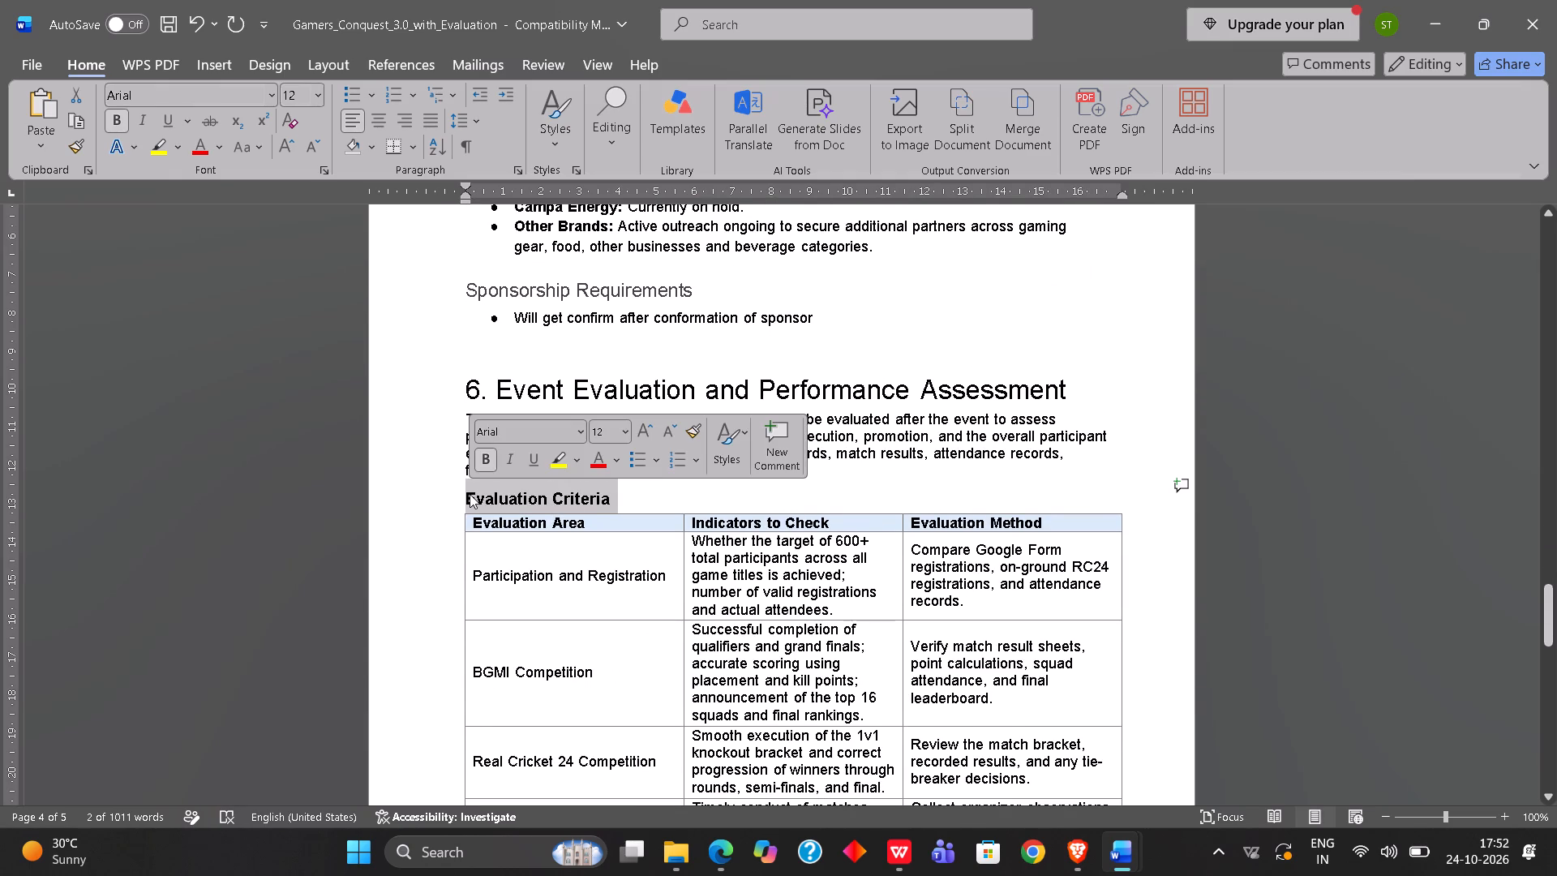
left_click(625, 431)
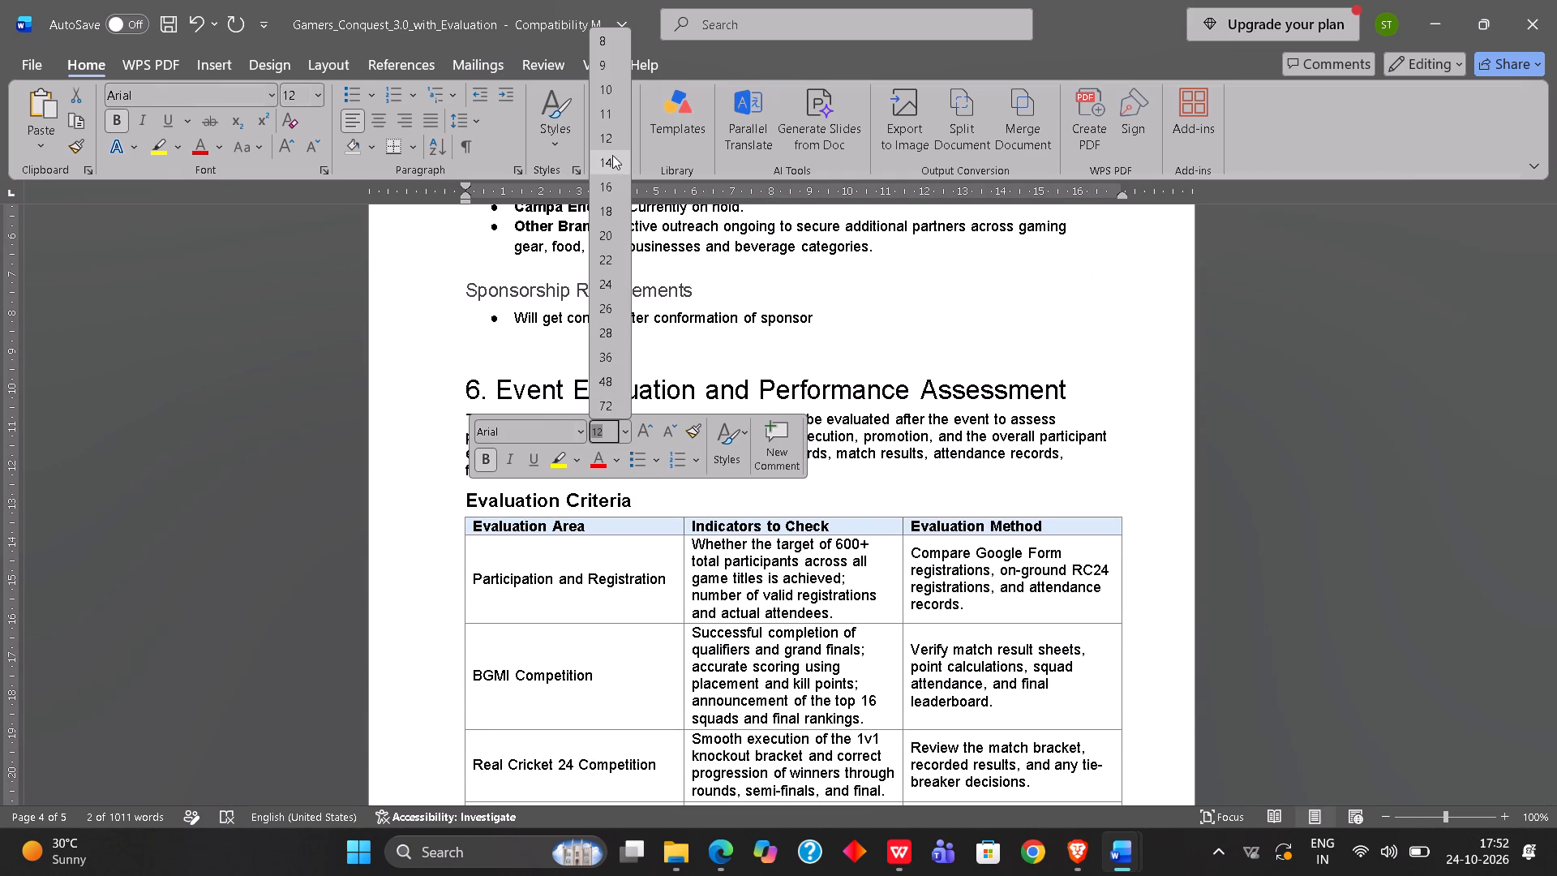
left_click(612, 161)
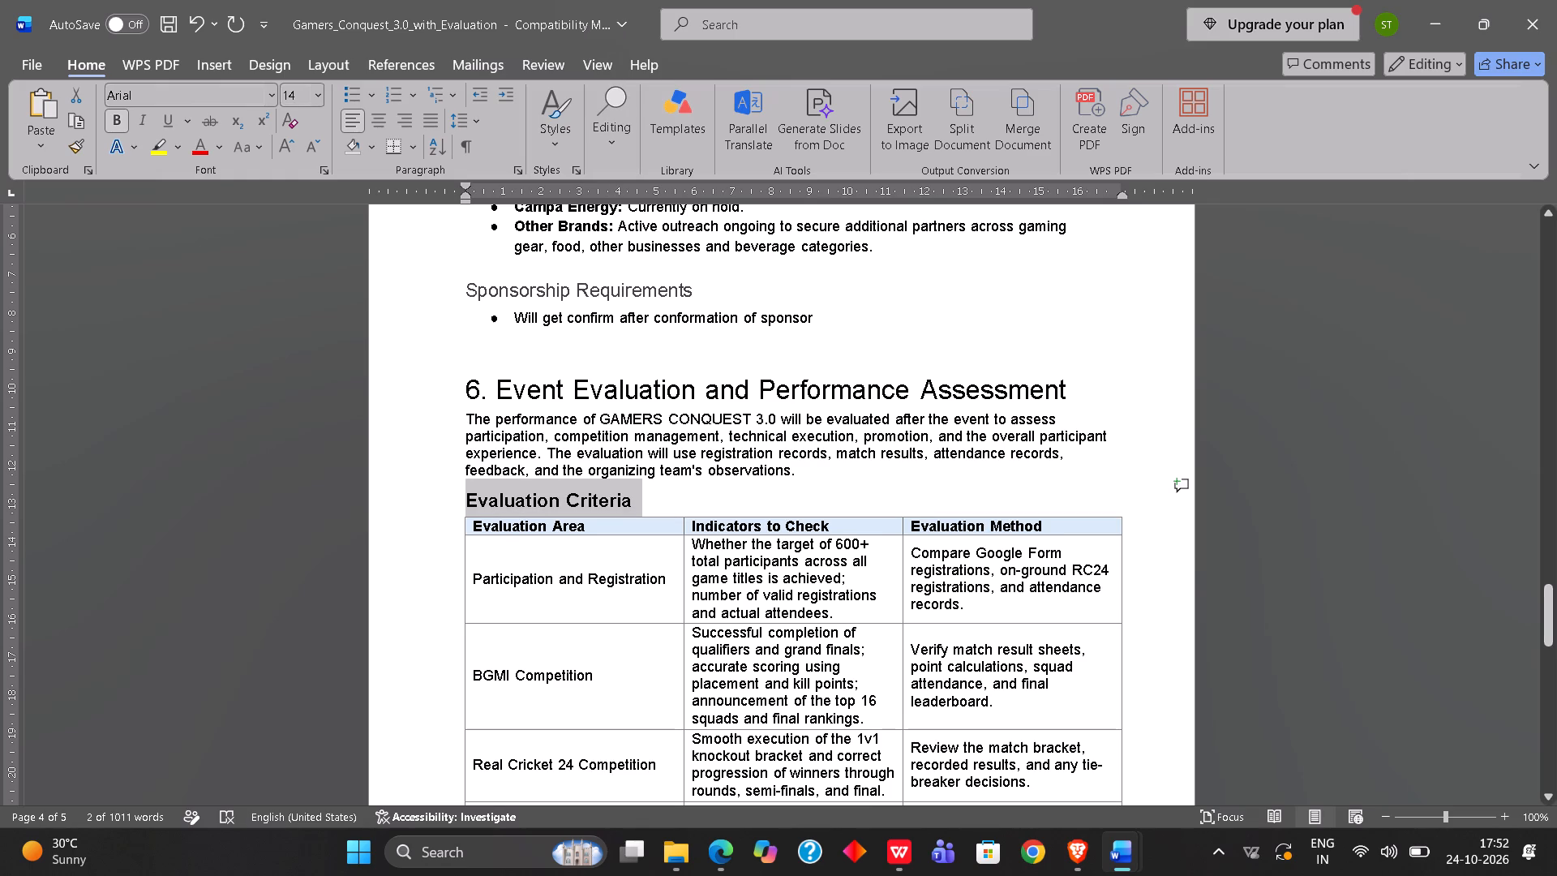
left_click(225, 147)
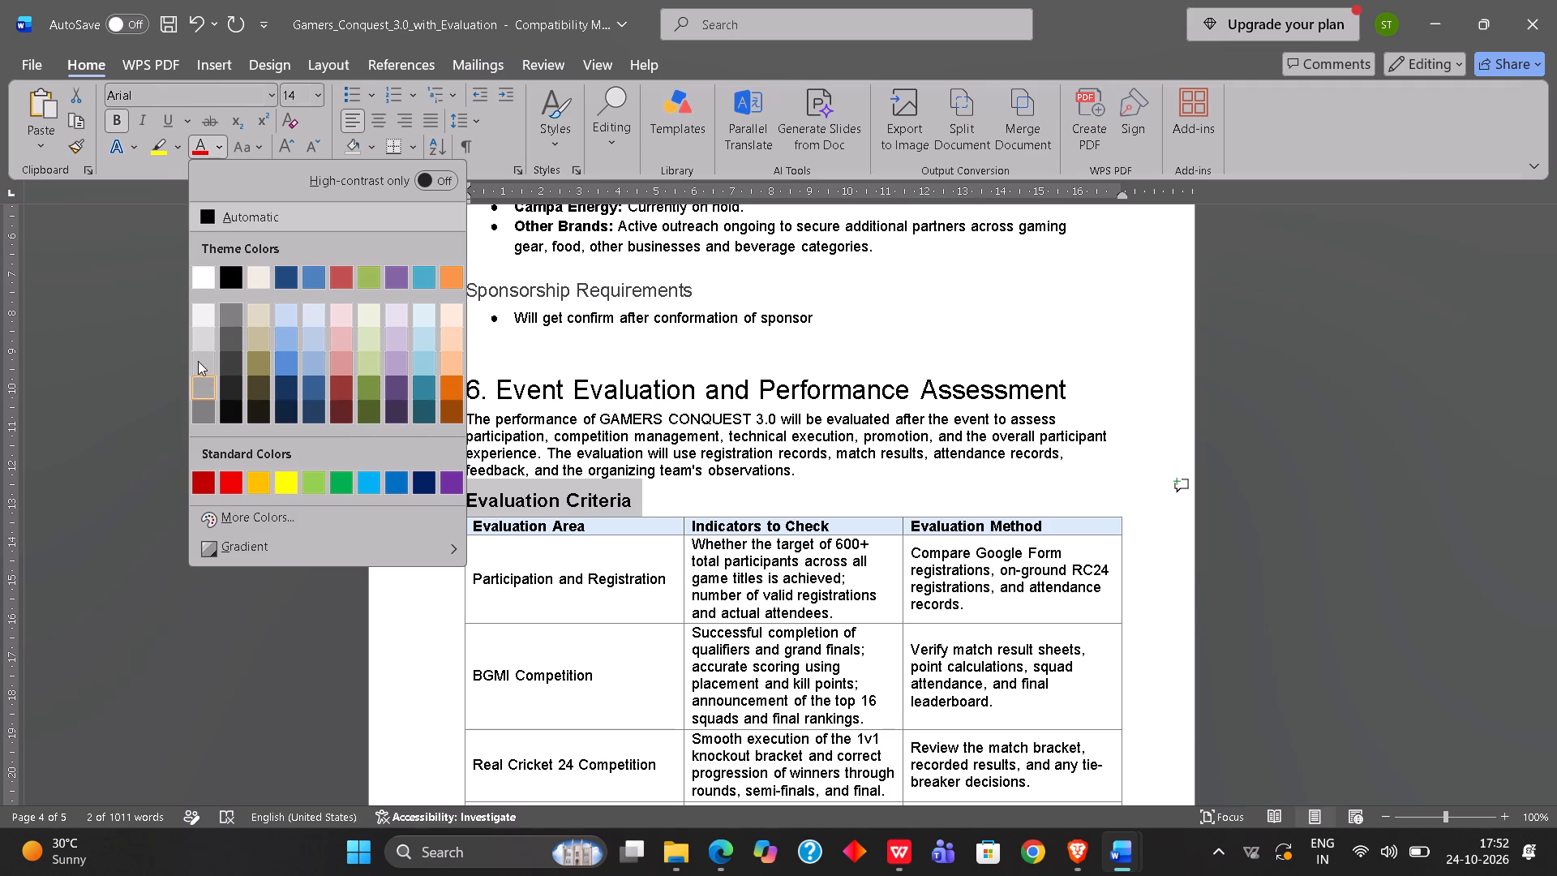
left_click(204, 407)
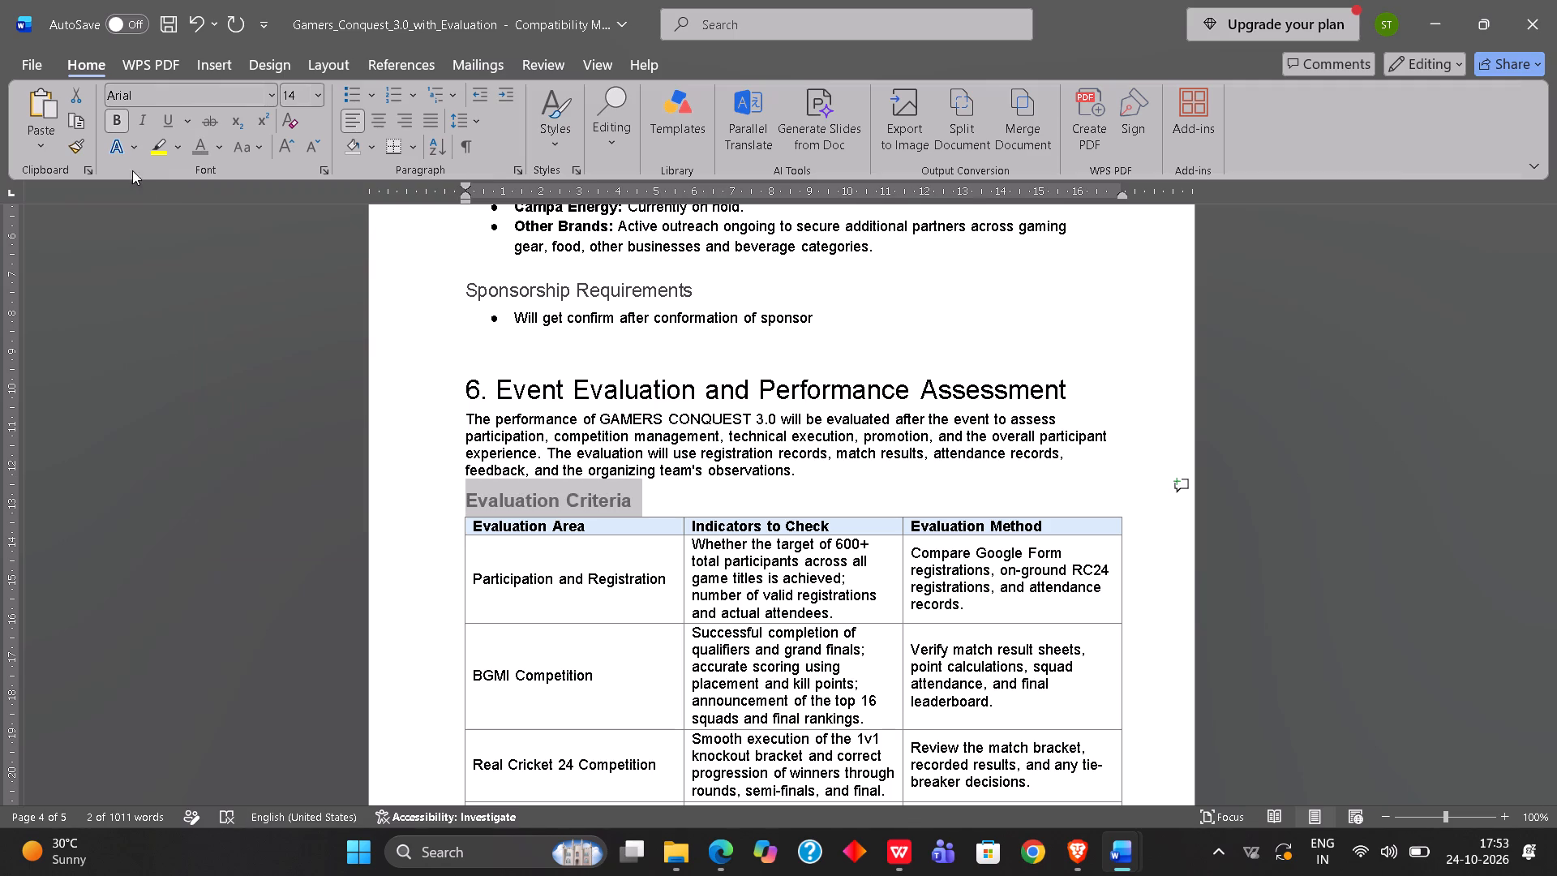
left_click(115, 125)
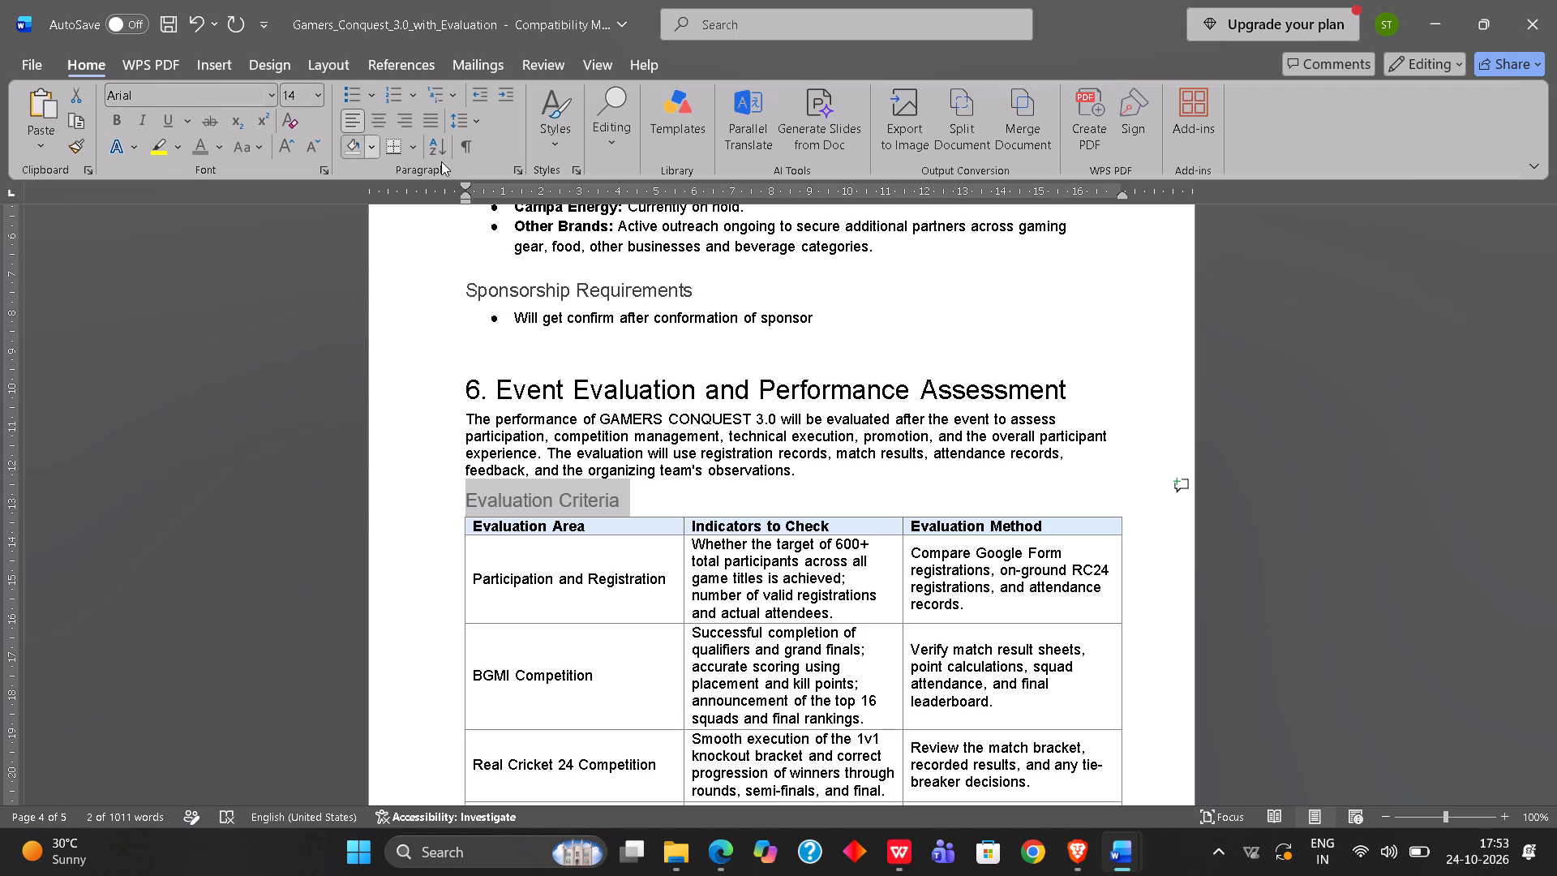
Check the font colour of the "Sponsorship Requirements" subheading against the "Evaluation Criteria" subheading.
left_click(534, 294)
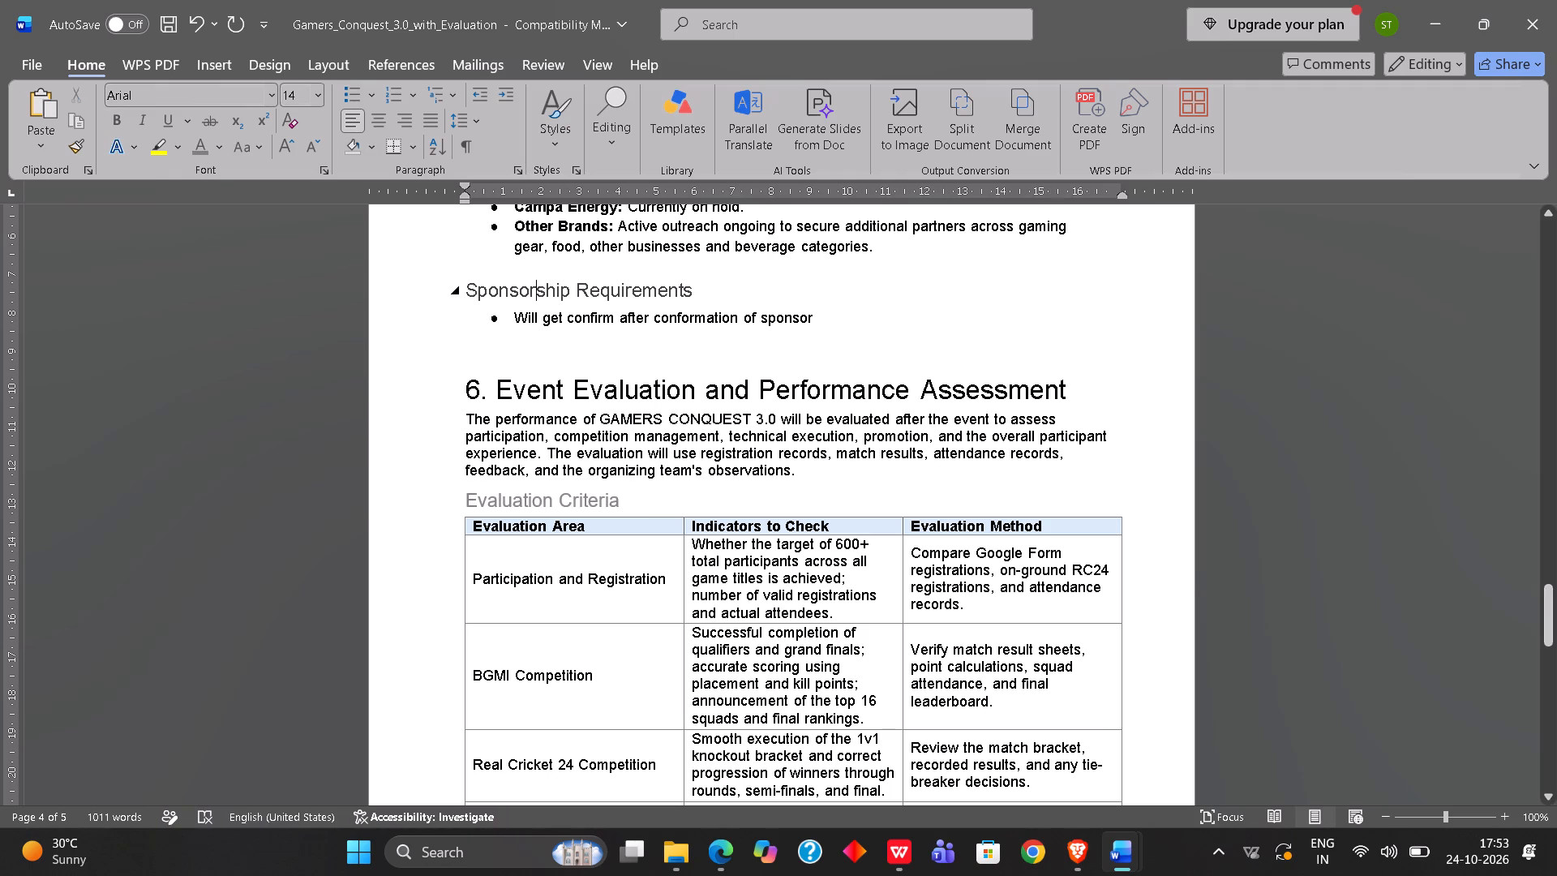
left_click(213, 150)
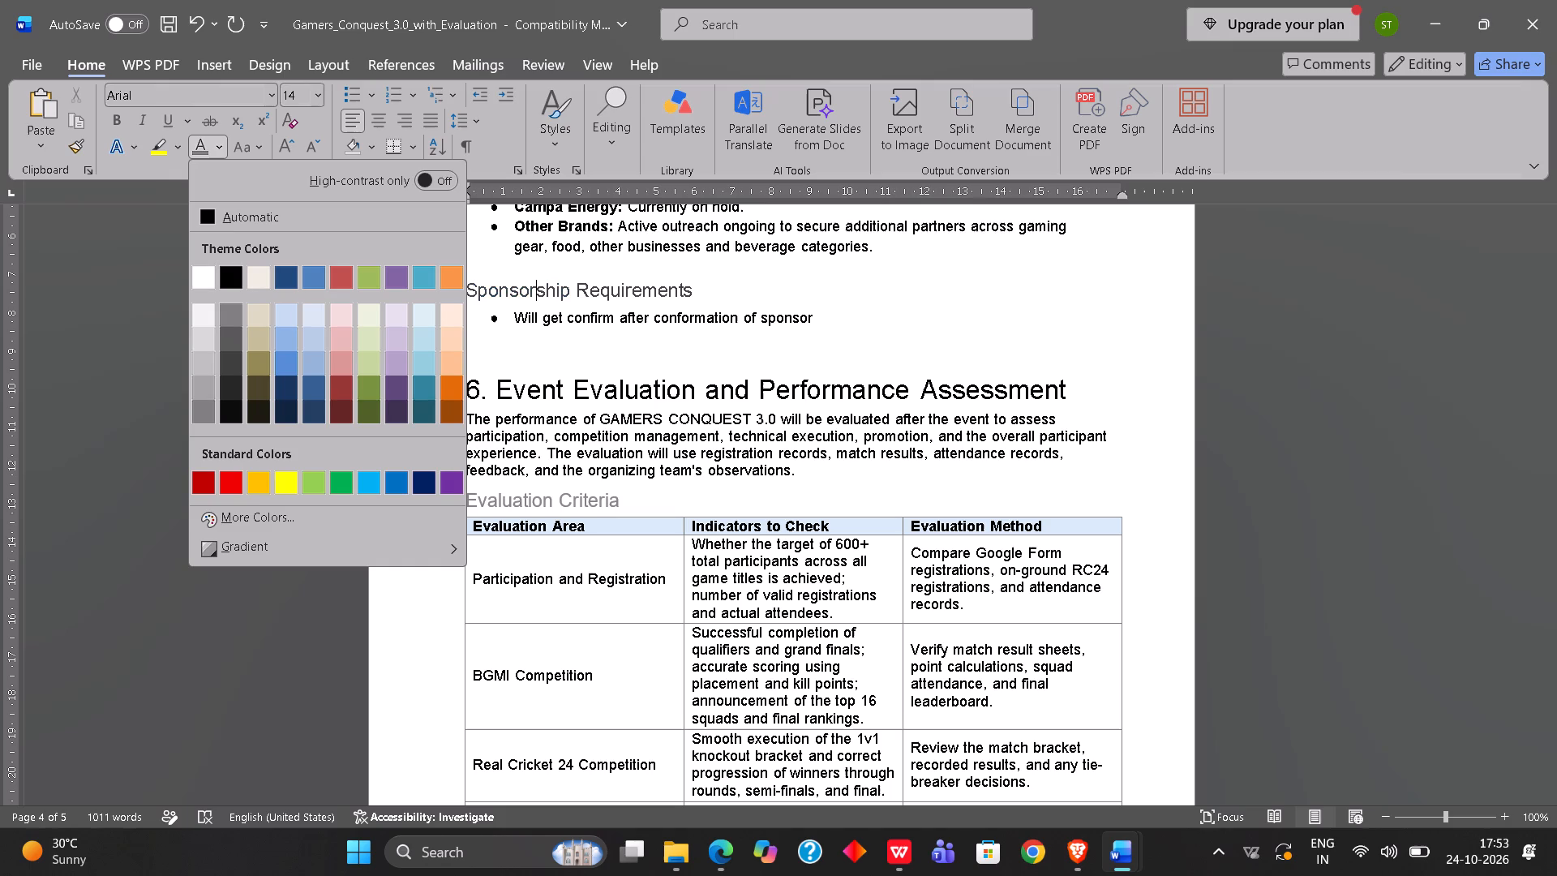
left_click(598, 287)
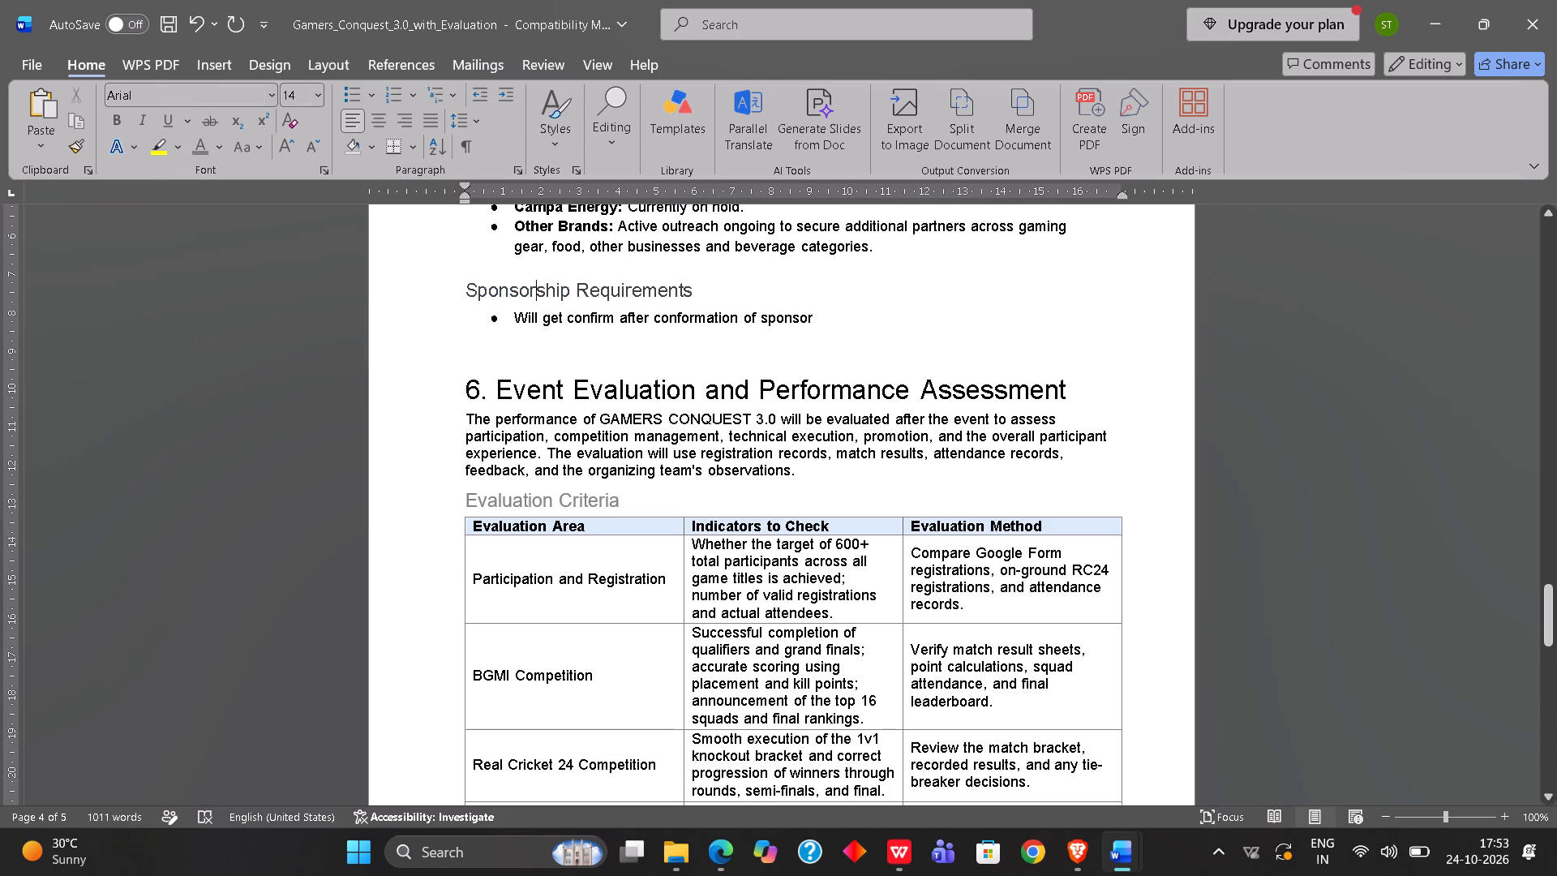
left_click(506, 498)
Copy the "Sponsorship Requirements" subheading and paste it in place of the word "Criteria" above the evaluation table.
left_click_drag(693, 290, 509, 287)
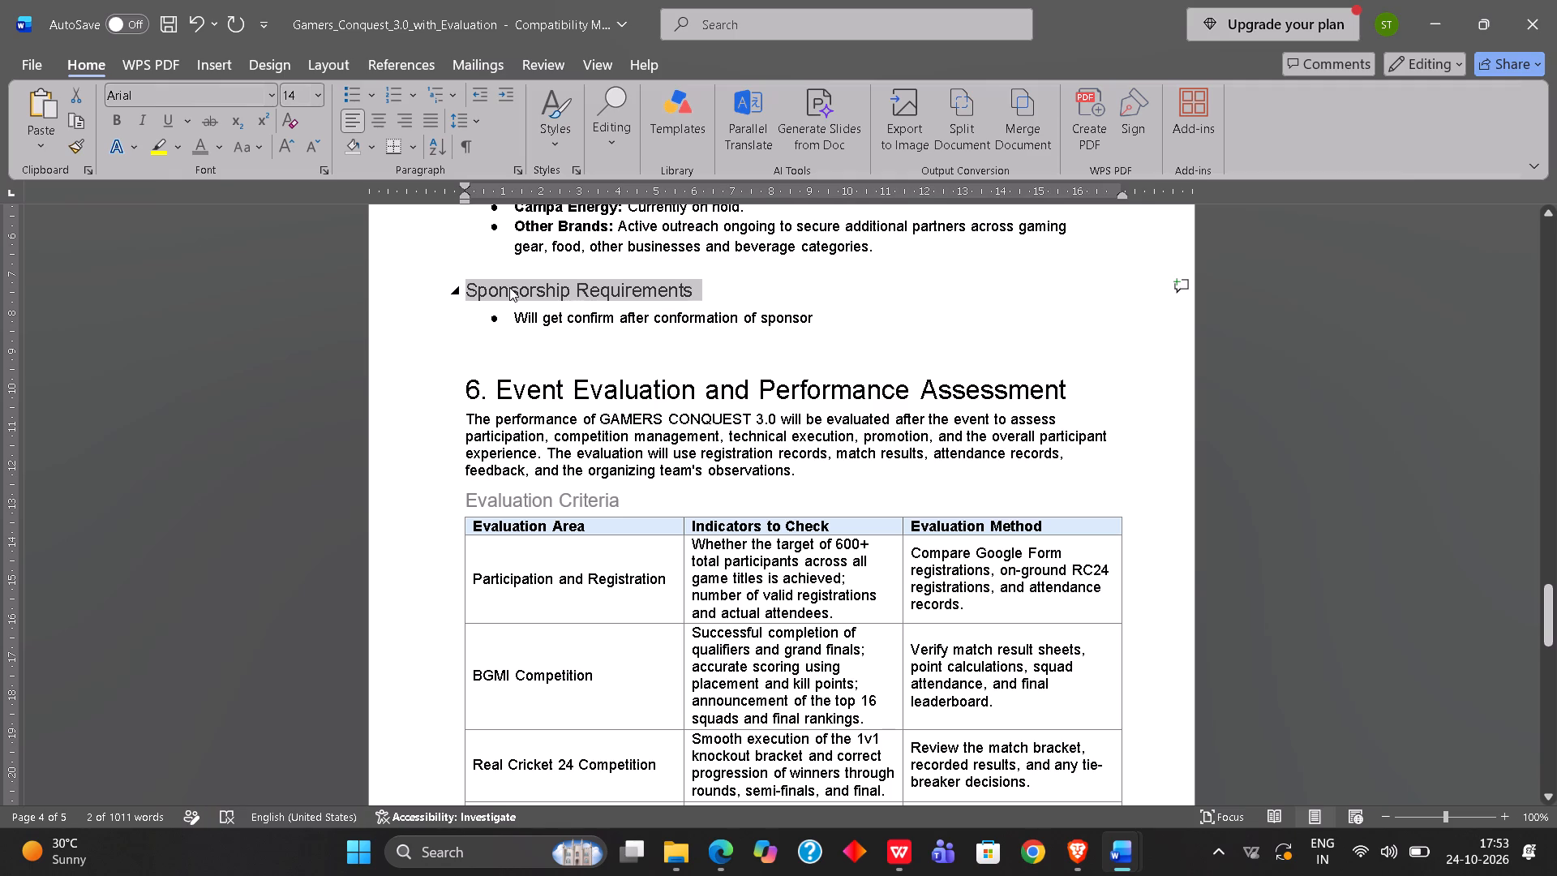
key("ctrl+c")
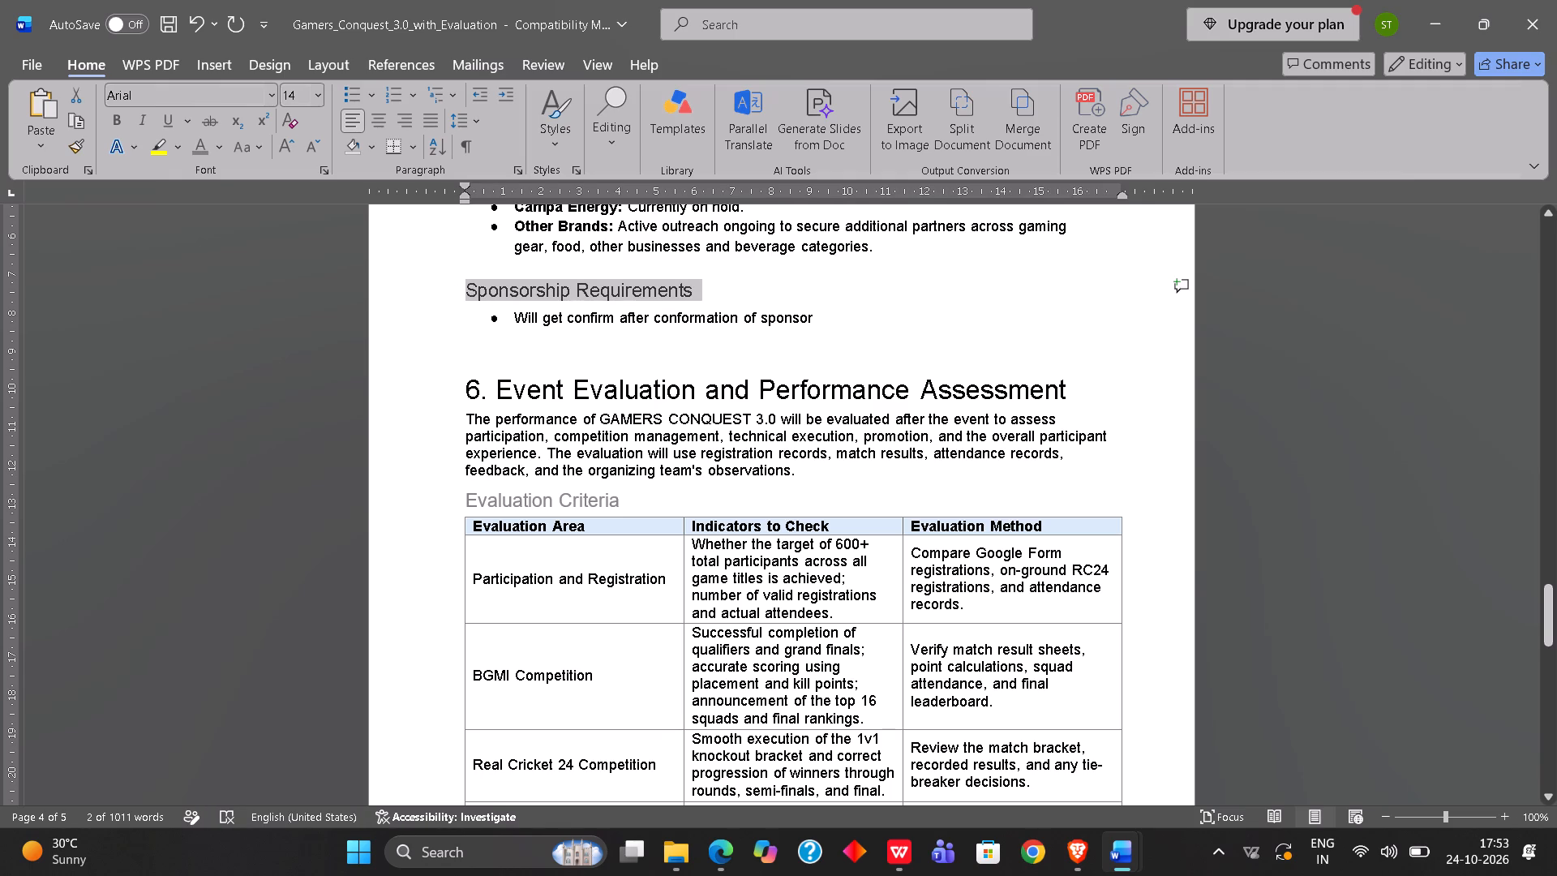
left_click(626, 501)
key("BackSpace")
key("BackSpace")
key("BackSpace")
key("BackSpace")
key("BackSpace")
key("BackSpace")
key("BackSpace")
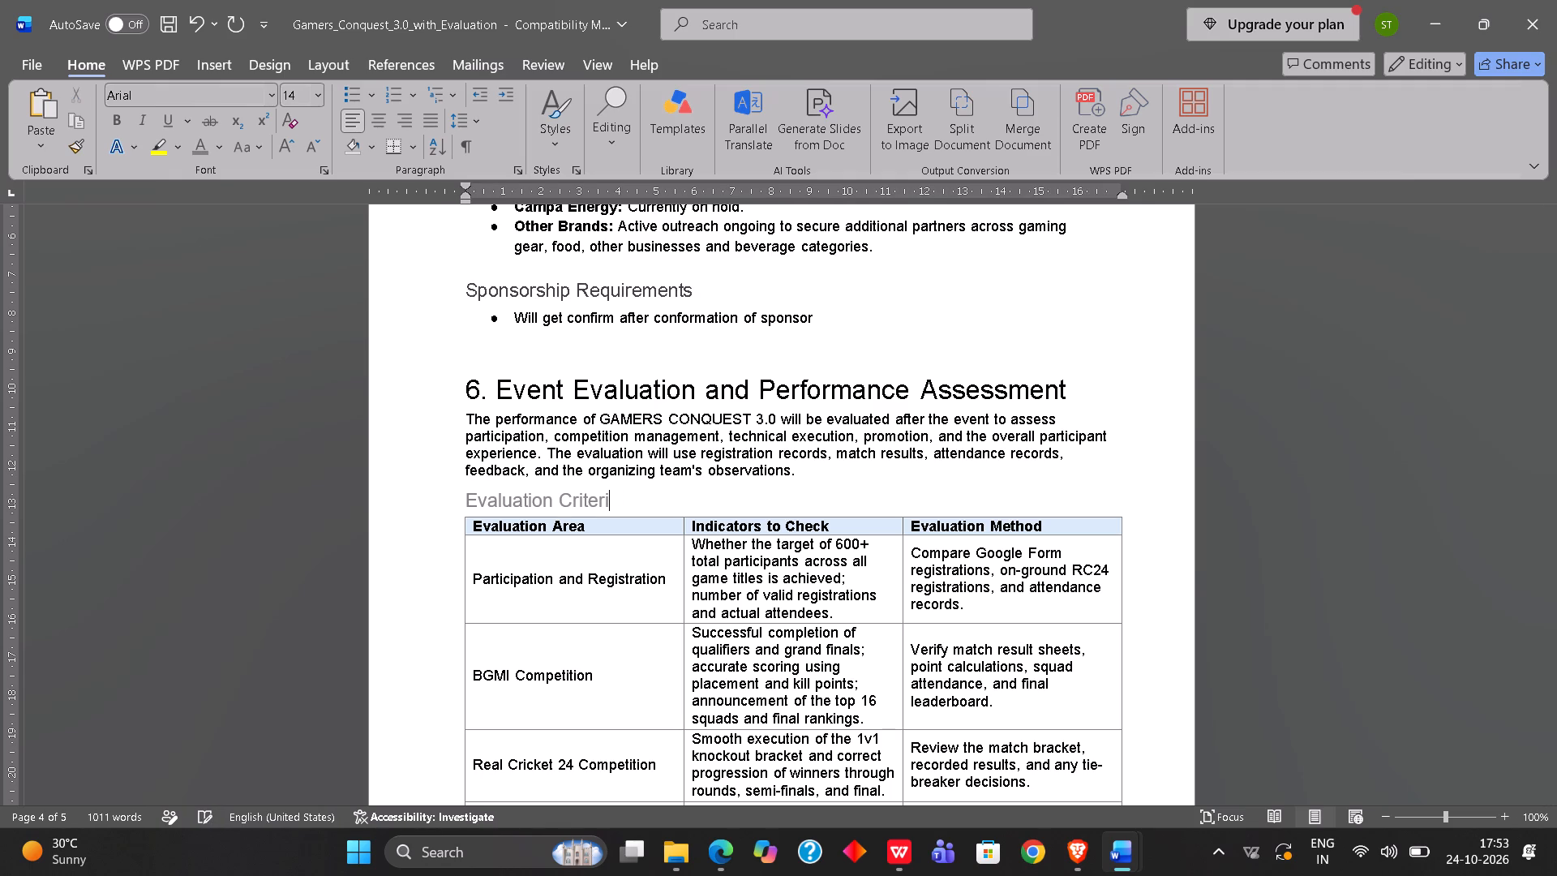
key("BackSpace")
key("BackSpace")
key("ctrl+v")
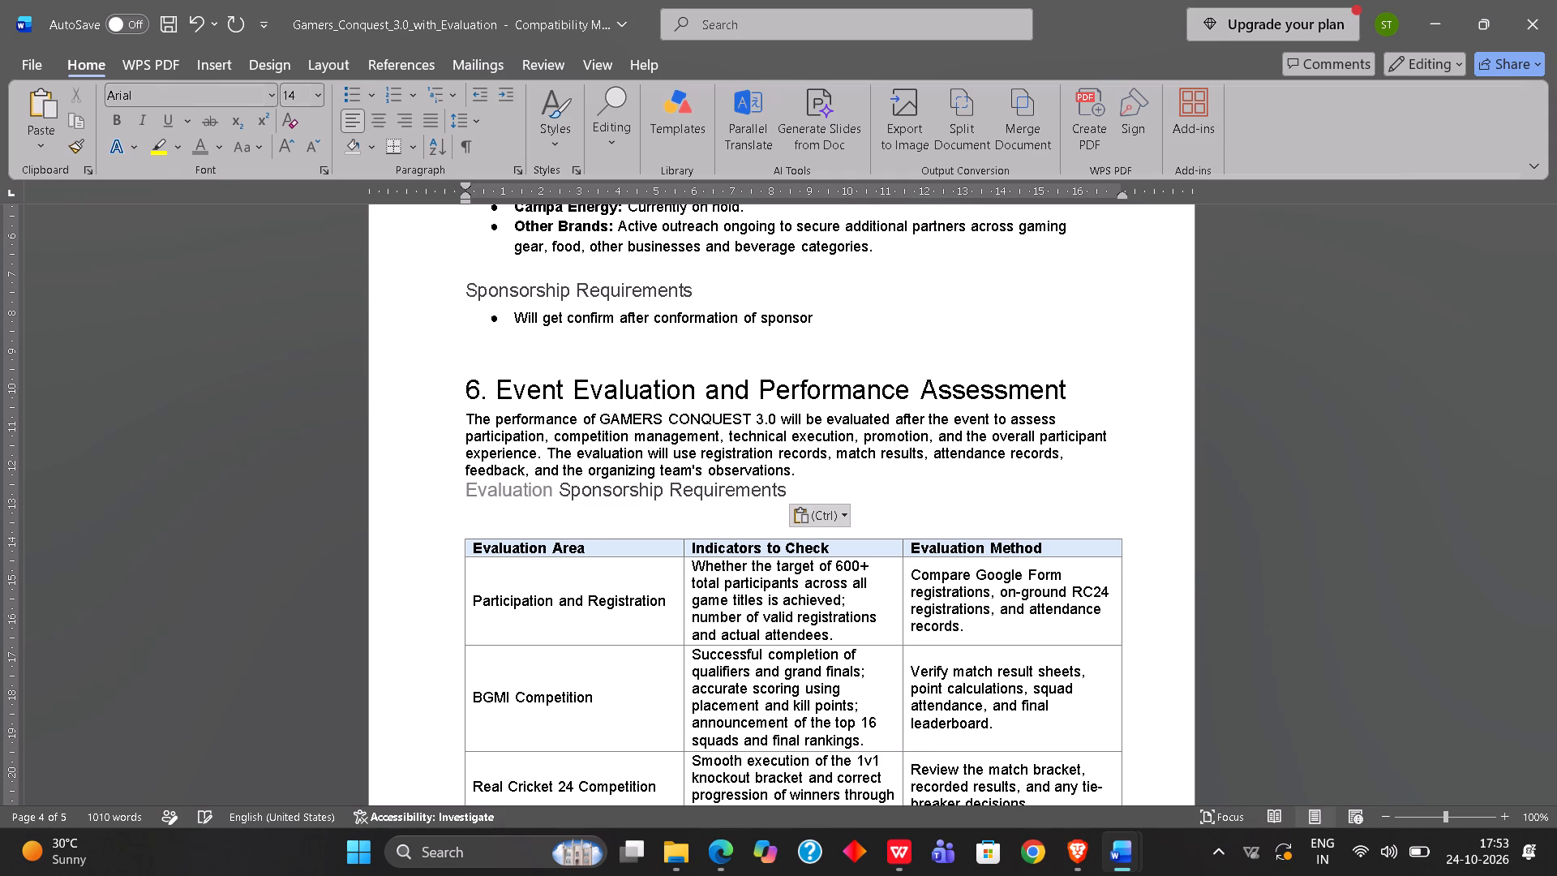
Delete "Evaluation" and the initial "S" of the pasted subheading above the evaluation table.
left_click(573, 492)
key("BackSpace")
key("BackSpace")
key("BackSpace")
key("BackSpace")
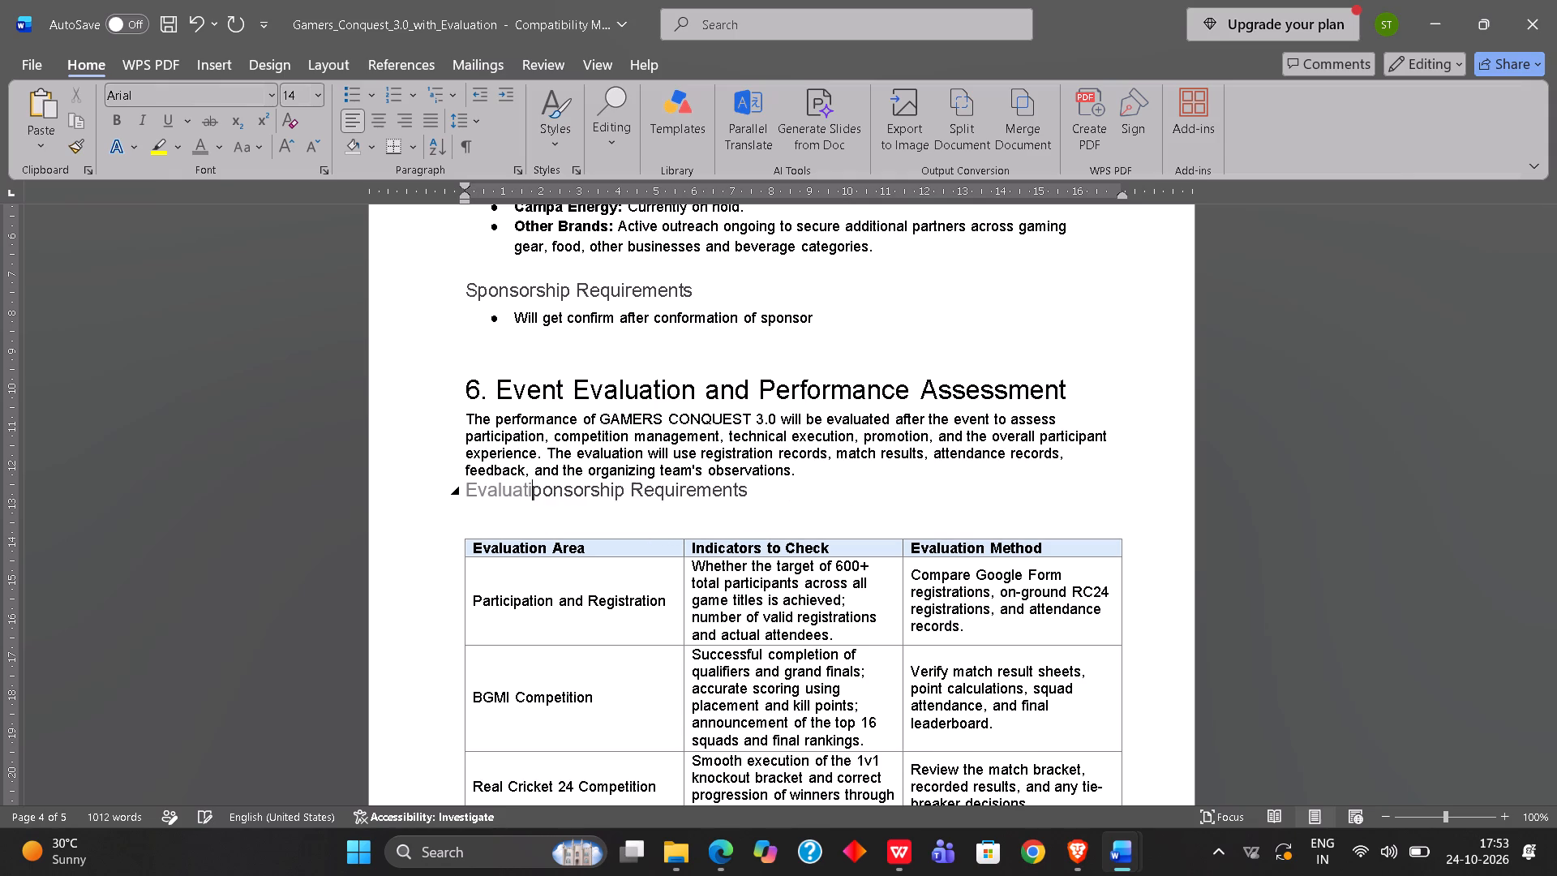
key("BackSpace")
key("BackSpace")
key("BackSpace")
key("BackSpace")
key("BackSpace")
key("BackSpace")
key("BackSpace")
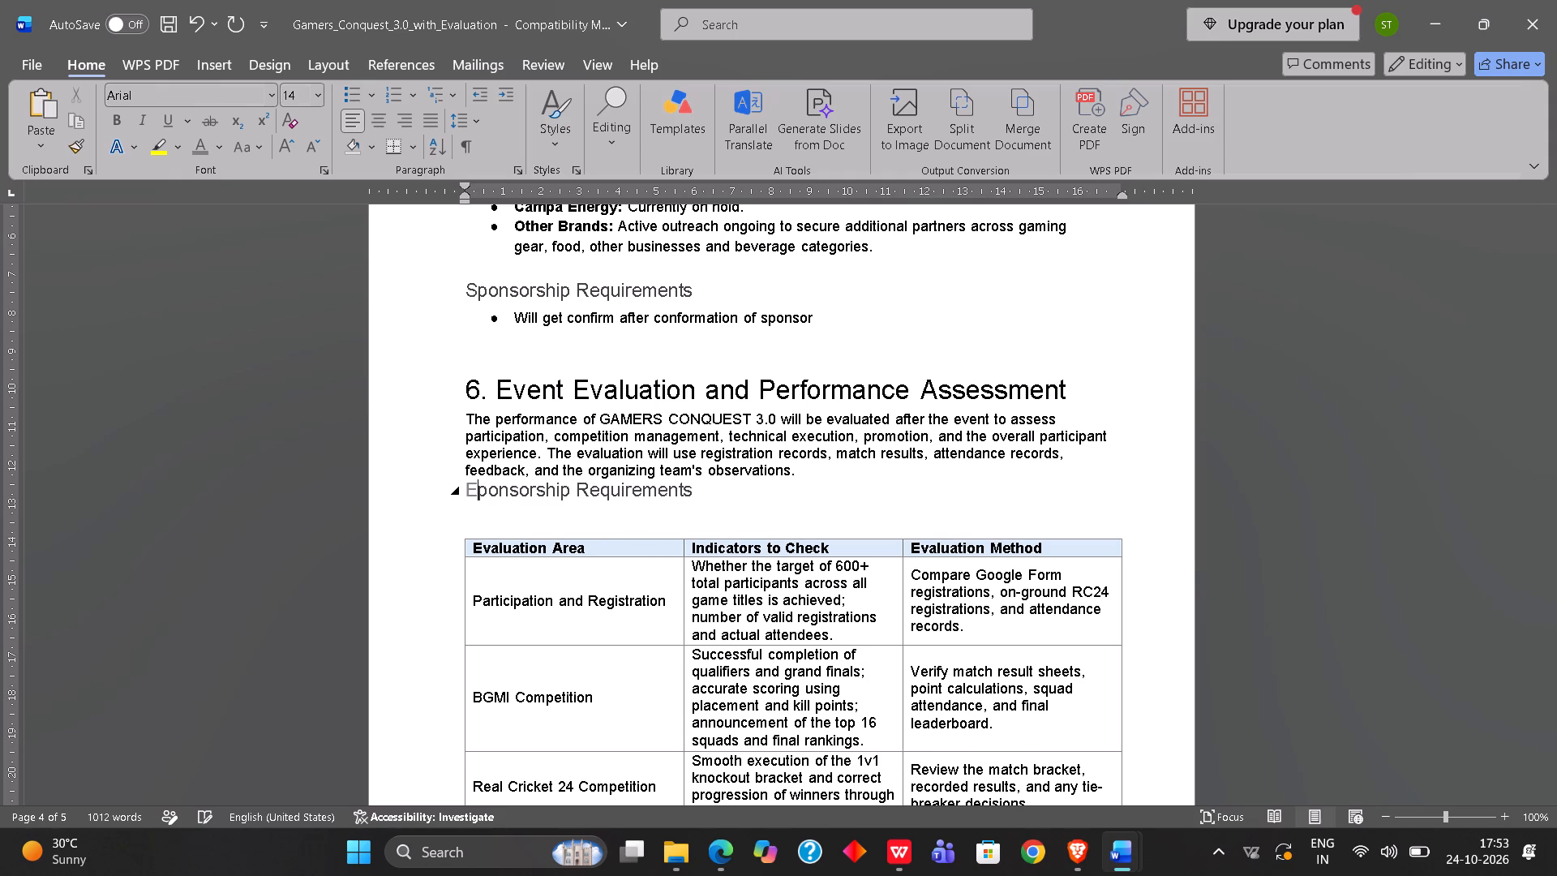
type("va")
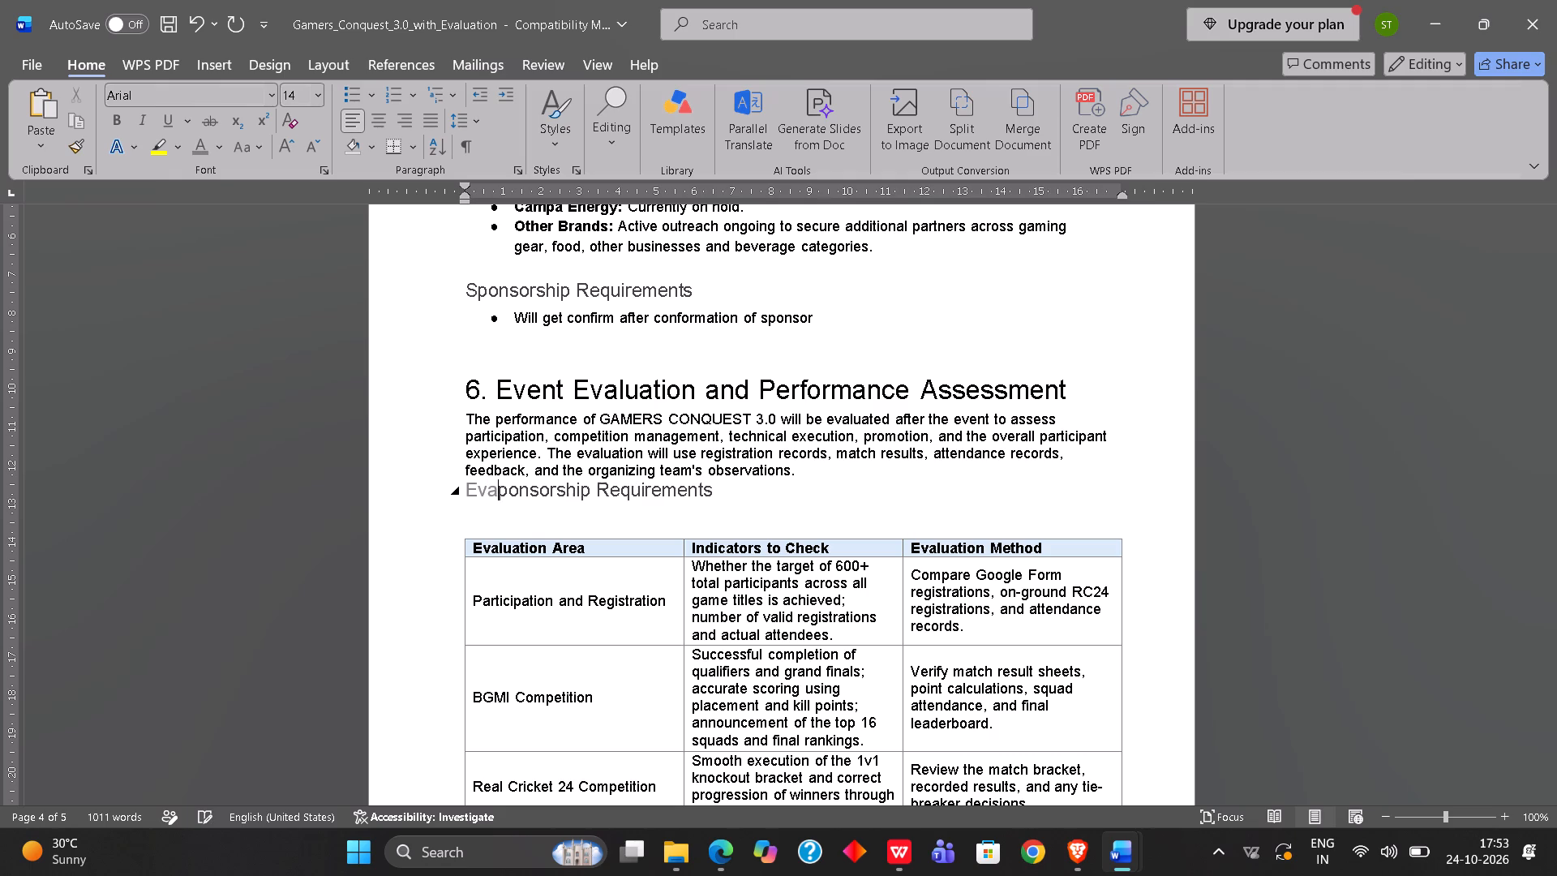
key("BackSpace")
key("BackSpace")
key("BackSpace")
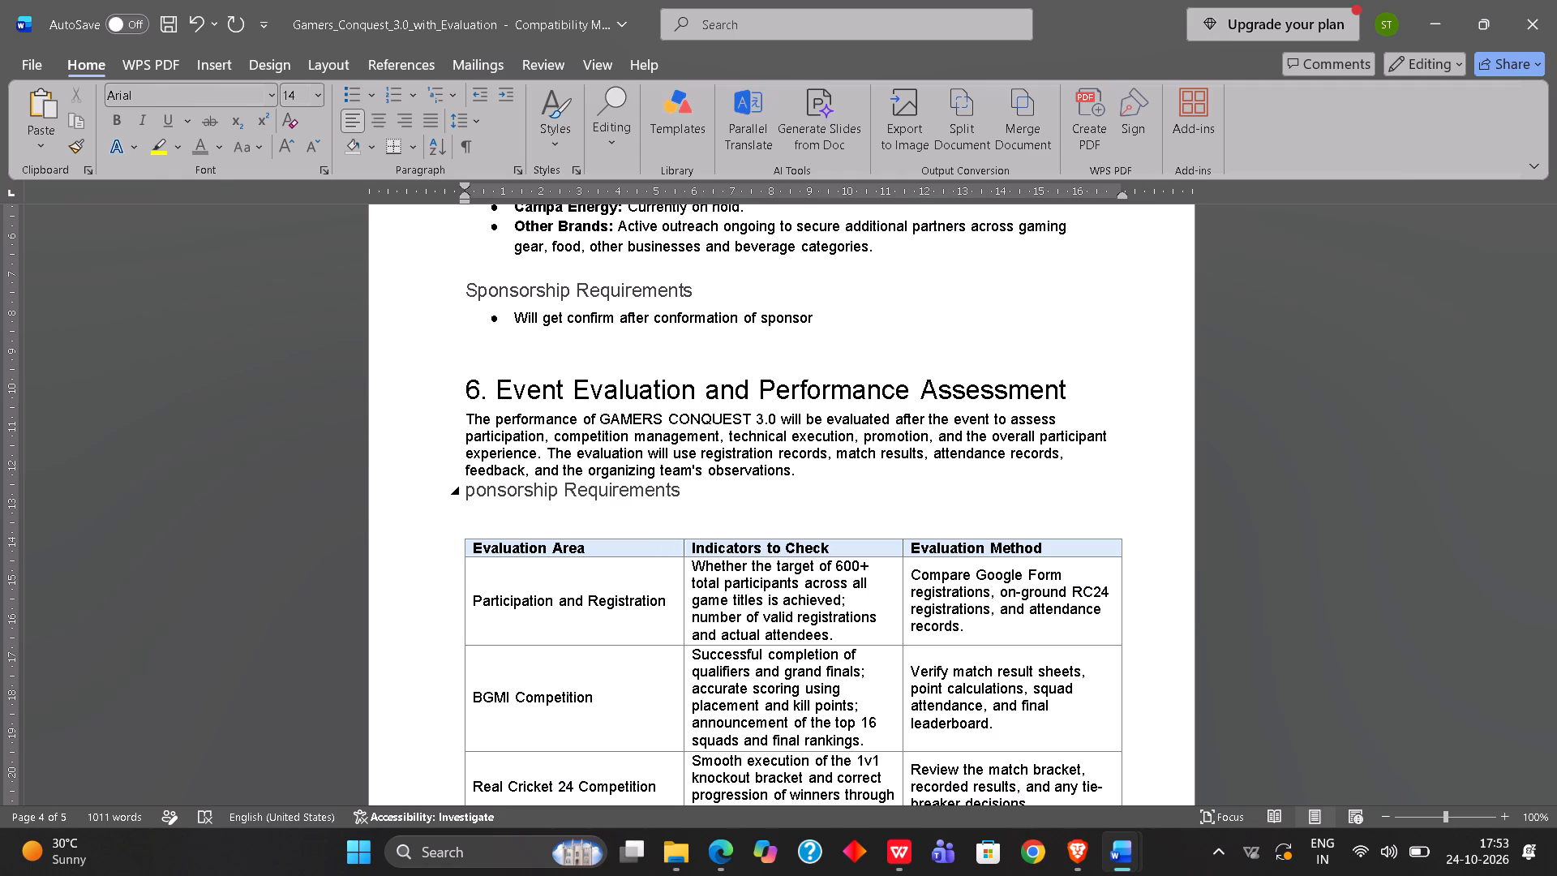
Set the font colour of the word "Requirements" in the pasted subheading above the evaluation table to mid-grey.
left_click(663, 495)
left_click(225, 148)
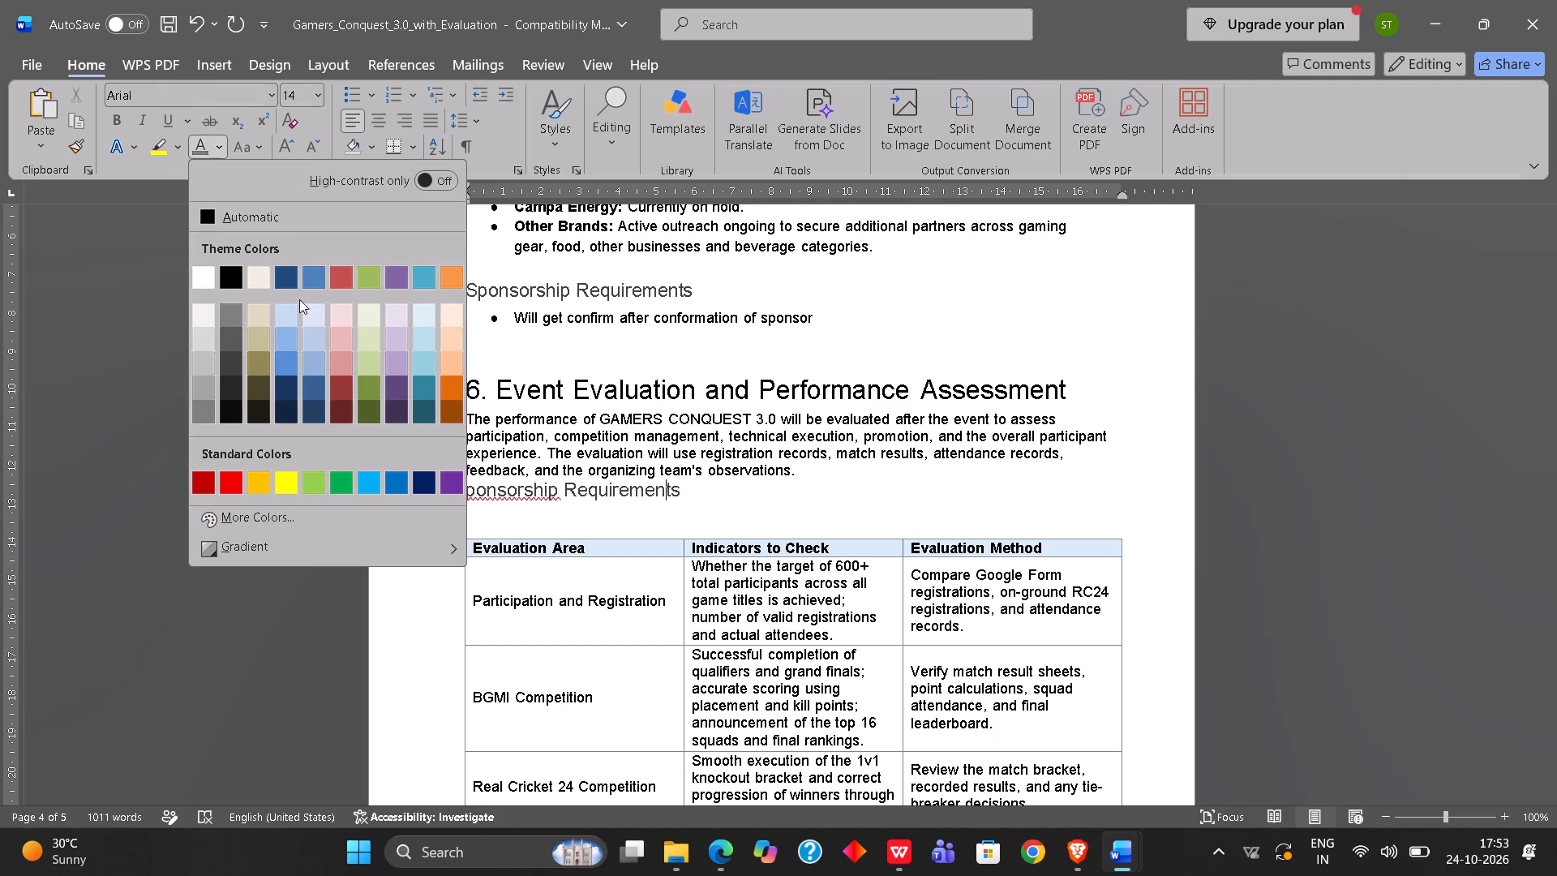
left_click(322, 545)
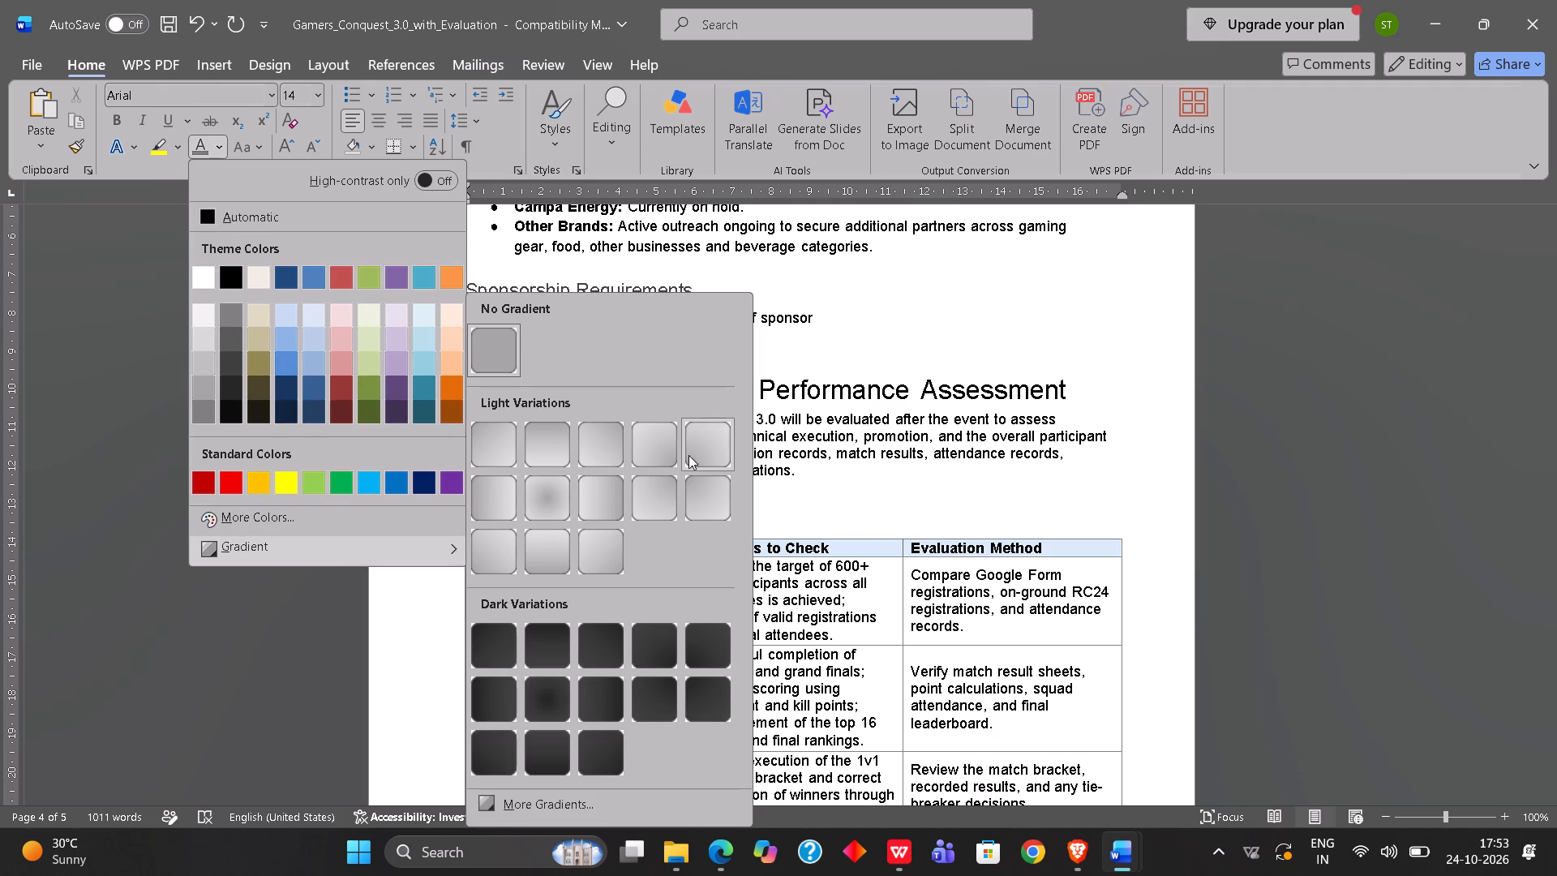
scroll(594, 575, "down", 2)
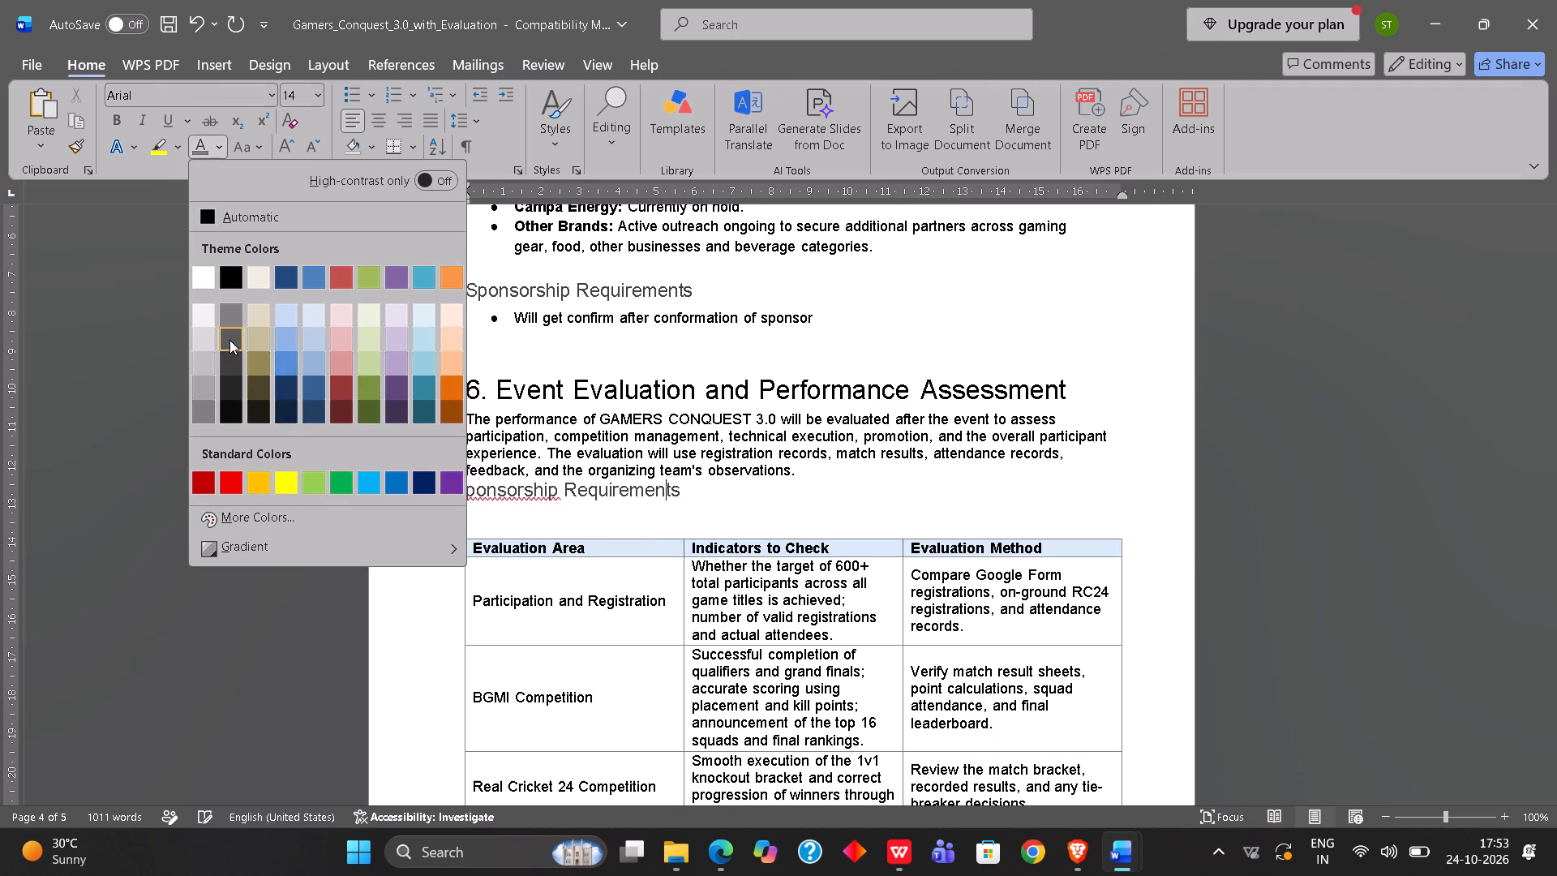
left_click(233, 311)
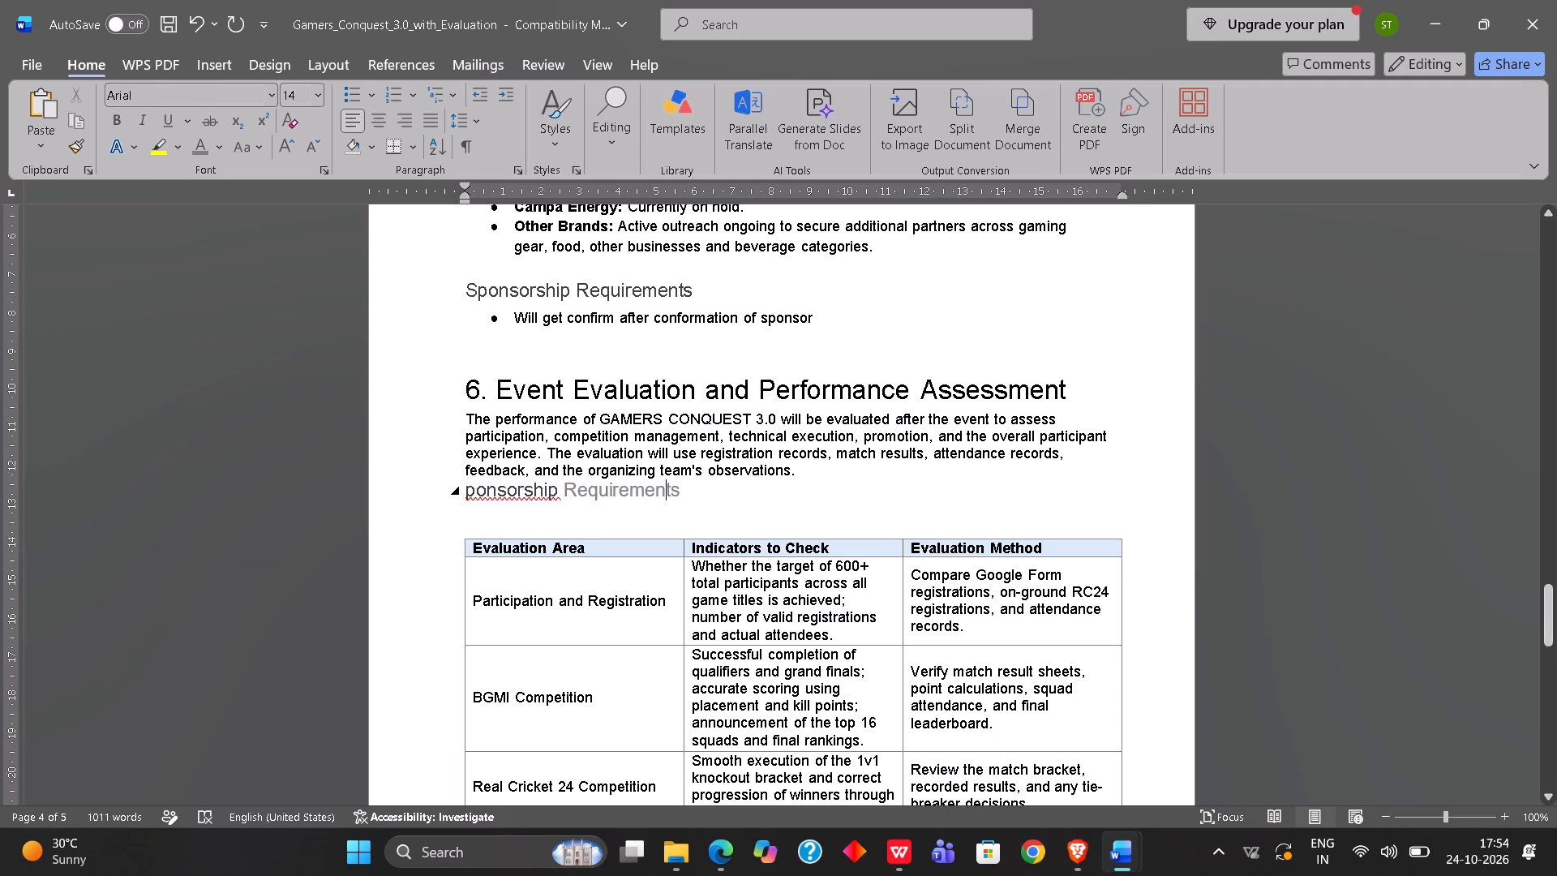
left_click(535, 293)
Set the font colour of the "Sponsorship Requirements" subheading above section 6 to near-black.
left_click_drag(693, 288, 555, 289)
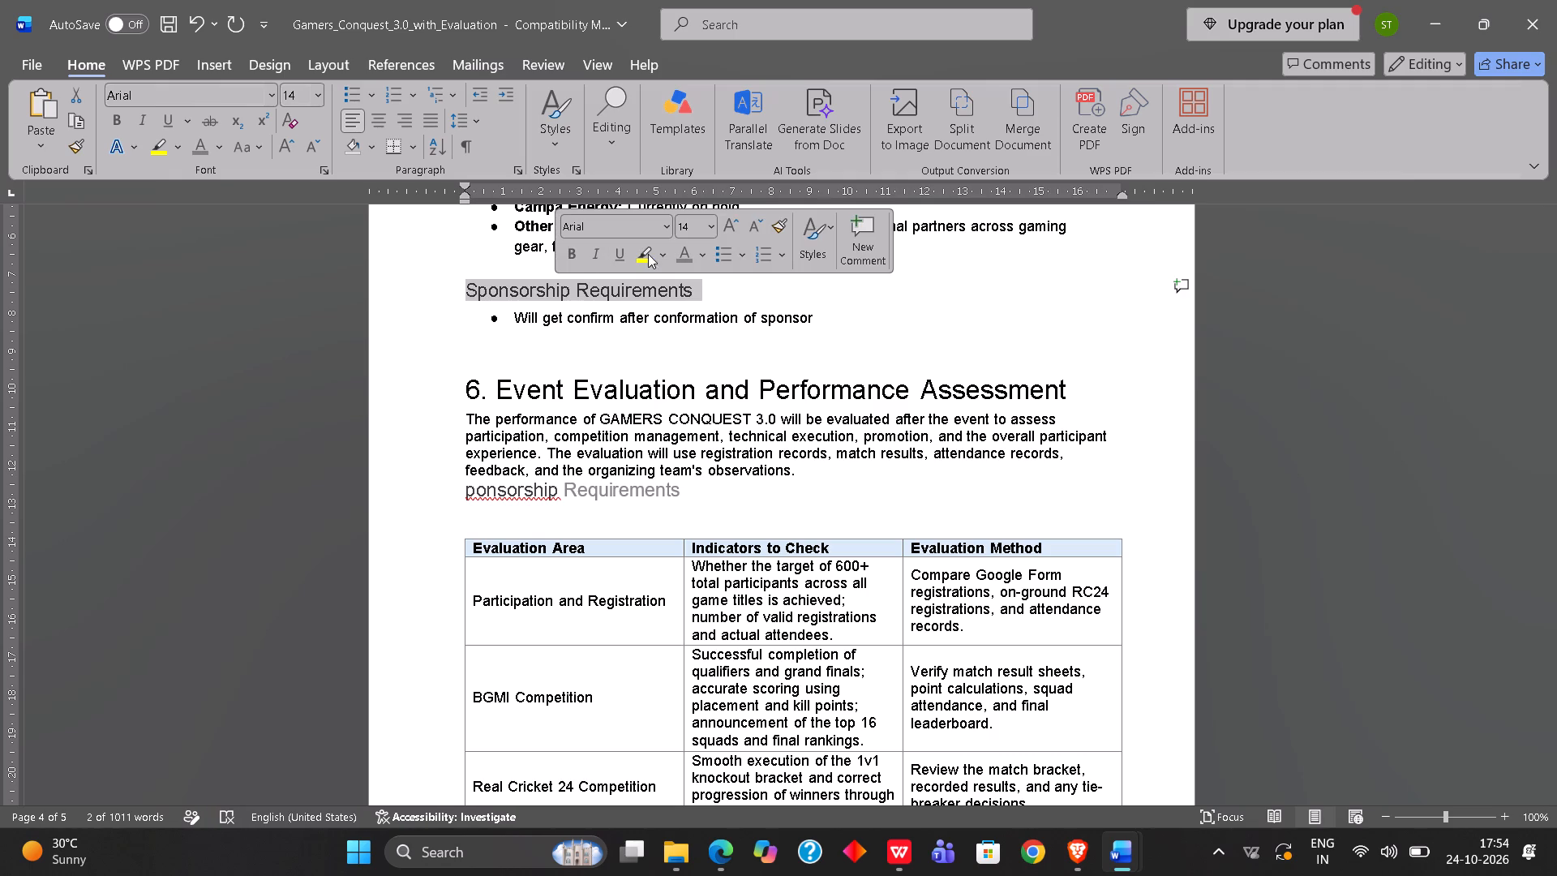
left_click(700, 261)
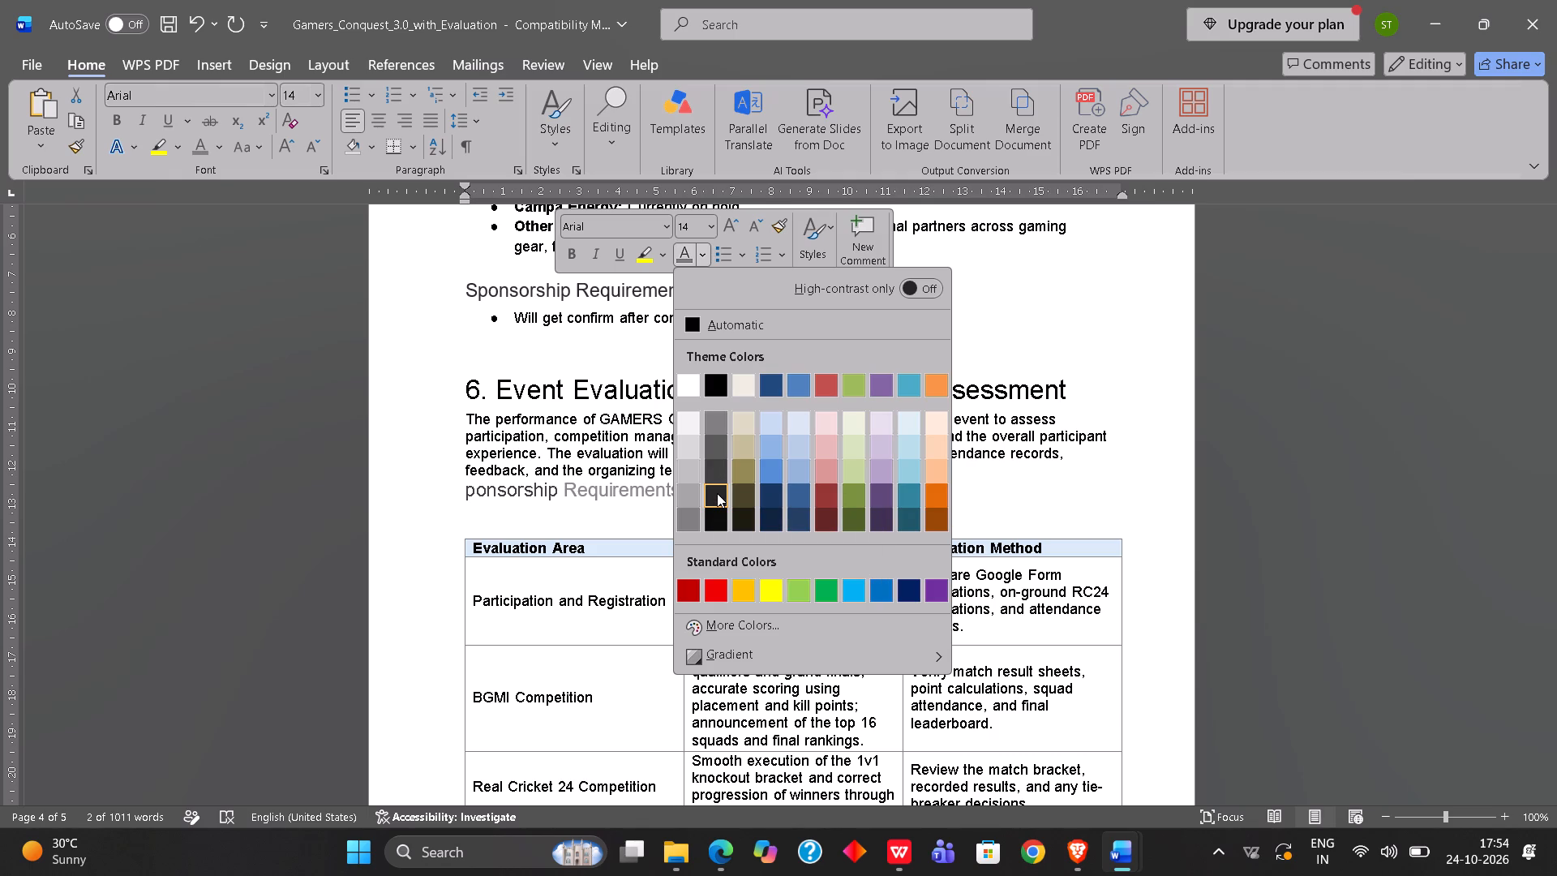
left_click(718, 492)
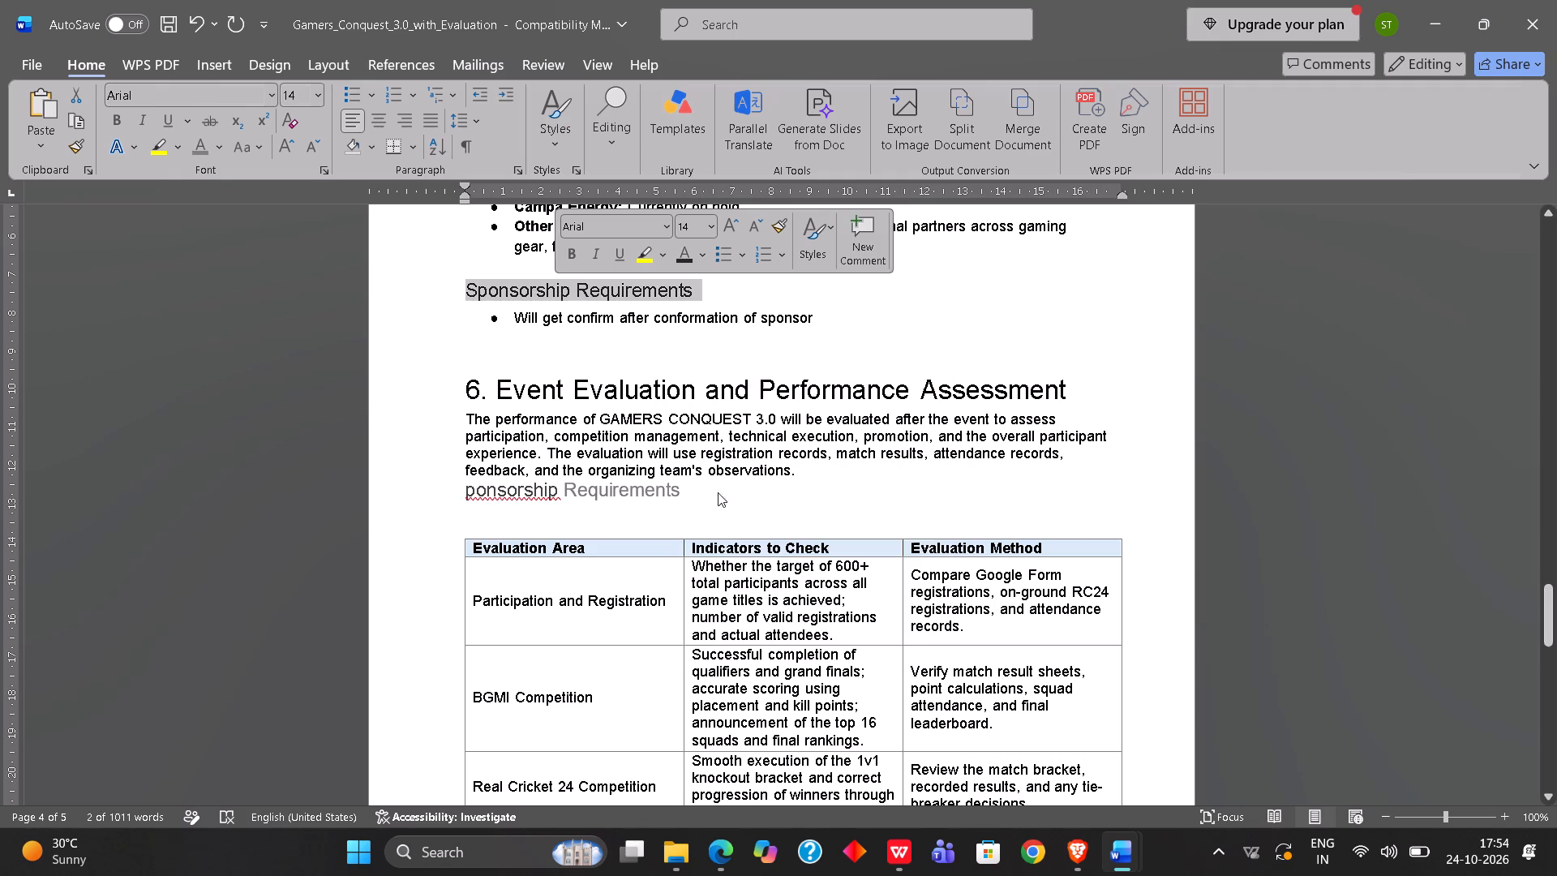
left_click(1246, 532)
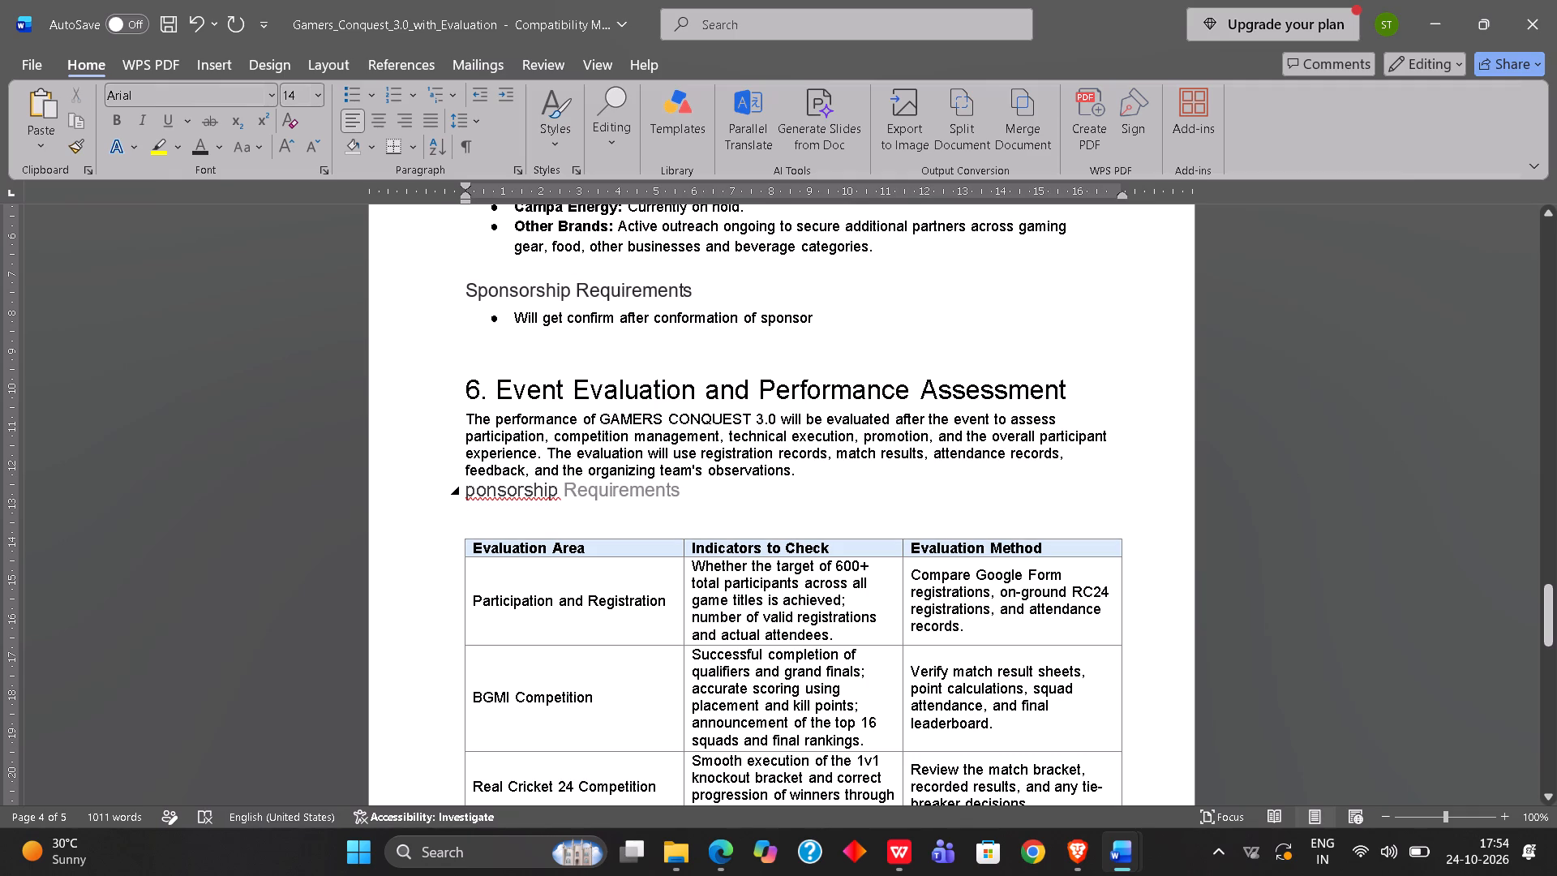
Undo the recolouring, pasting and deletions until "Evaluation Criteria" is restored above the table, and redo its non-bold mid-grey formatting.
key("ctrl+z")
key("ctrl+z")
key("ctrl+z")
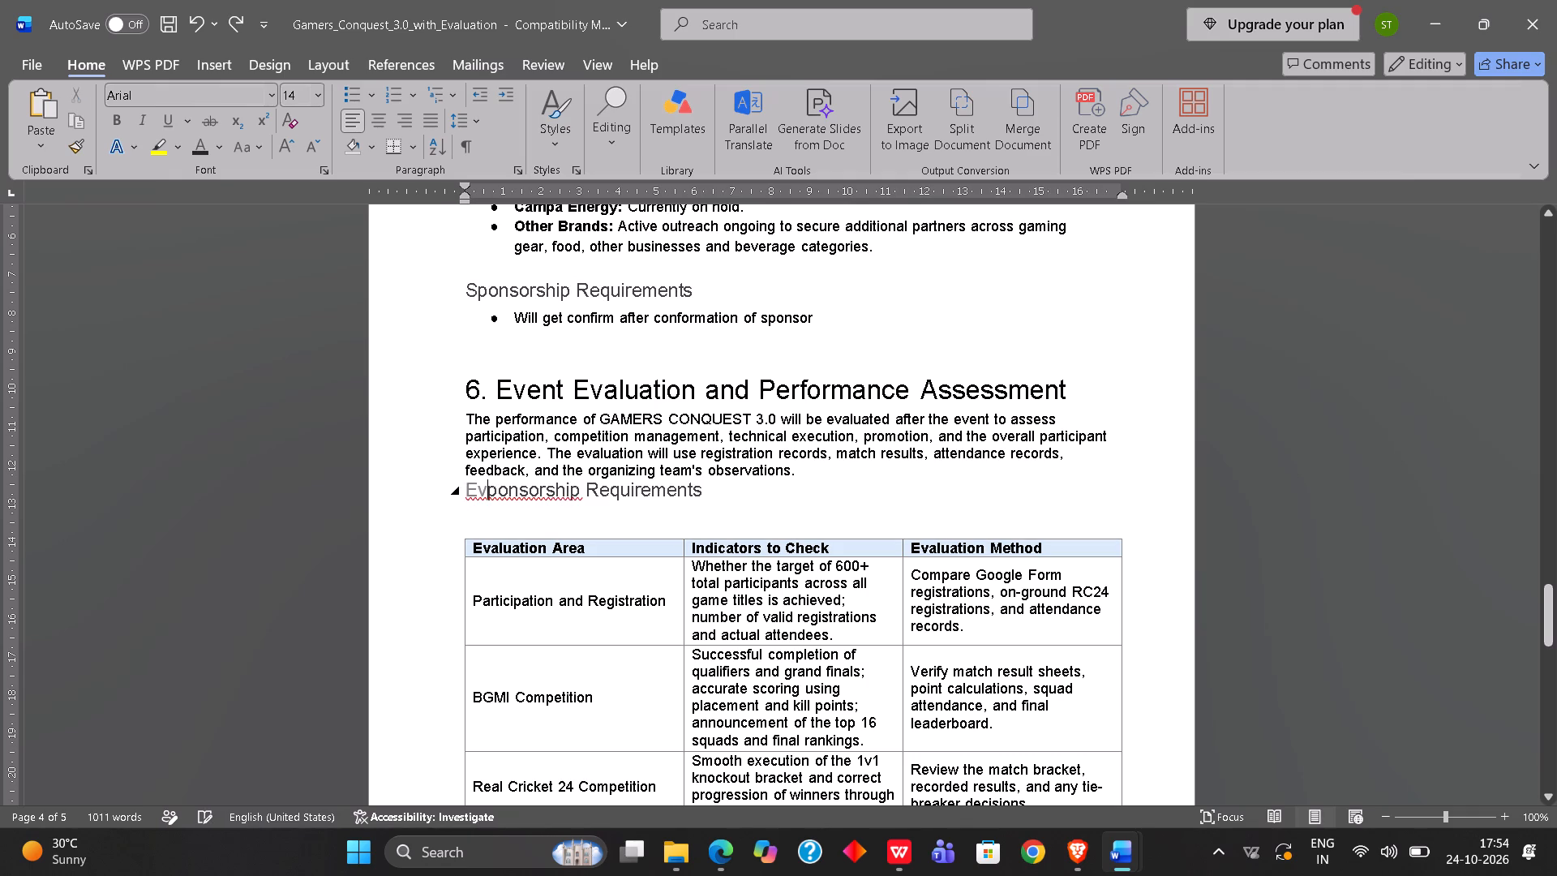
key("ctrl+z")
key("ctrl+z")
key("ctrl+z")
key("ctrl+z")
key("ctrl+z")
key("ctrl+z")
key("ctrl+z")
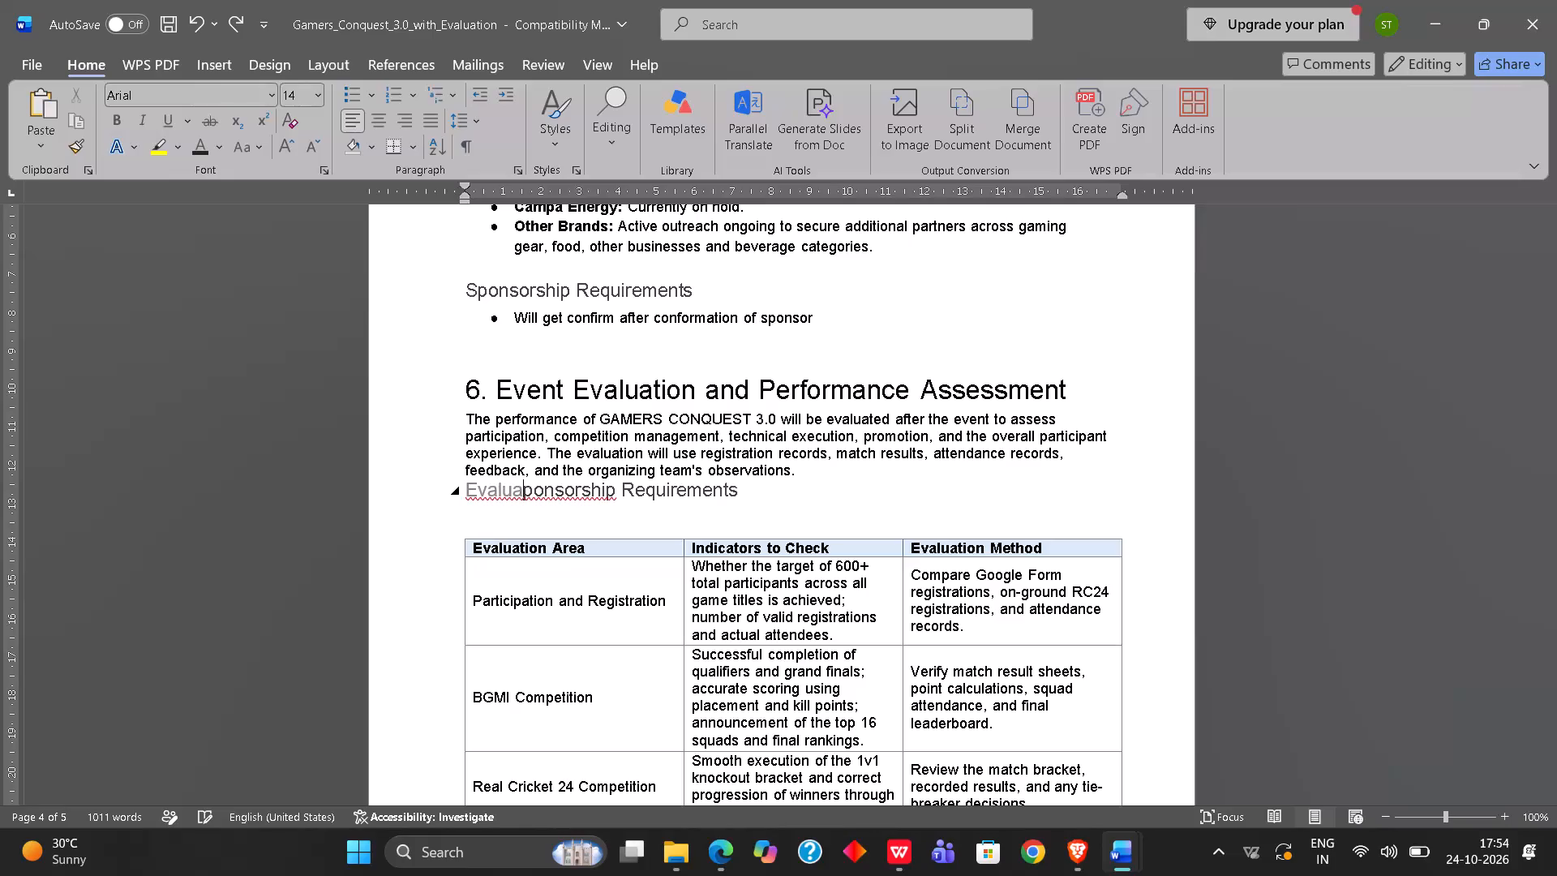
key("ctrl+z")
key("ctrl+z")
key("ctrl+z")
key("ctrl+z")
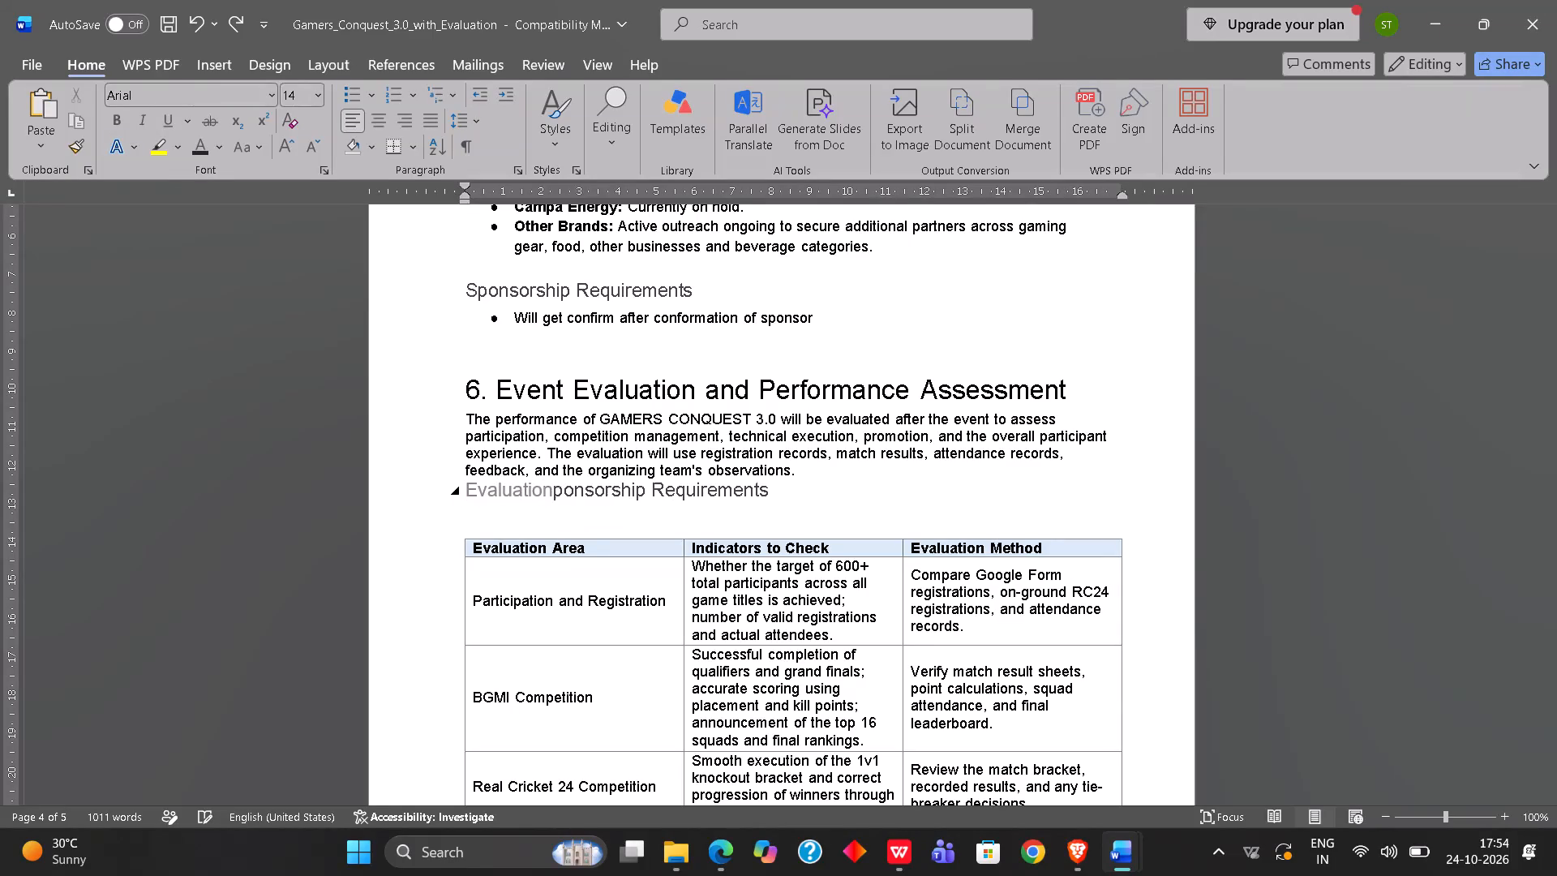
key("ctrl+z")
key("ctrl+z")
key("ctrl+z")
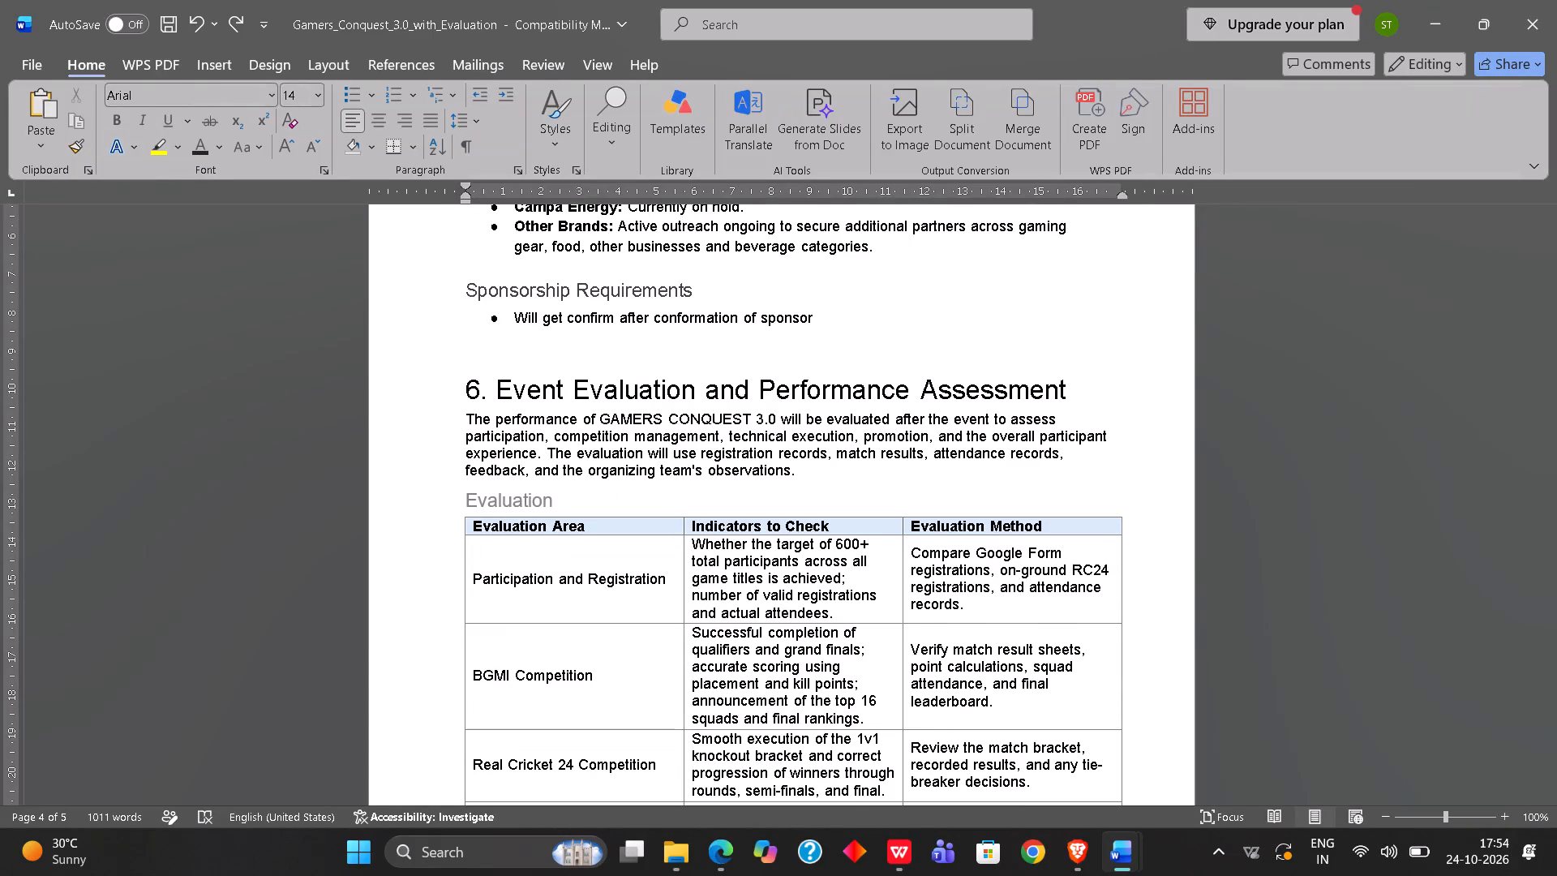
key("ctrl+z")
key("ctrl+z")
key("ctrl+z")
key("ctrl+z")
key("ctrl+z")
key("ctrl+z")
key("ctrl+z")
key("ctrl+z")
key("ctrl+z")
key("ctrl+z")
key("ctrl+z")
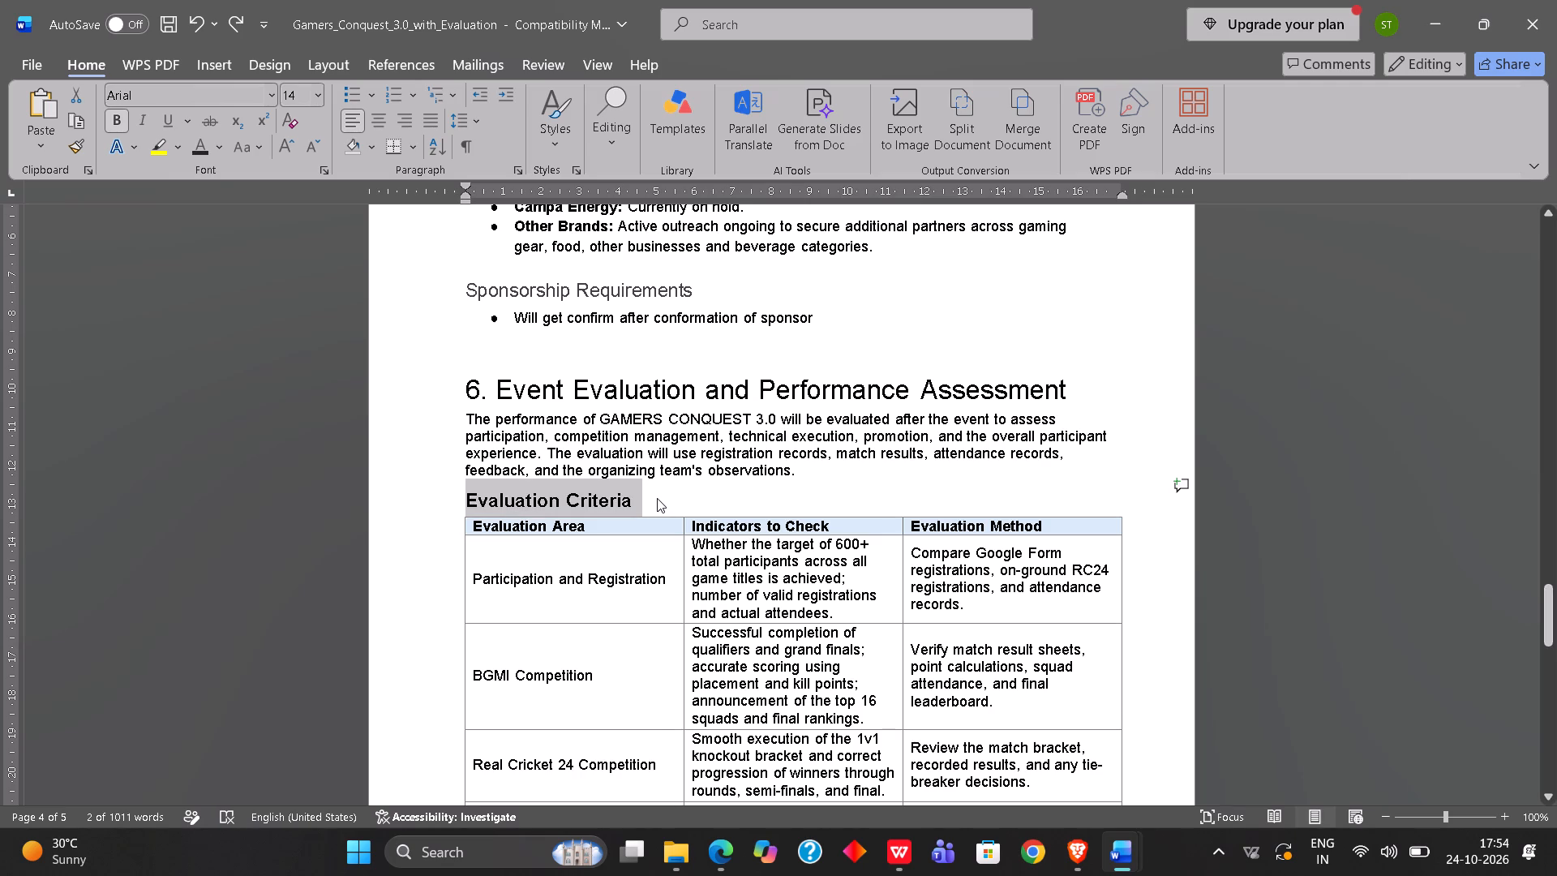
key("ctrl+y")
key("ctrl+y")
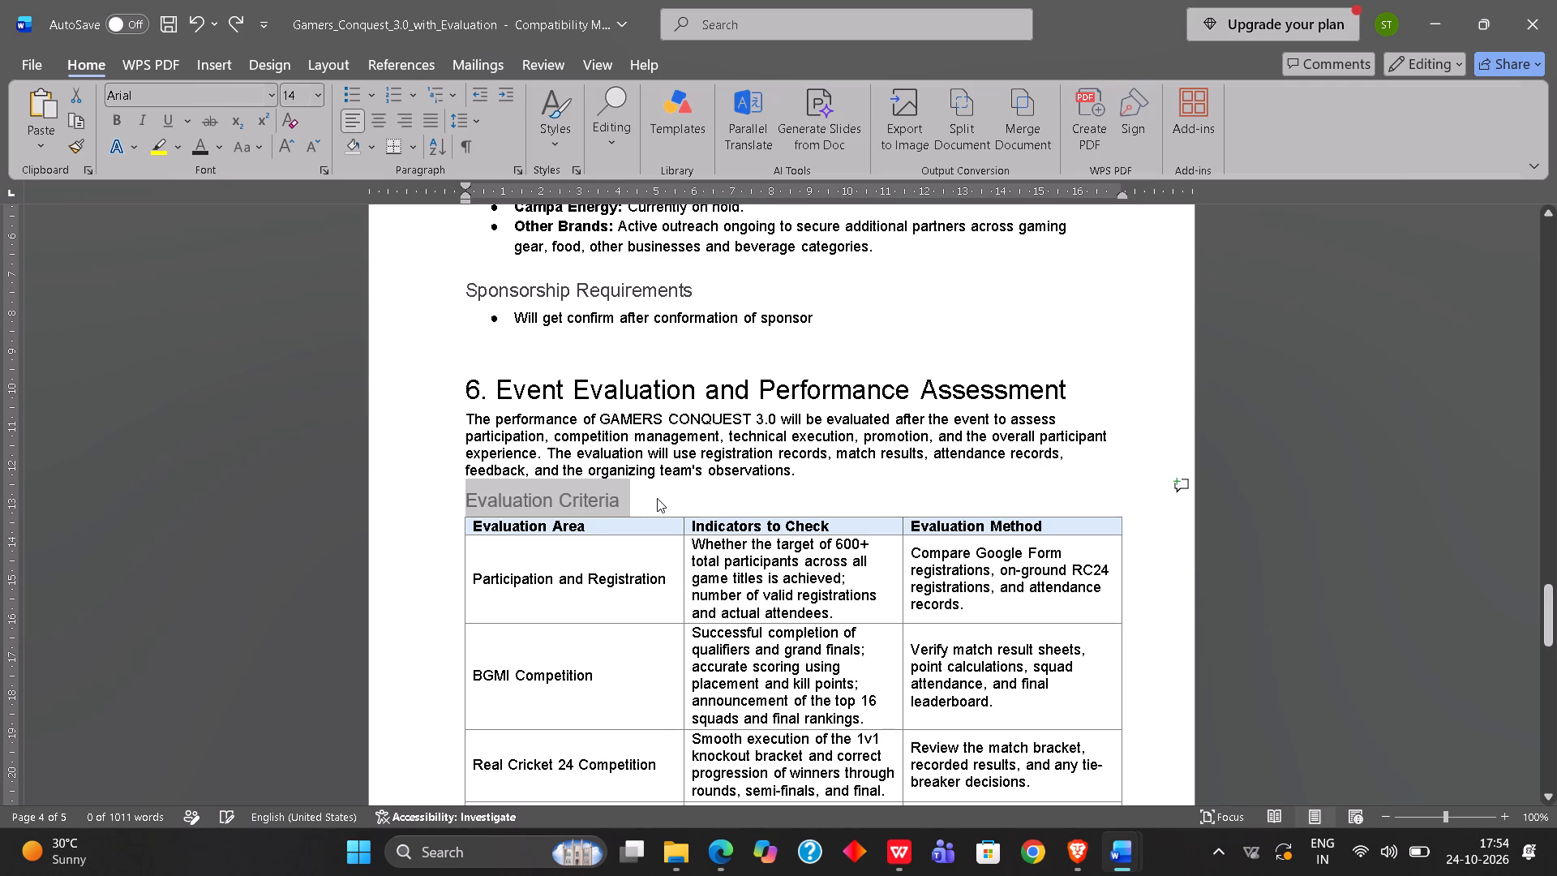
Set the font colour of the "Evaluation Criteria" subheading to dark grey and compare it with the "Sponsorship Requirements" subheading.
left_click(643, 500)
left_click_drag(643, 500, 487, 491)
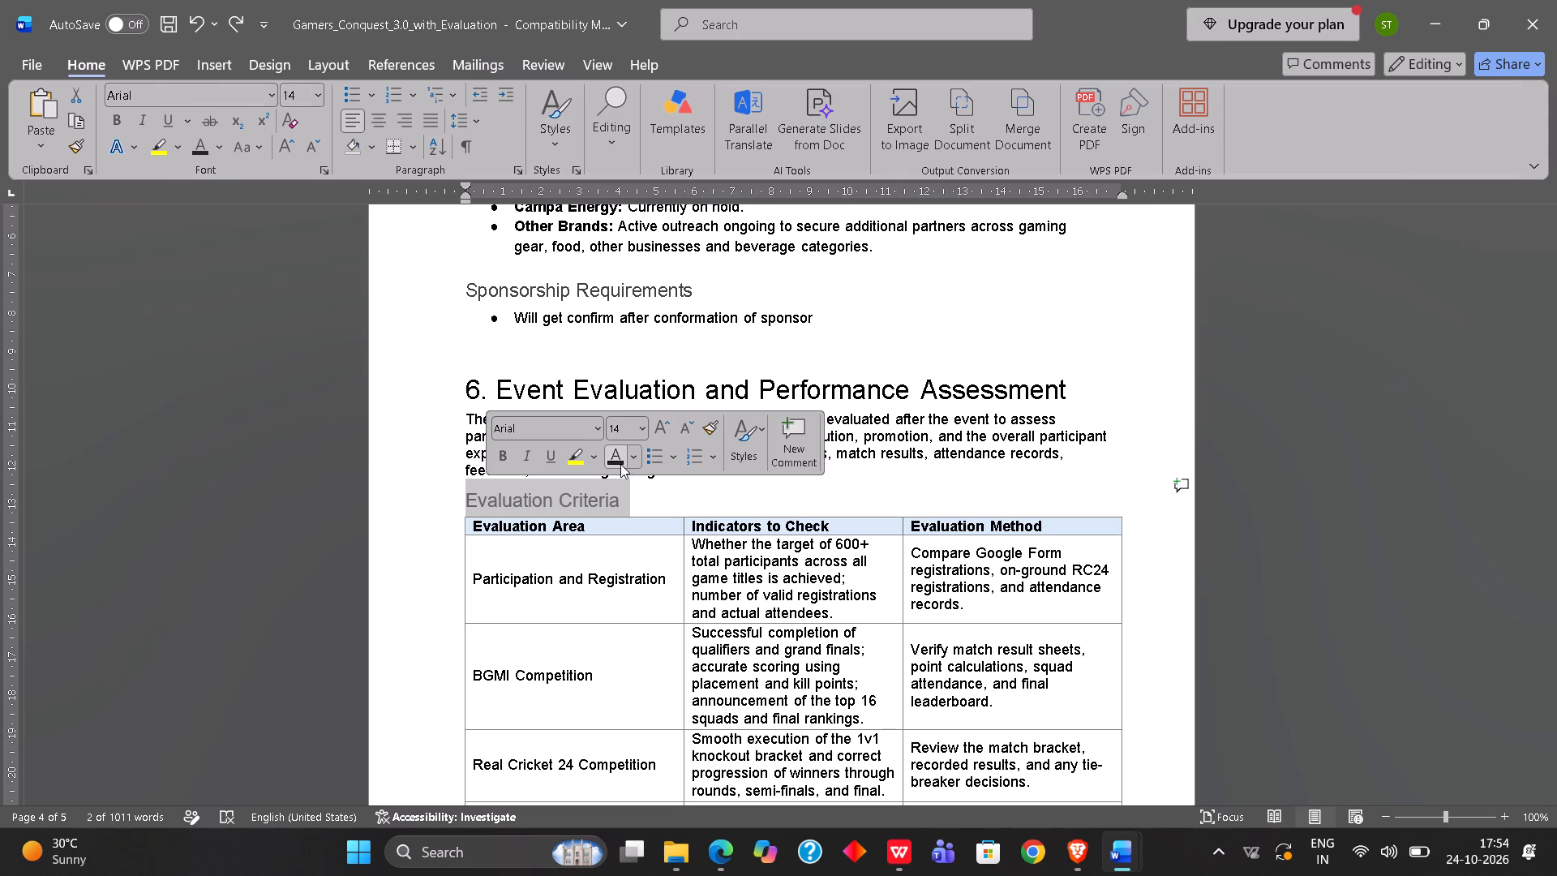
left_click(620, 462)
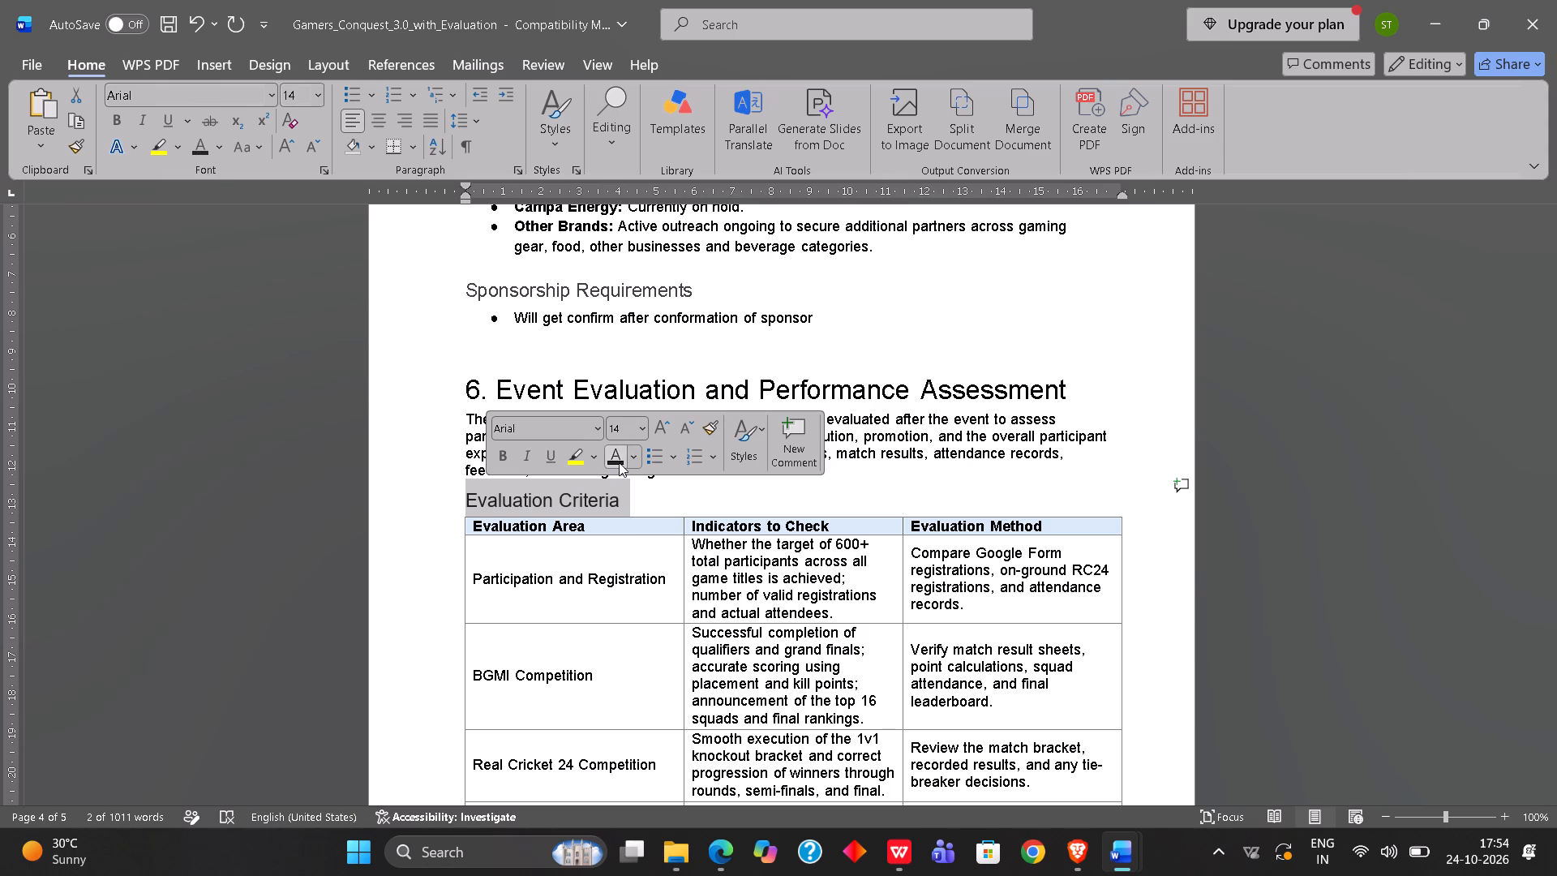
left_click(639, 458)
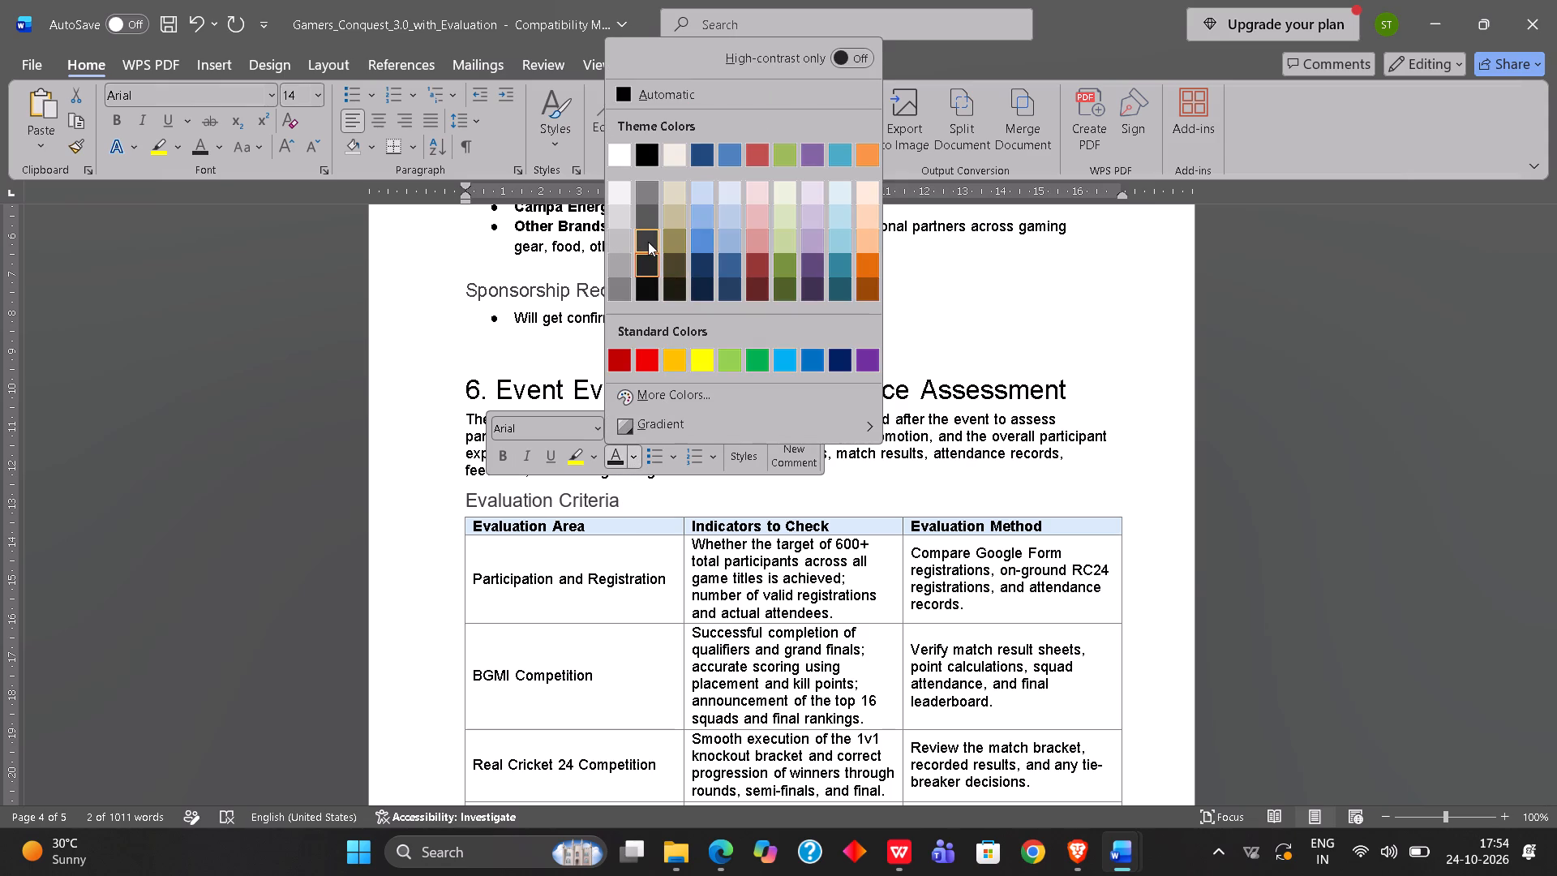
left_click(648, 242)
left_click(1291, 443)
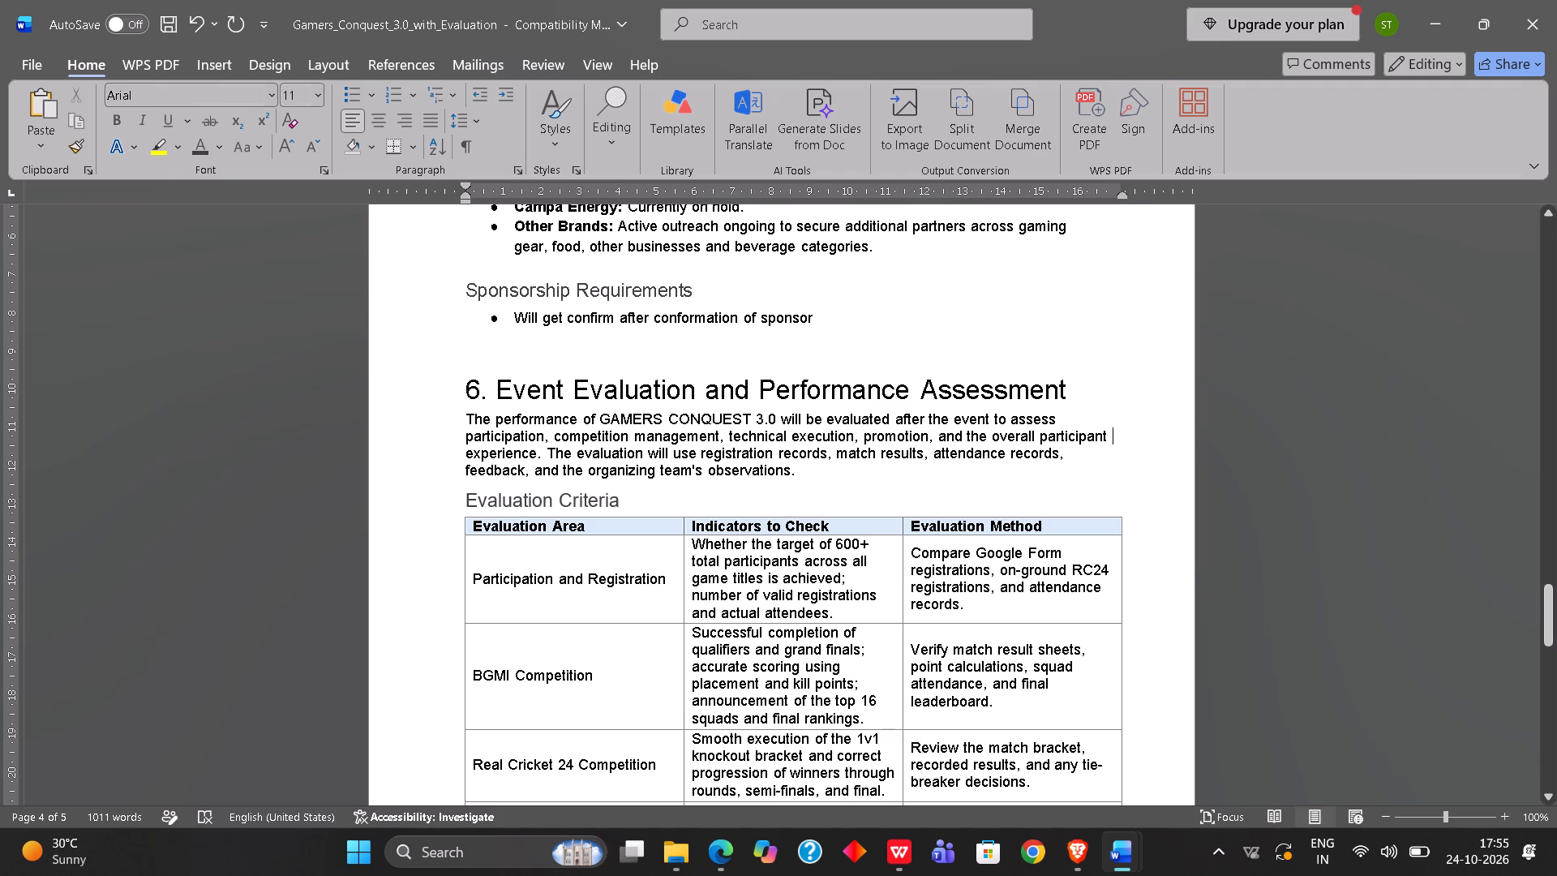
left_click_drag(626, 500, 487, 500)
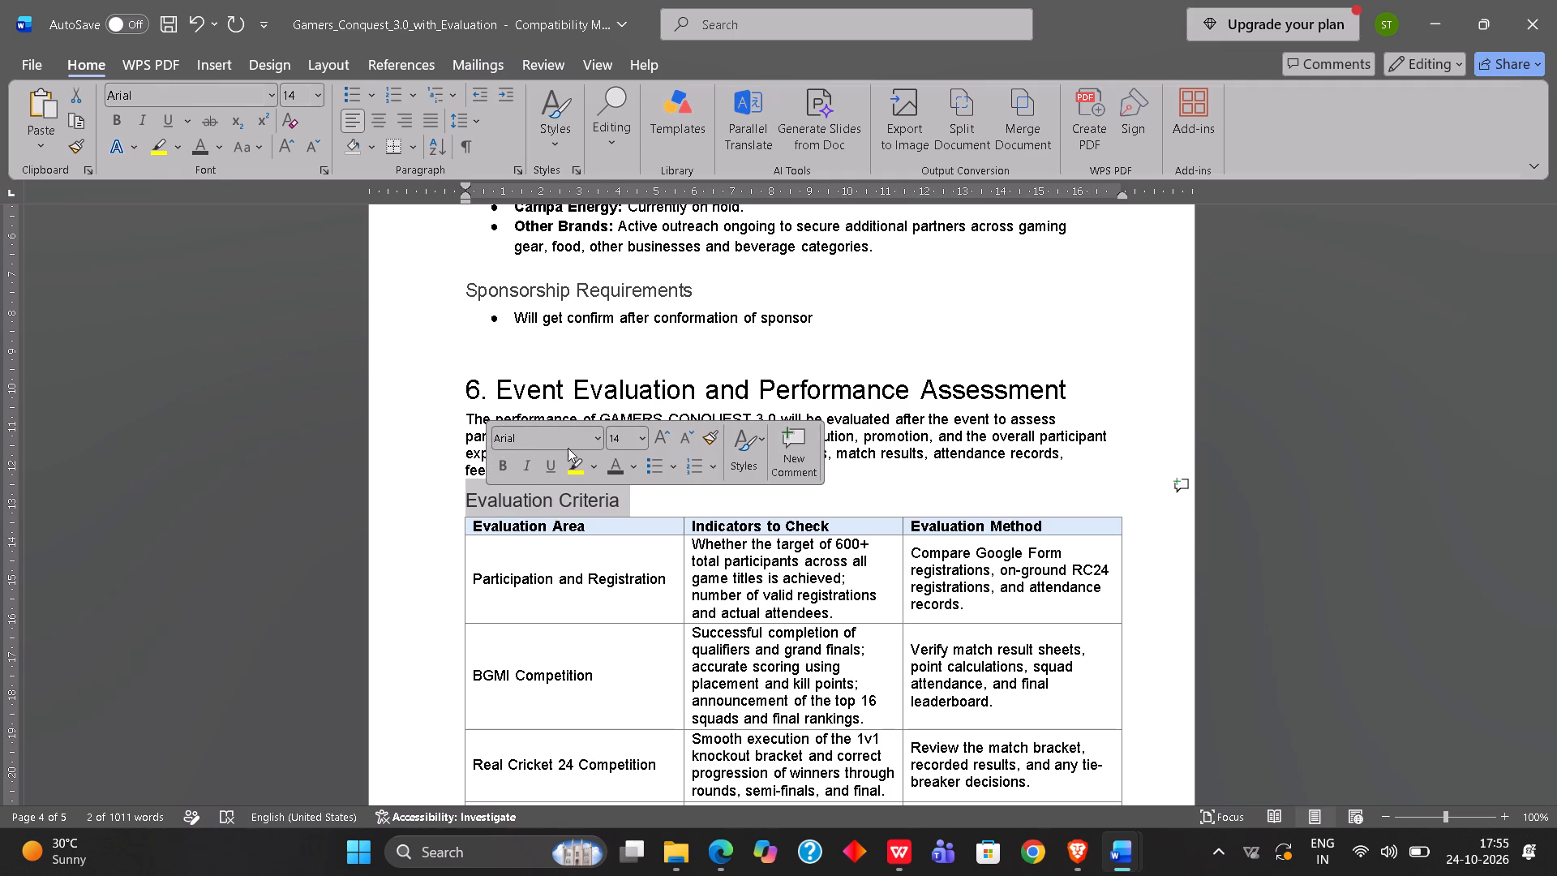
left_click(658, 298)
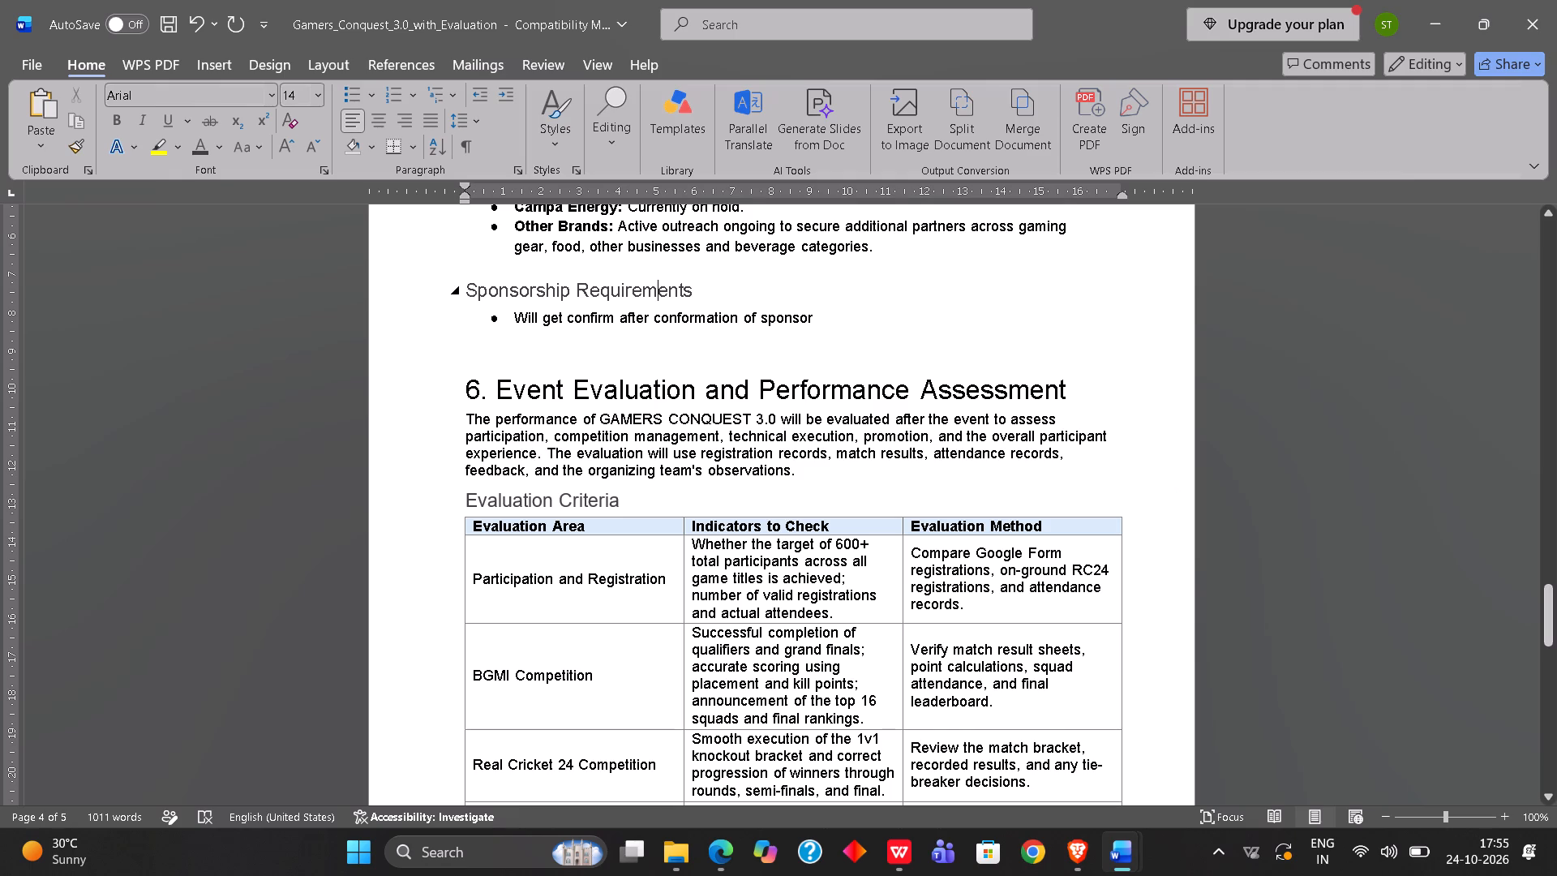
left_click_drag(689, 292, 629, 290)
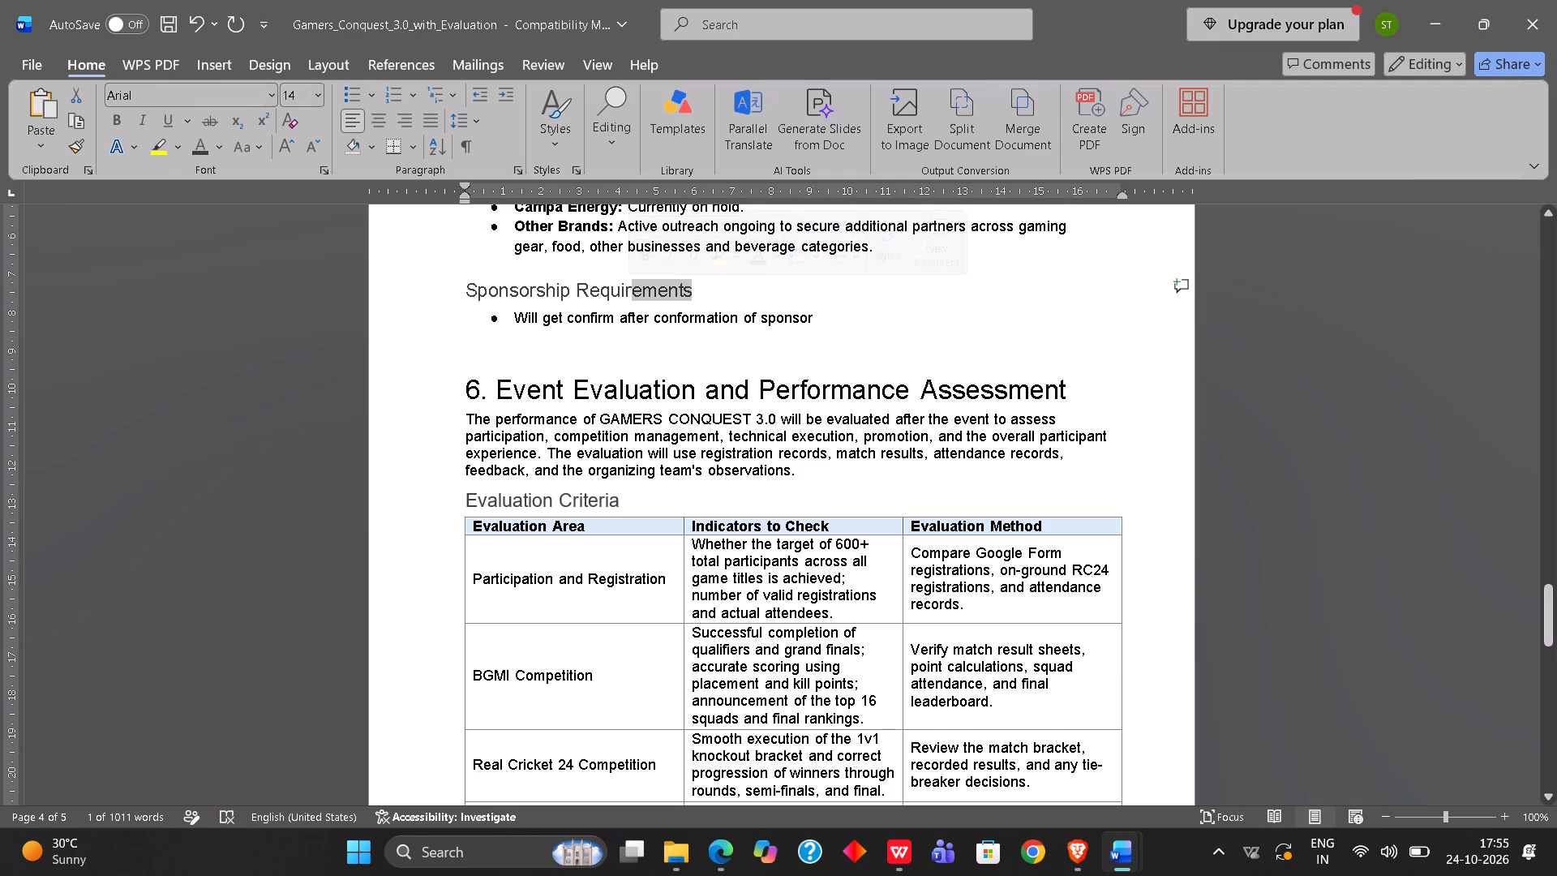
left_click(1298, 406)
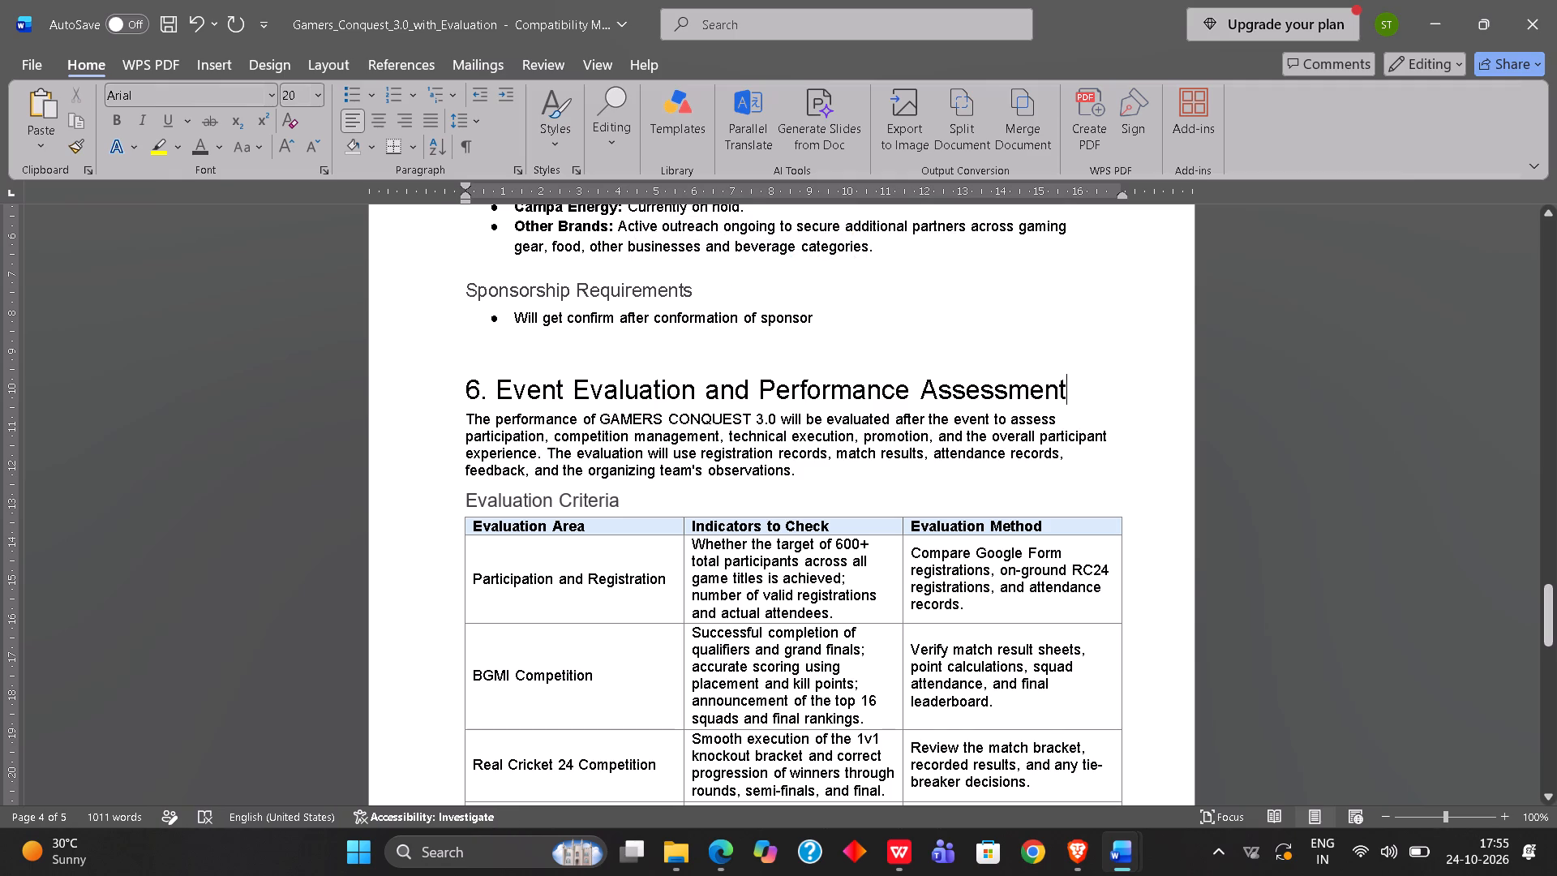
Set the font colour of the "Evaluation Scale" subheading below the table to dark grey and remove its bold.
scroll(646, 513, "right", 2)
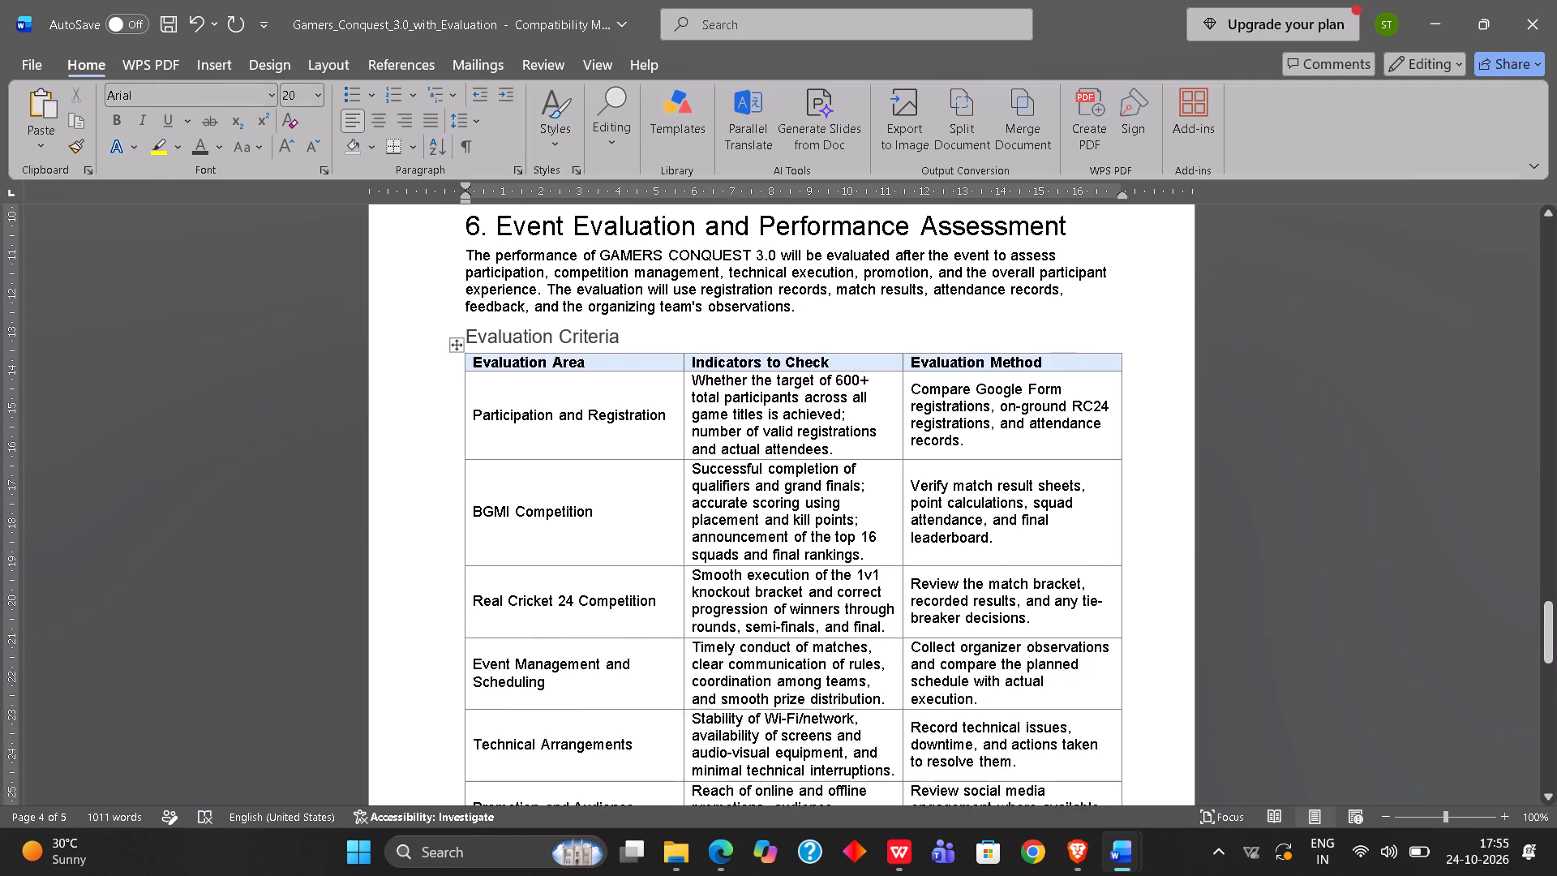
scroll(646, 513, "right", 6)
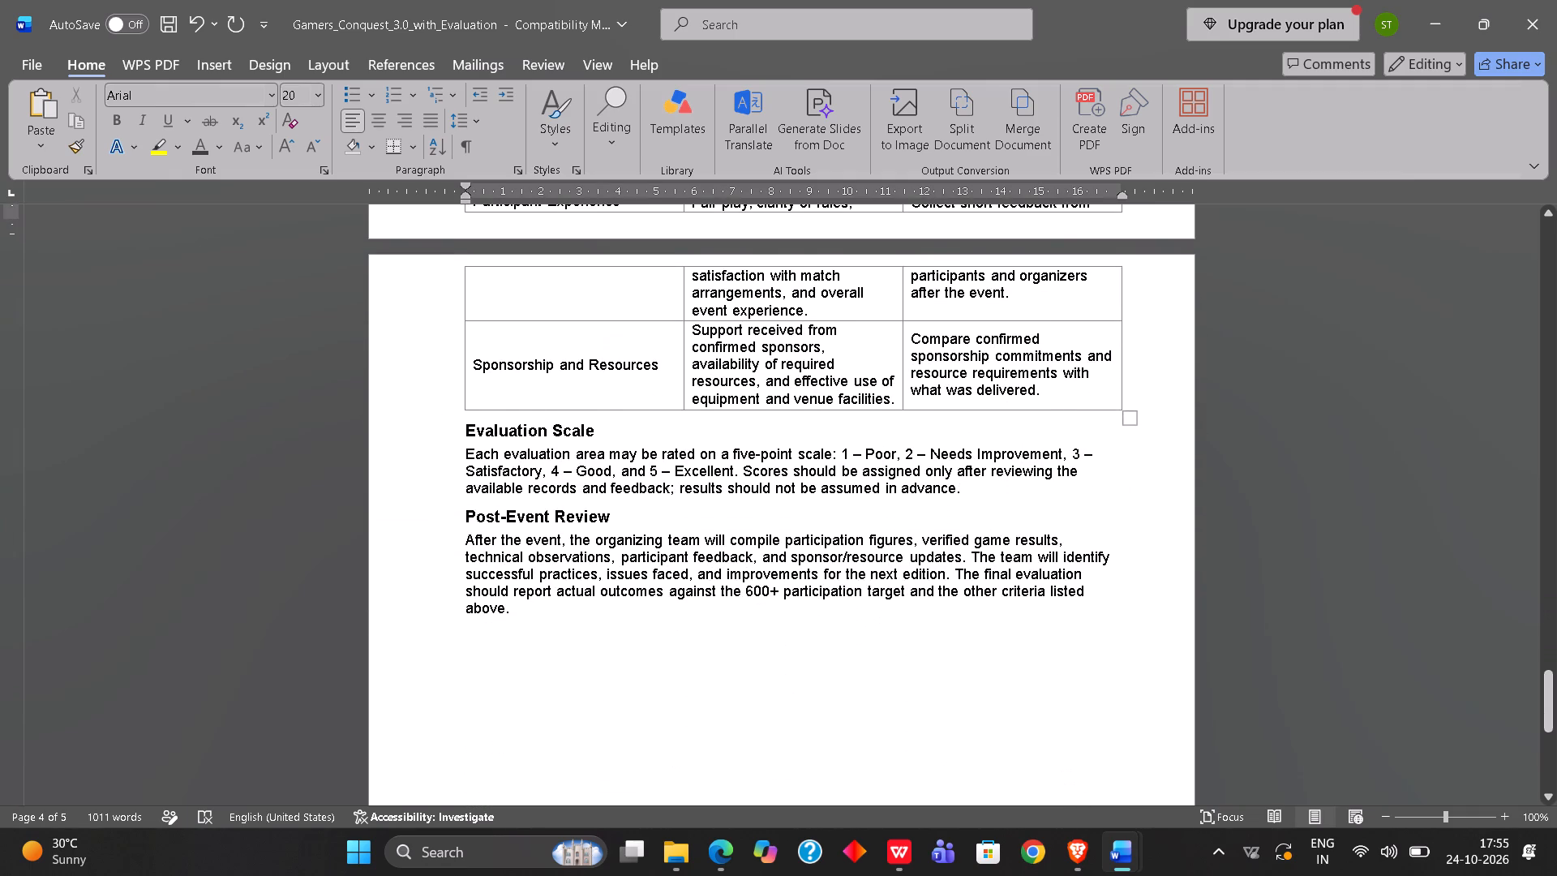
left_click_drag(606, 439, 480, 431)
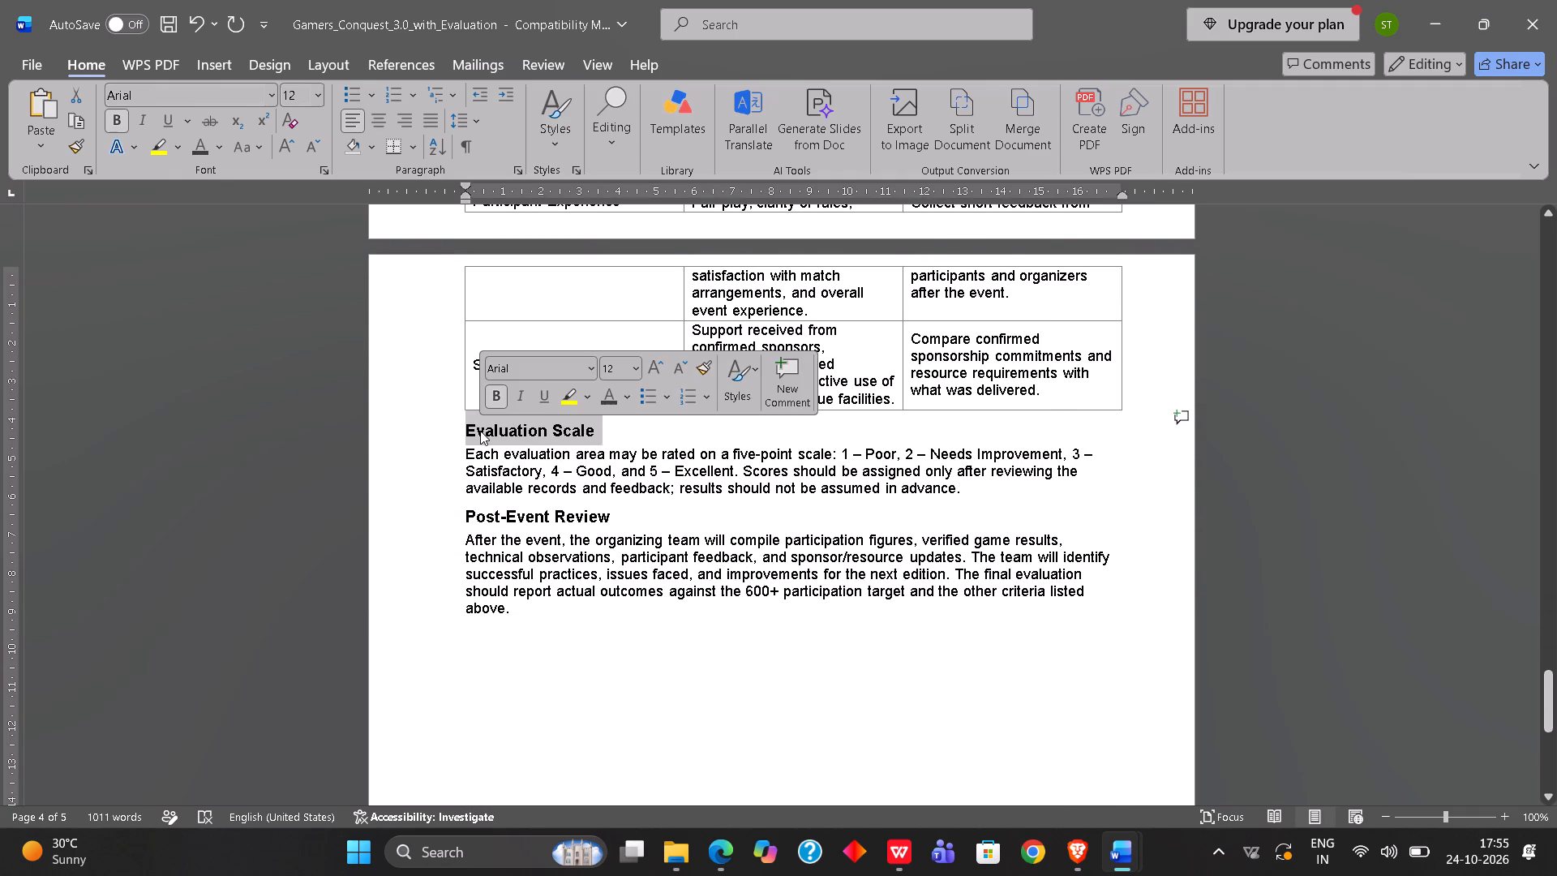
left_click(610, 394)
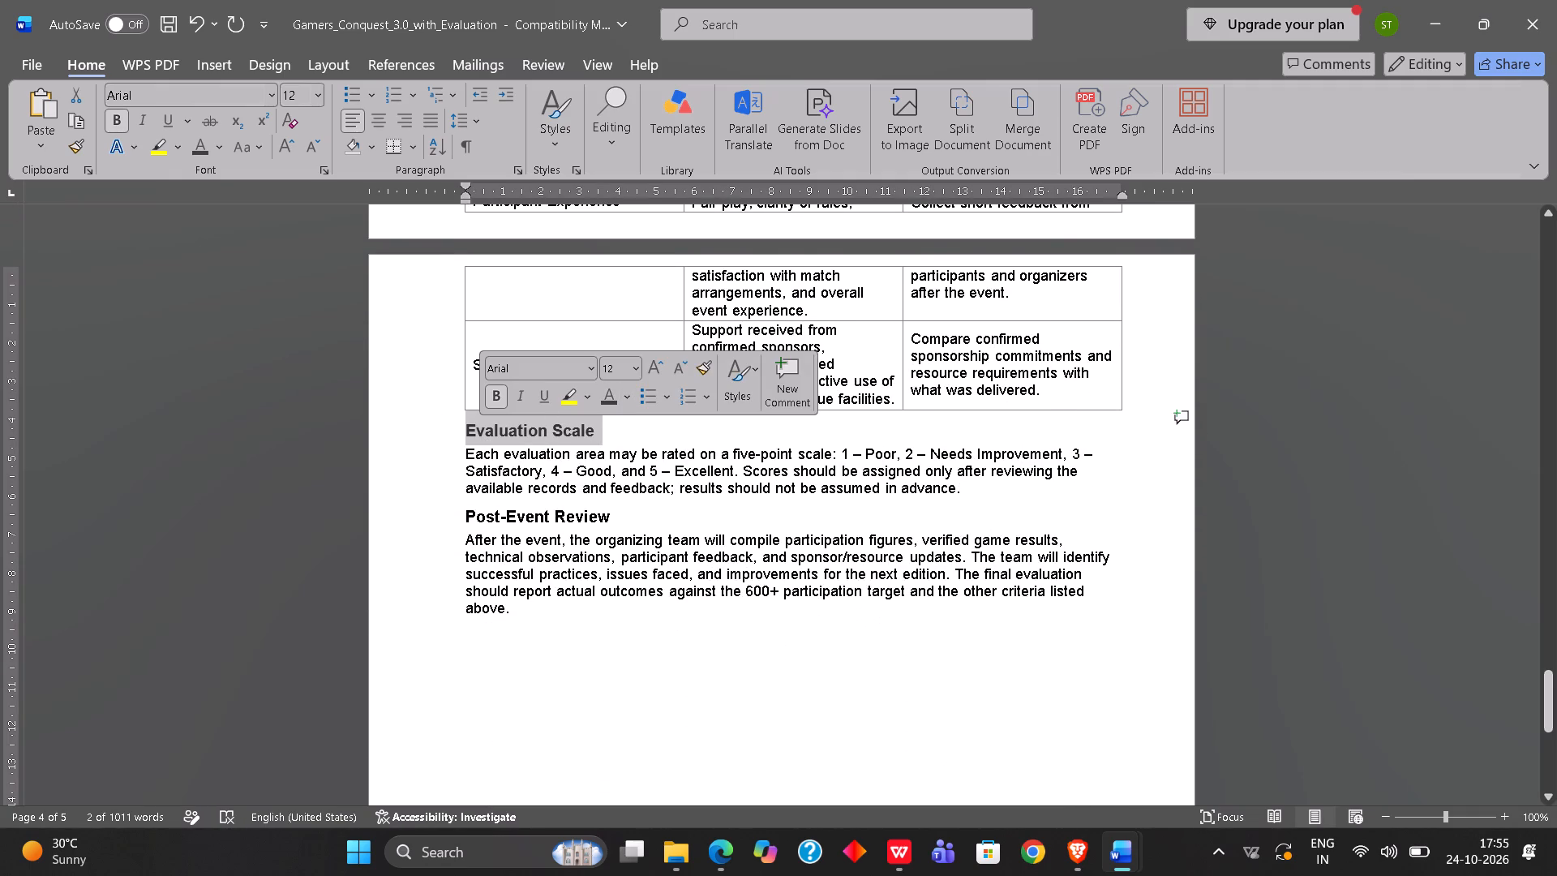
left_click(487, 393)
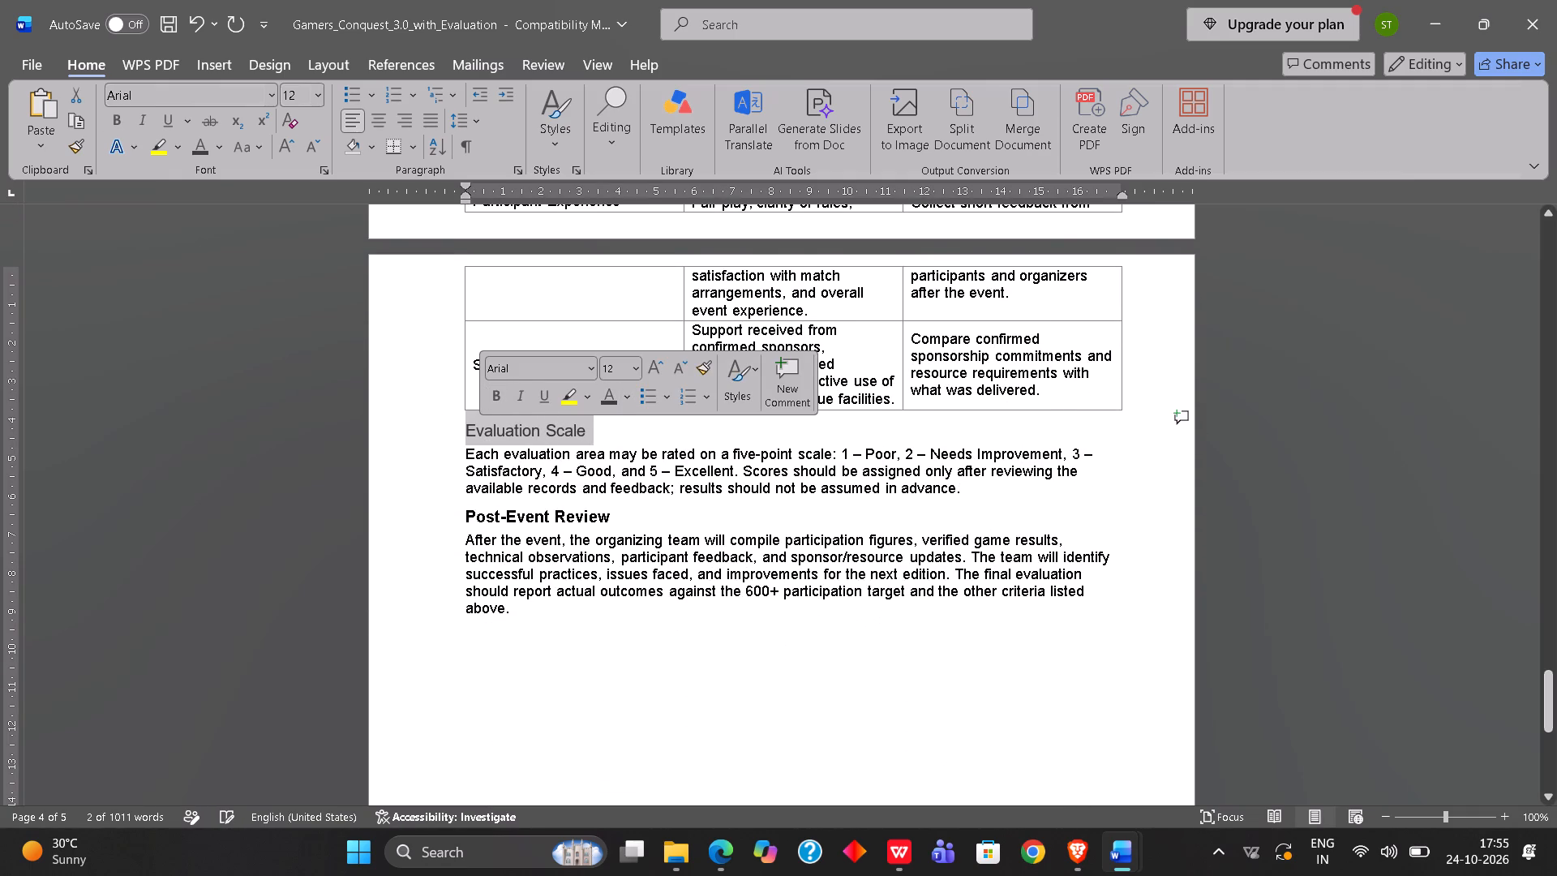
Format the "Post-Event Review" subheading as non-bold dark grey text at size 14.
left_click(611, 514)
left_click_drag(611, 514, 470, 521)
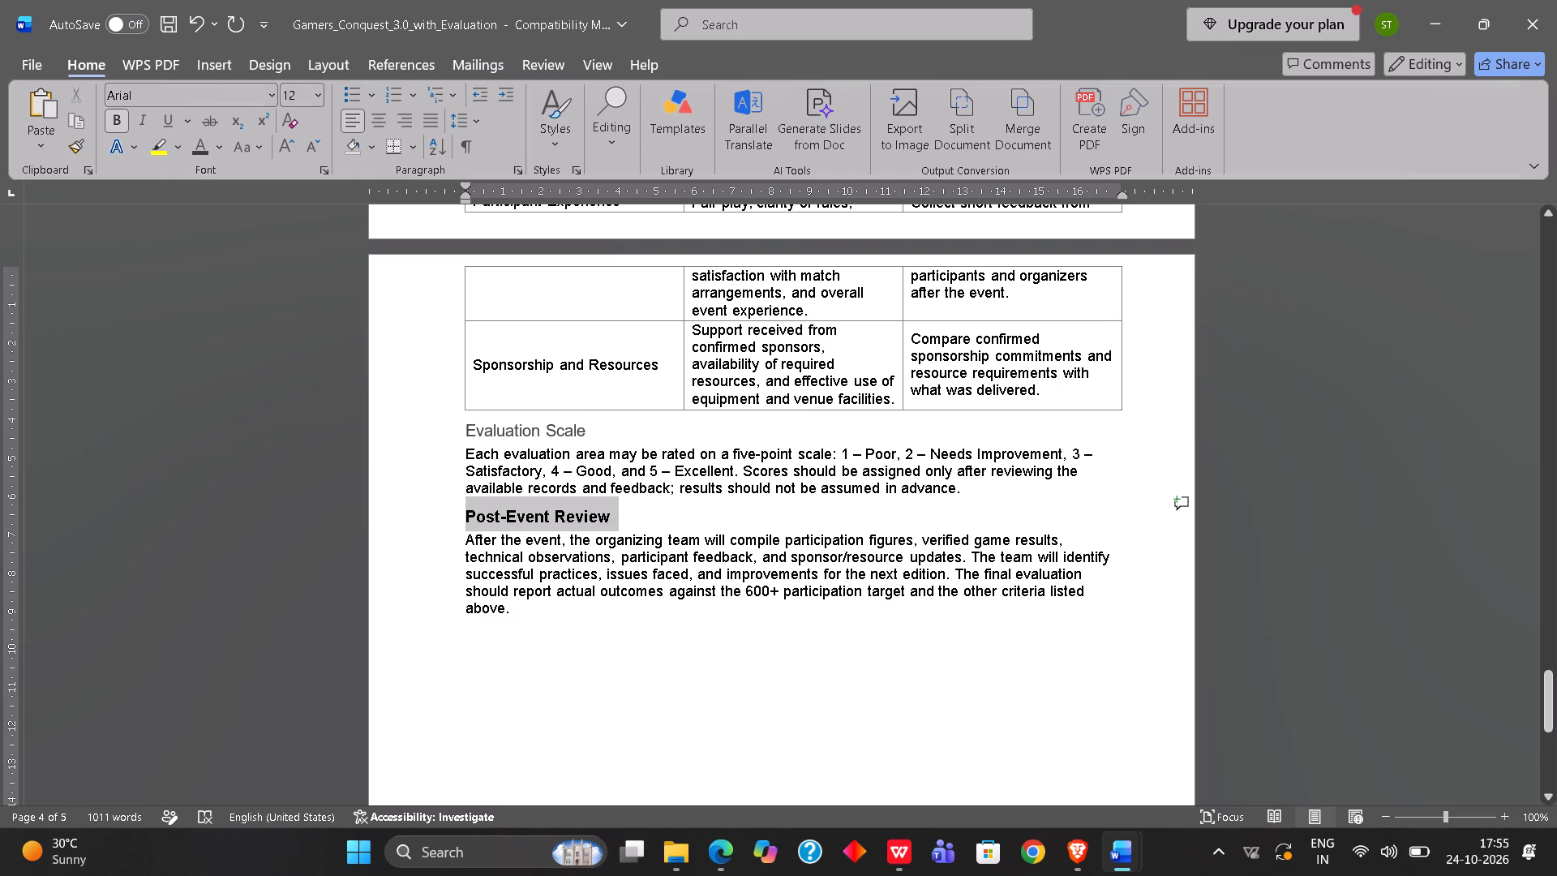
left_click(487, 484)
left_click(594, 496)
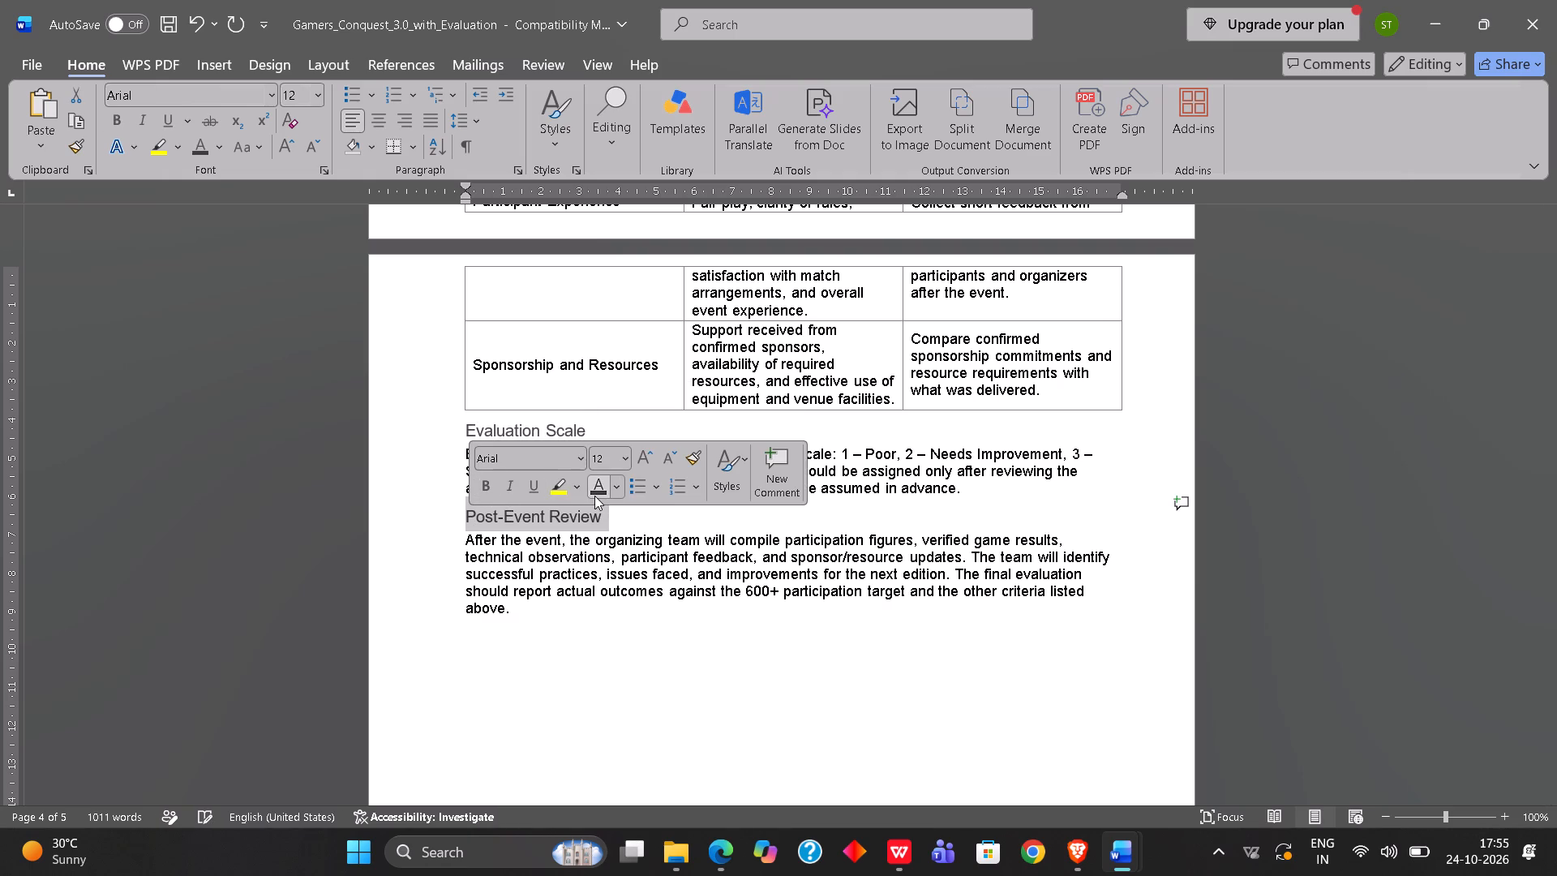
left_click(624, 462)
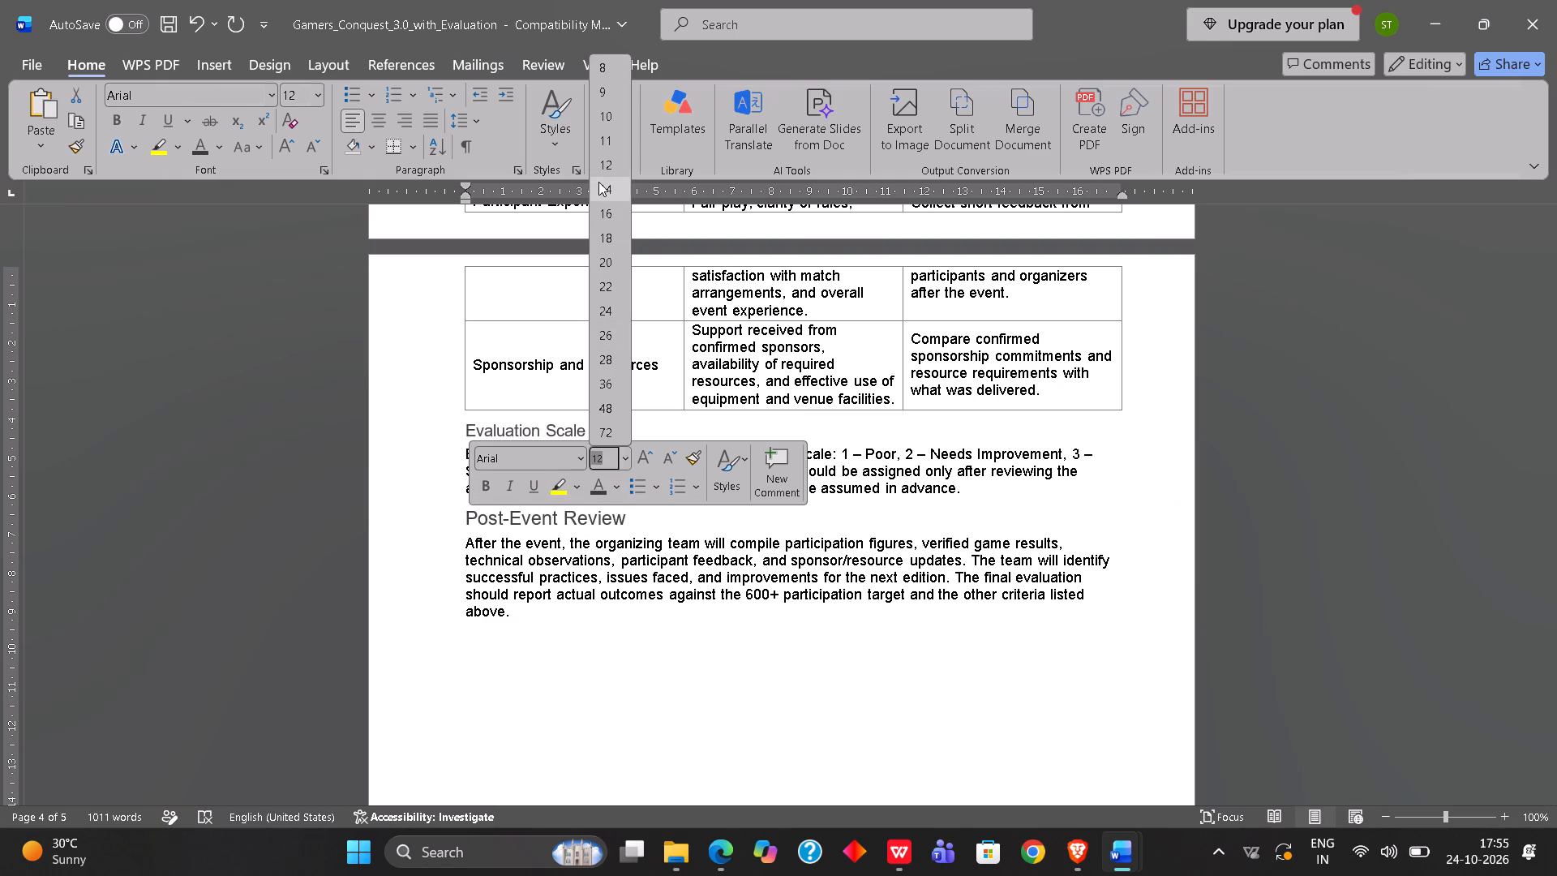
left_click(598, 183)
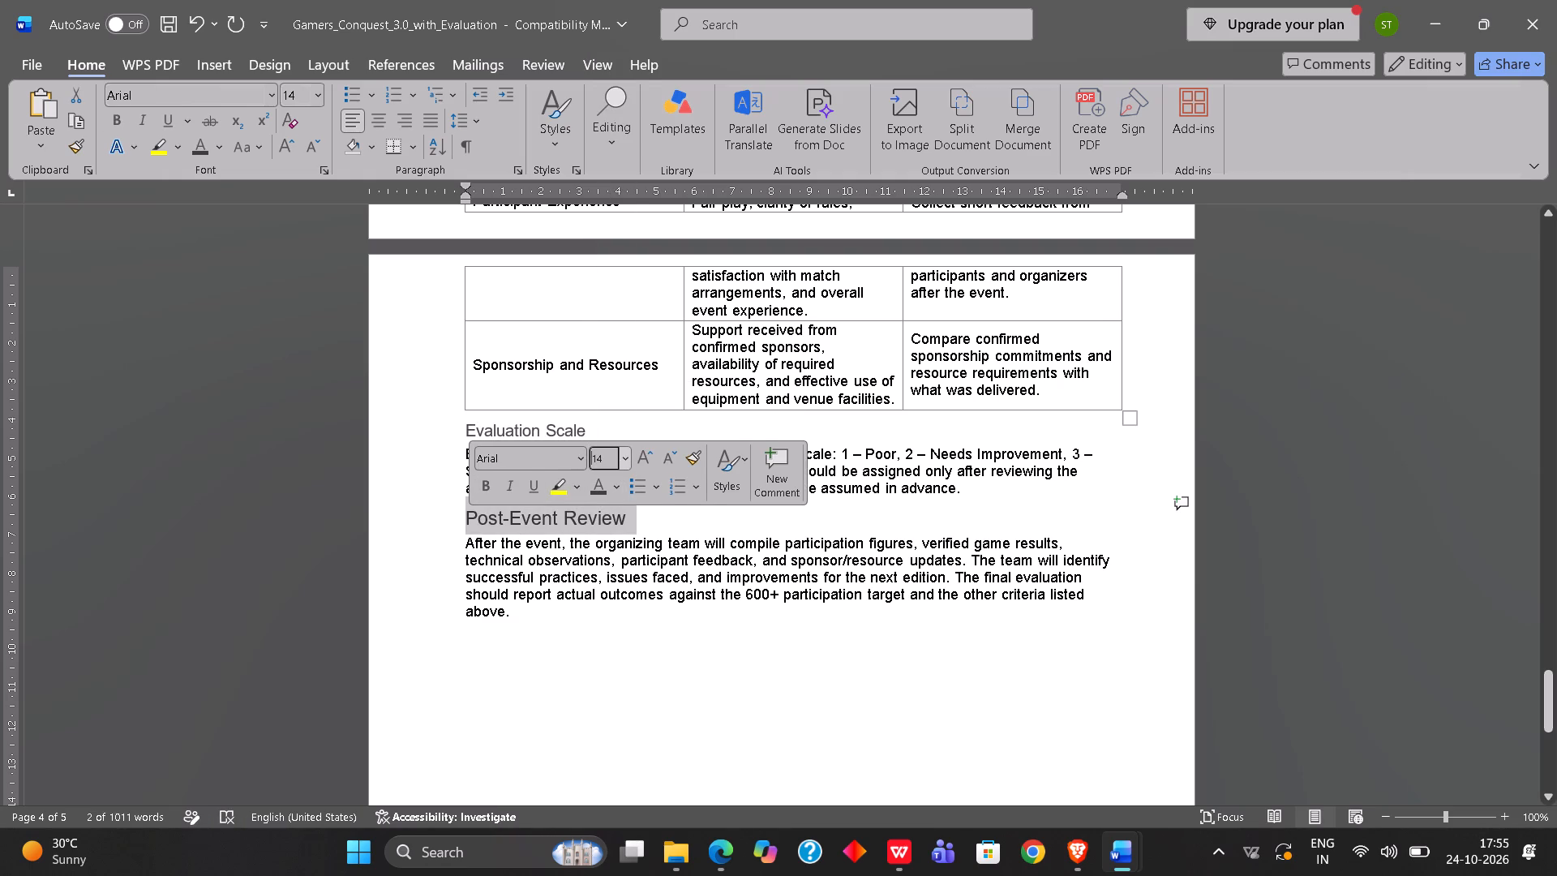
Set the font size of the "Evaluation Scale" subheading to 14.
left_click(600, 426)
left_click_drag(600, 426, 461, 424)
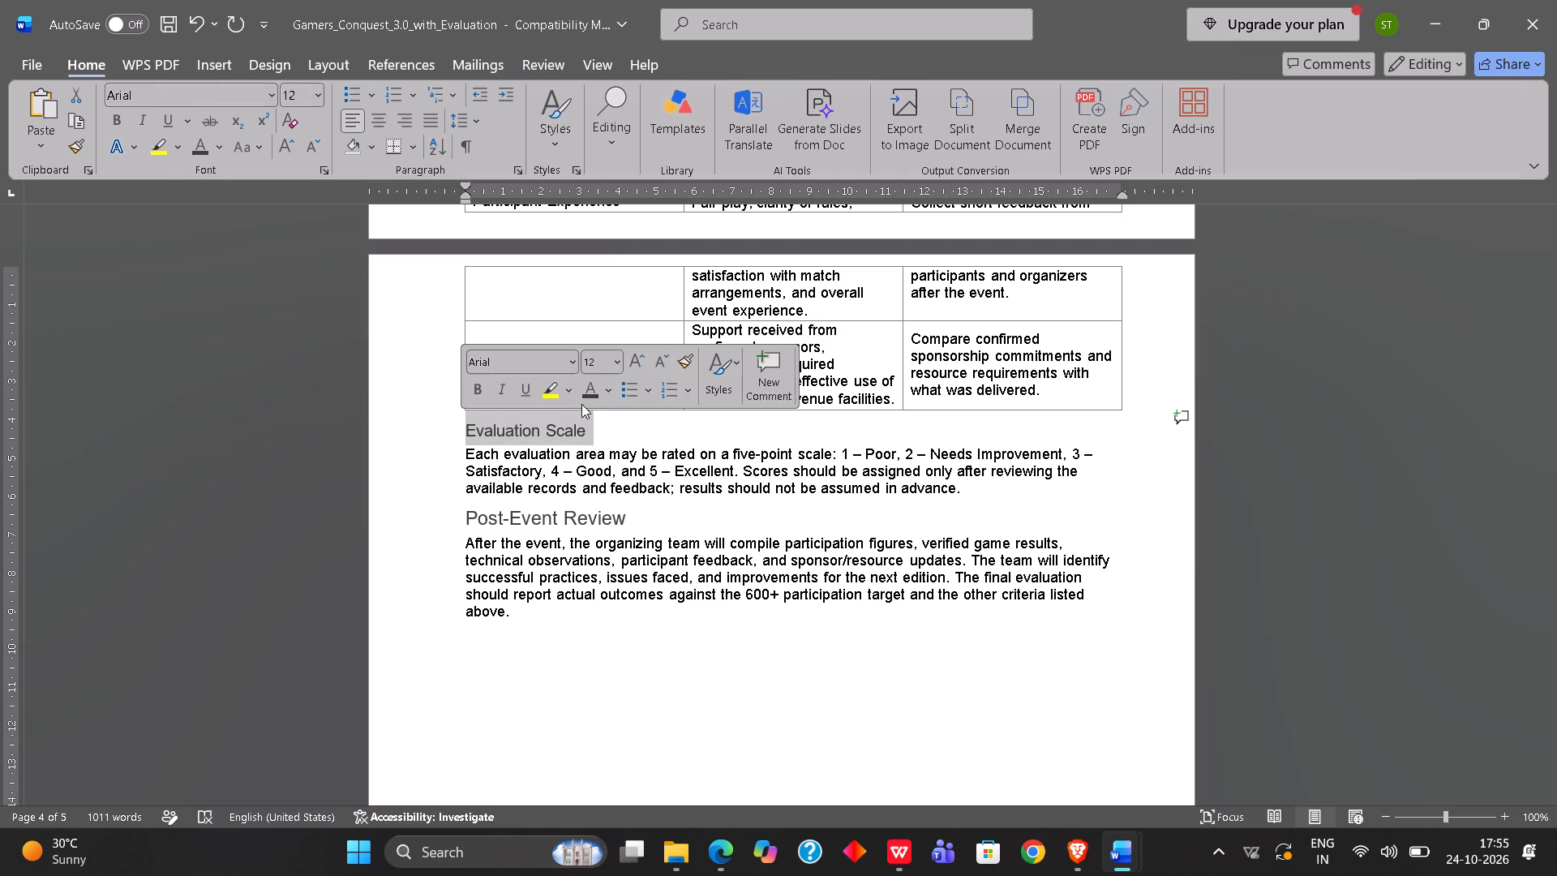
left_click(613, 365)
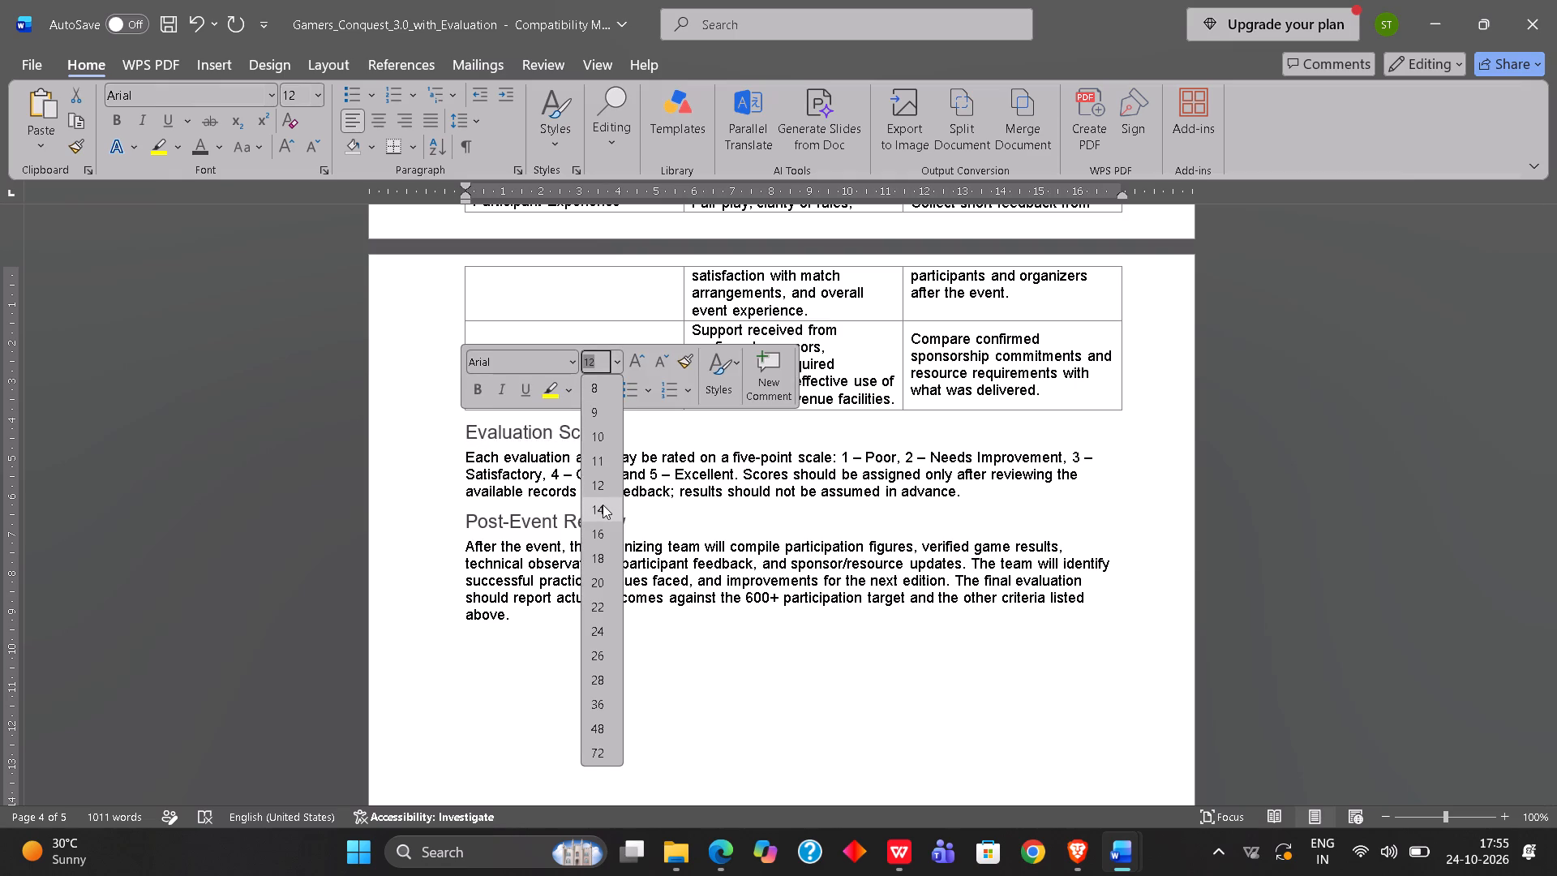
left_click(603, 505)
left_click(1259, 498)
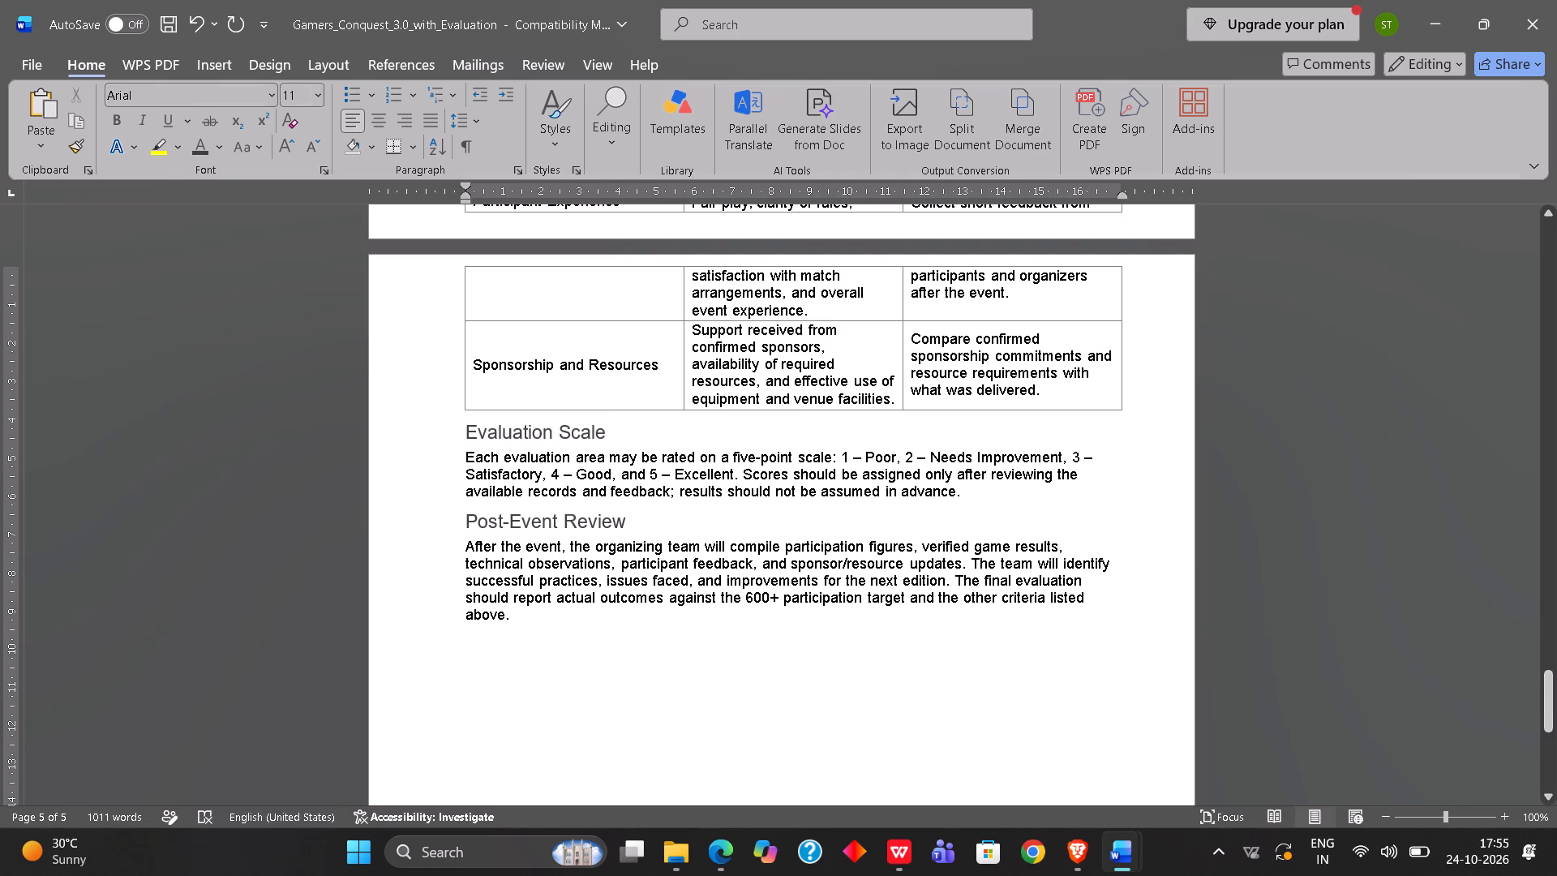
Review the formatting of the whole document, from the evaluation section back to the "GAMERS CONQUEST 3.0" title.
scroll(929, 492, "up", 1)
scroll(929, 492, "down", 1, "ctrl")
scroll(929, 492, "up", 1, "ctrl")
scroll(929, 492, "down", 1, "ctrl")
scroll(929, 492, "up", 1, "ctrl")
scroll(929, 492, "up", 2)
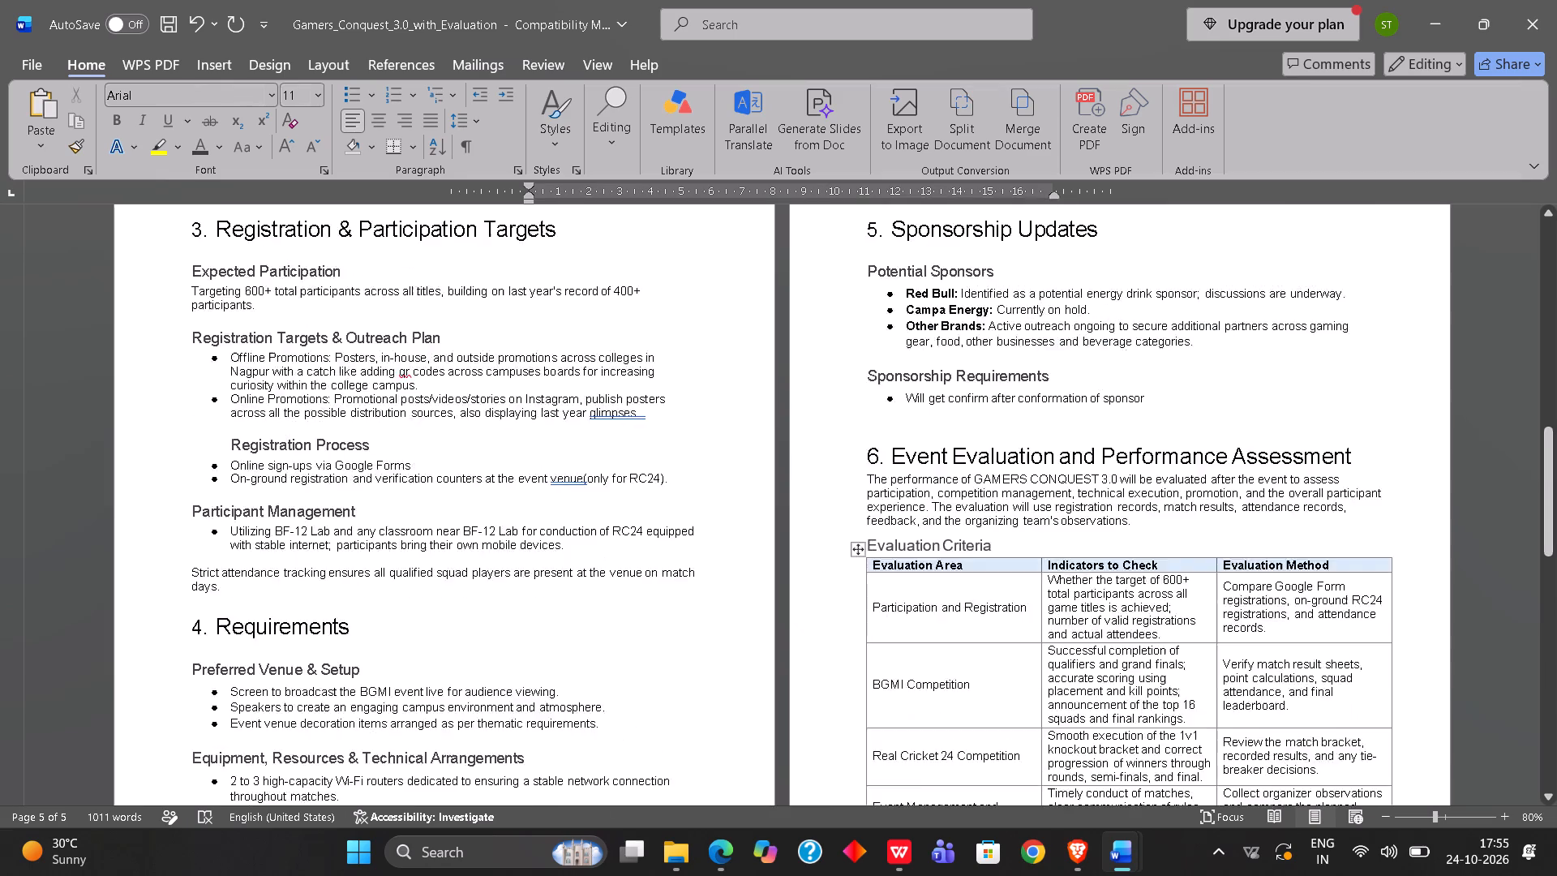
scroll(929, 492, "up", 1)
scroll(929, 492, "down", 1)
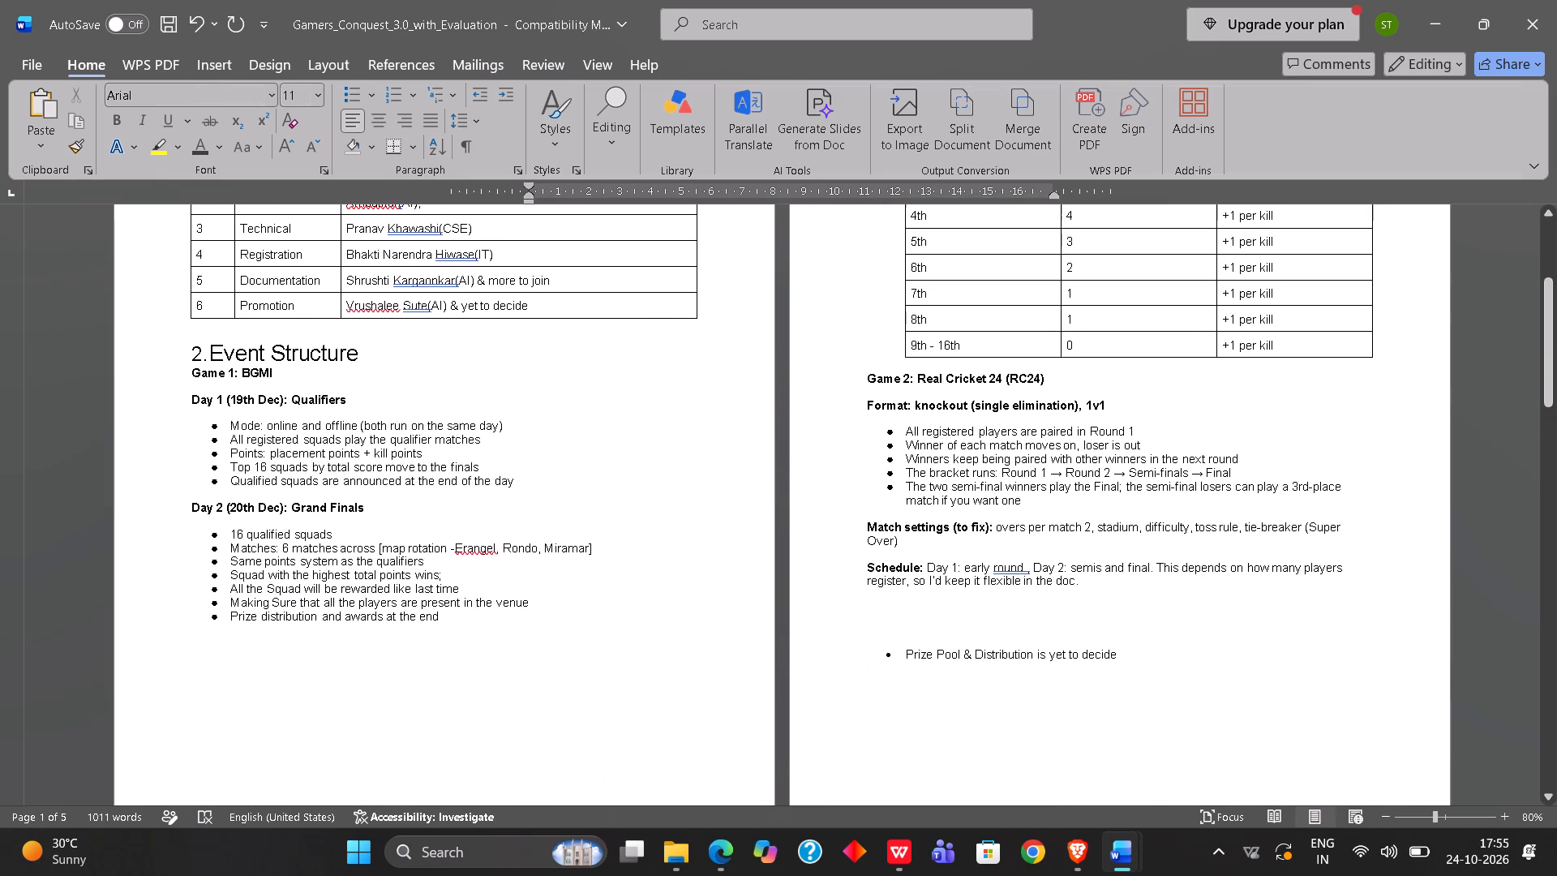
scroll(929, 492, "up", 3, "ctrl")
scroll(929, 492, "up", 7)
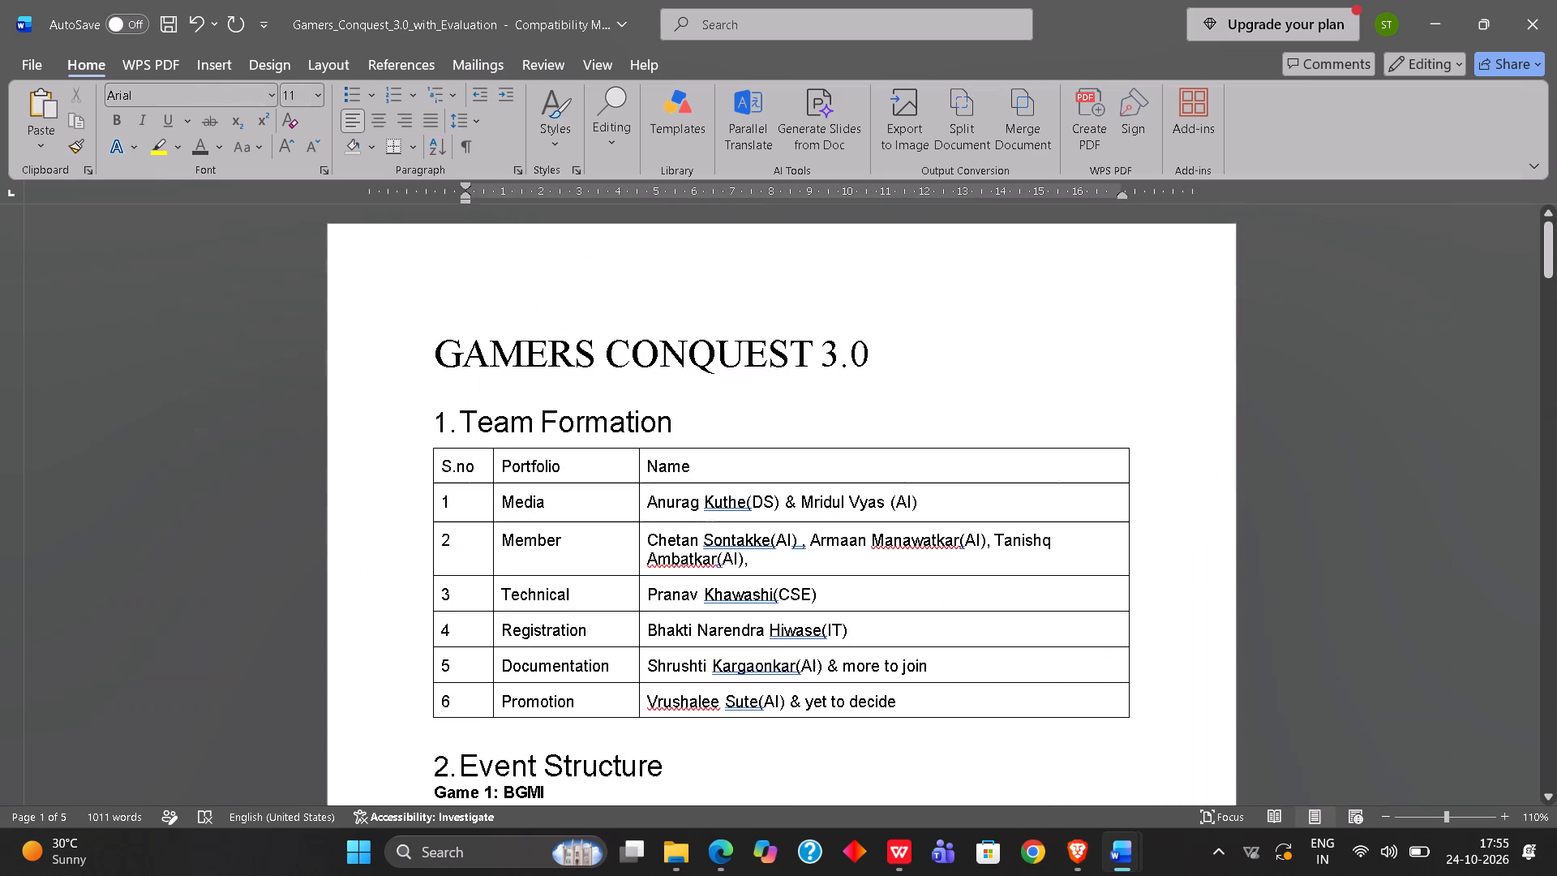
Check the document once more, from the title page down to the evaluation table and back.
scroll(929, 492, "up", 3)
scroll(929, 492, "down", 8)
scroll(929, 492, "up", 7)
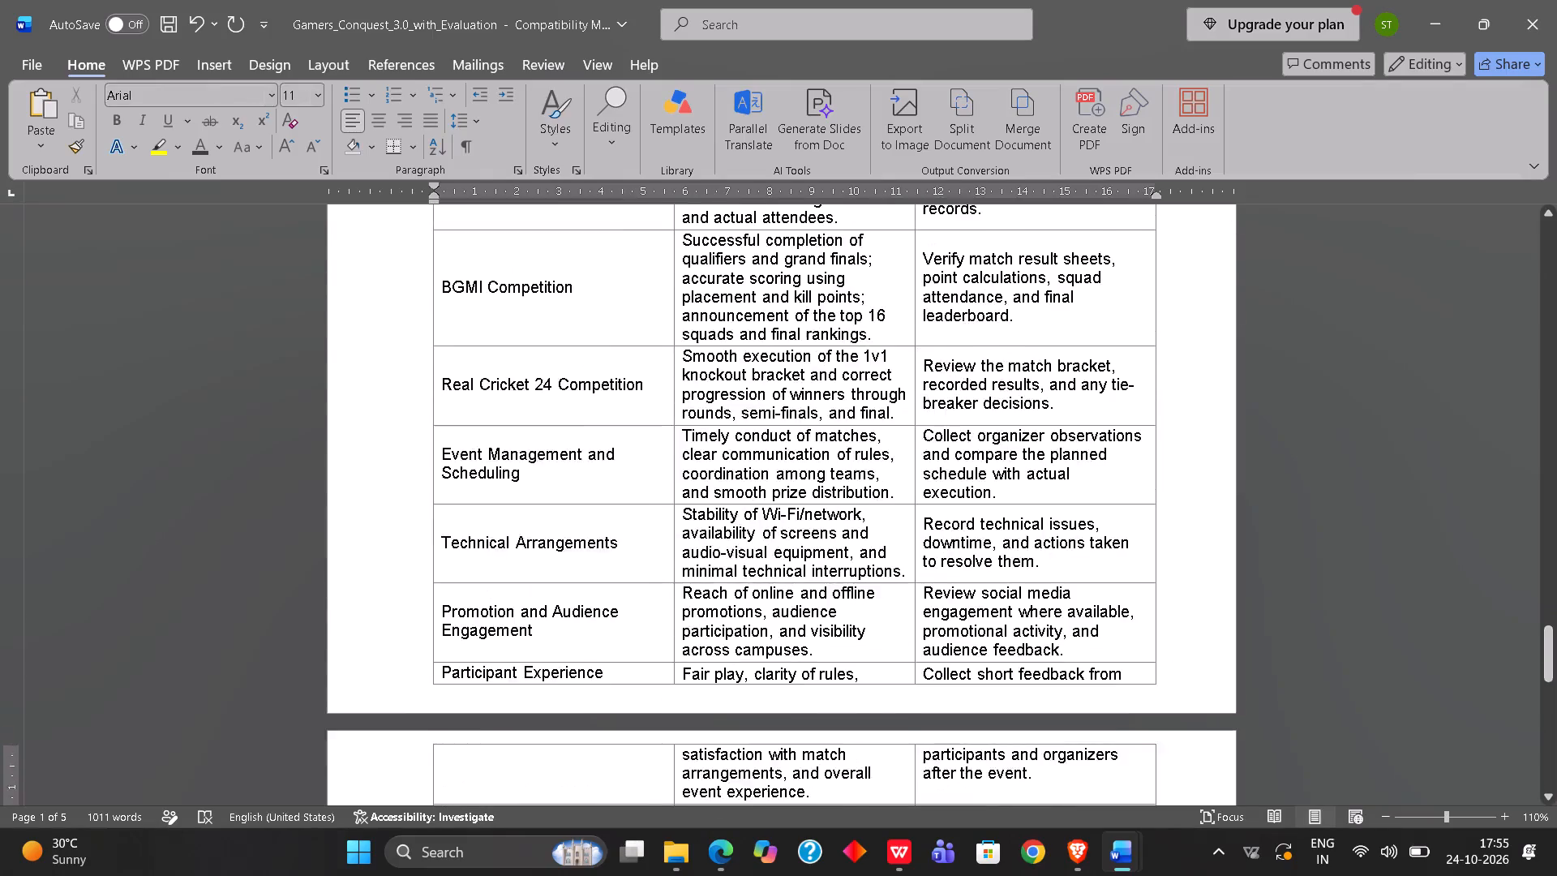
scroll(929, 492, "up", 17)
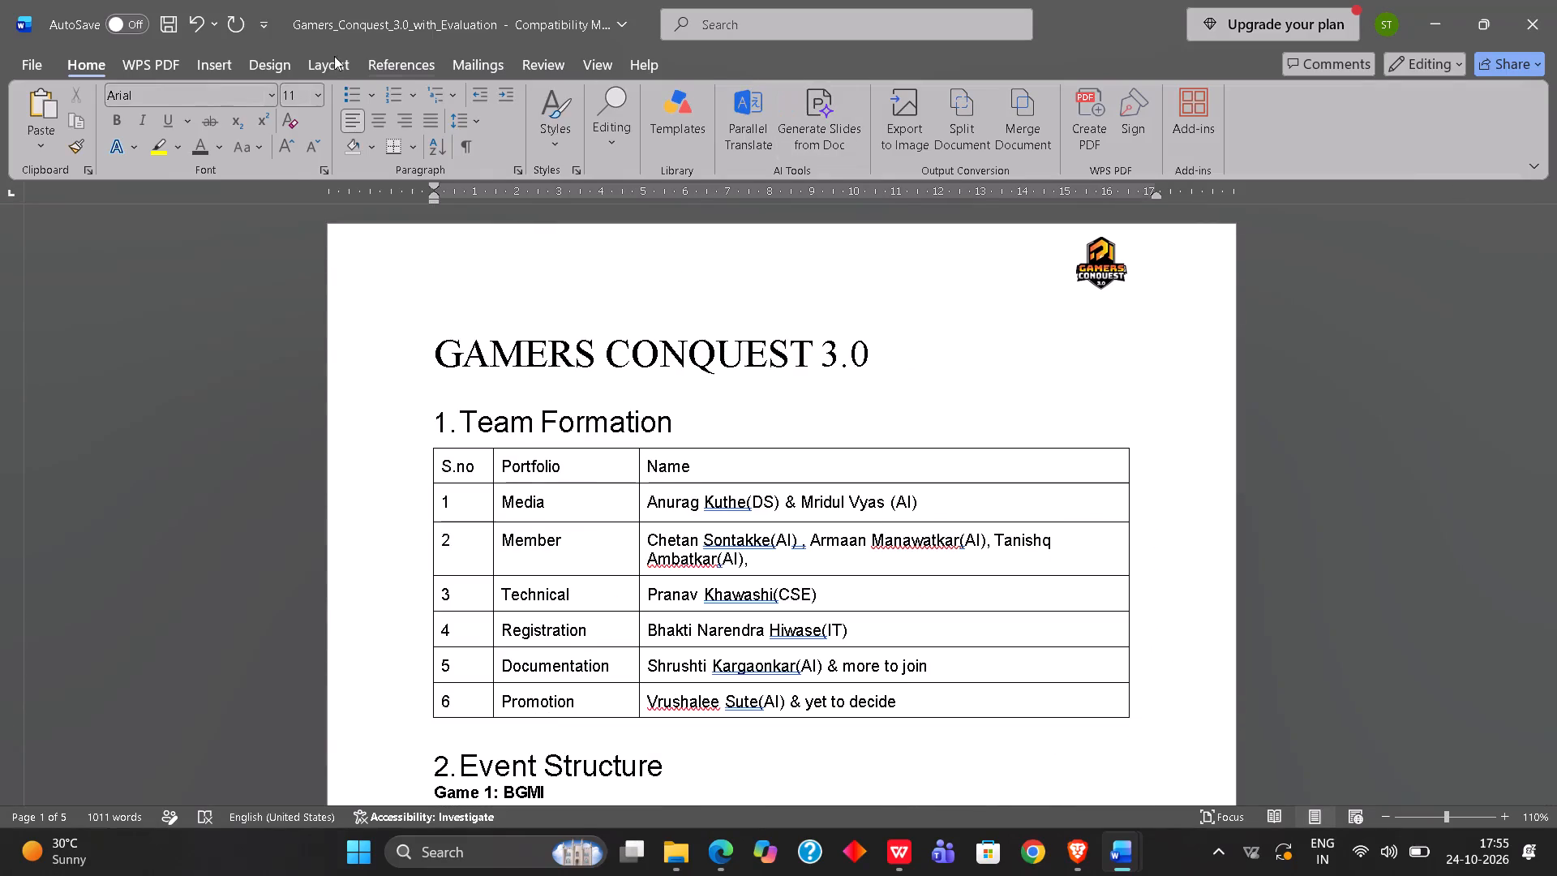
Save the document under a new name in the Downloads folder, shortening the file name to Gamers_Conquest_3.0.
left_click(40, 68)
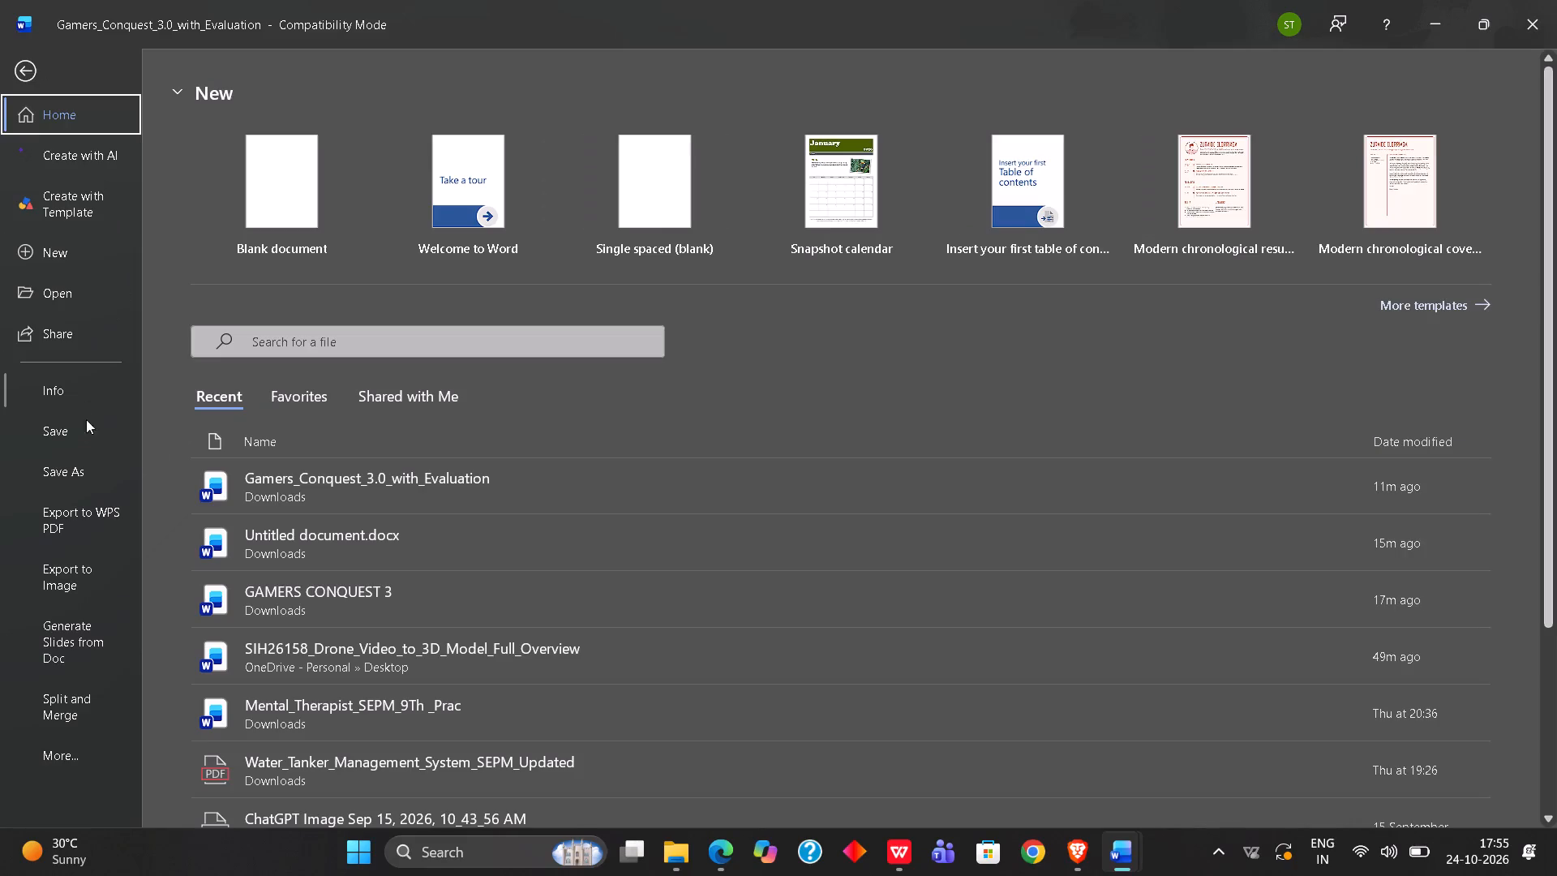
left_click(76, 470)
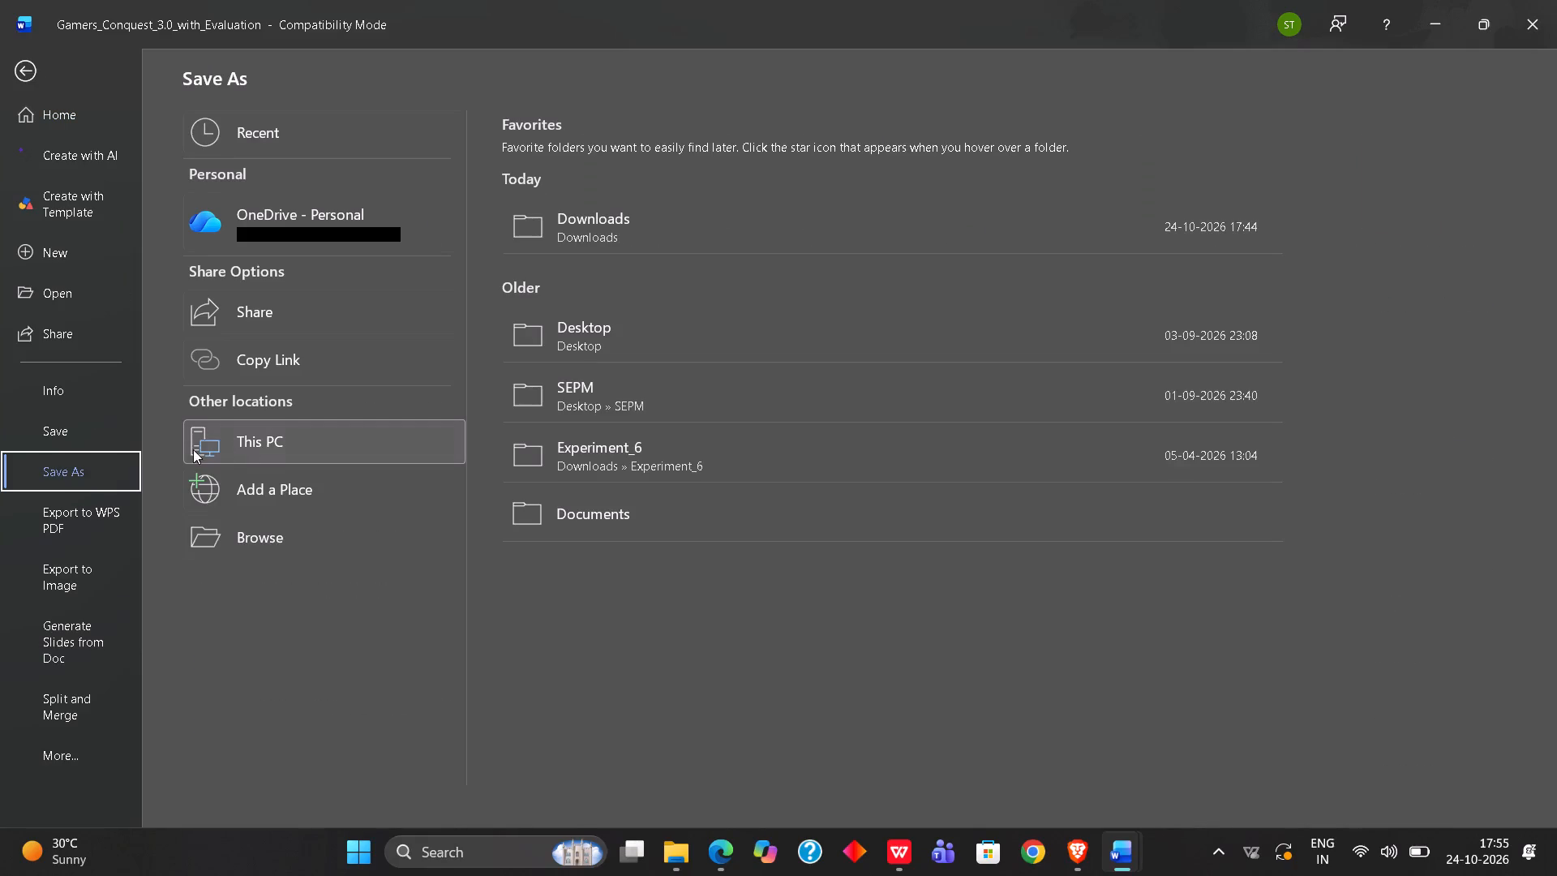
left_click(321, 449)
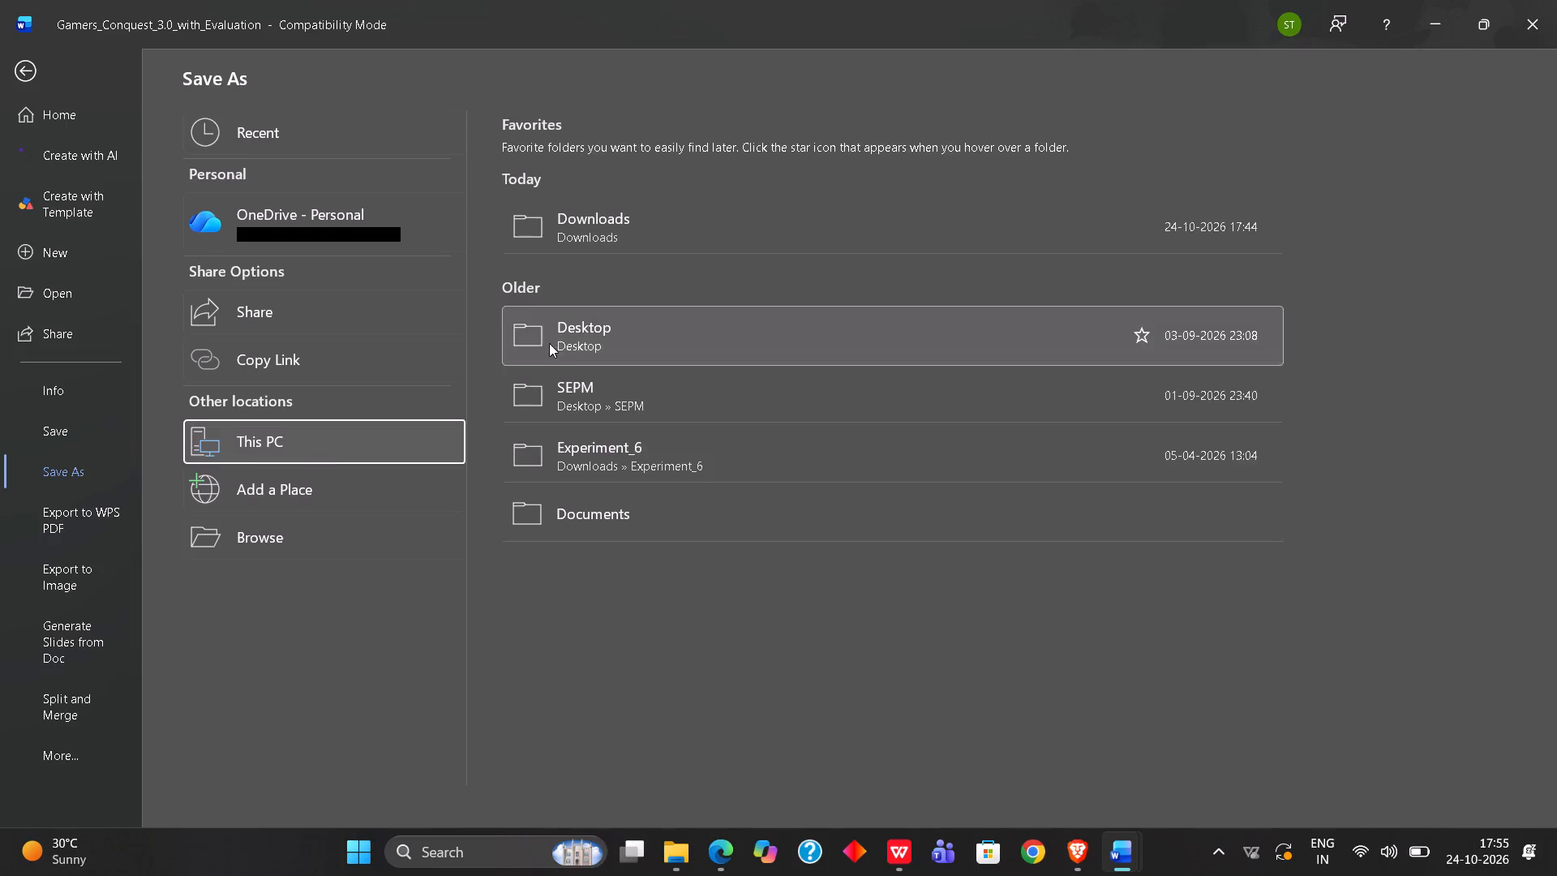
left_click(637, 230)
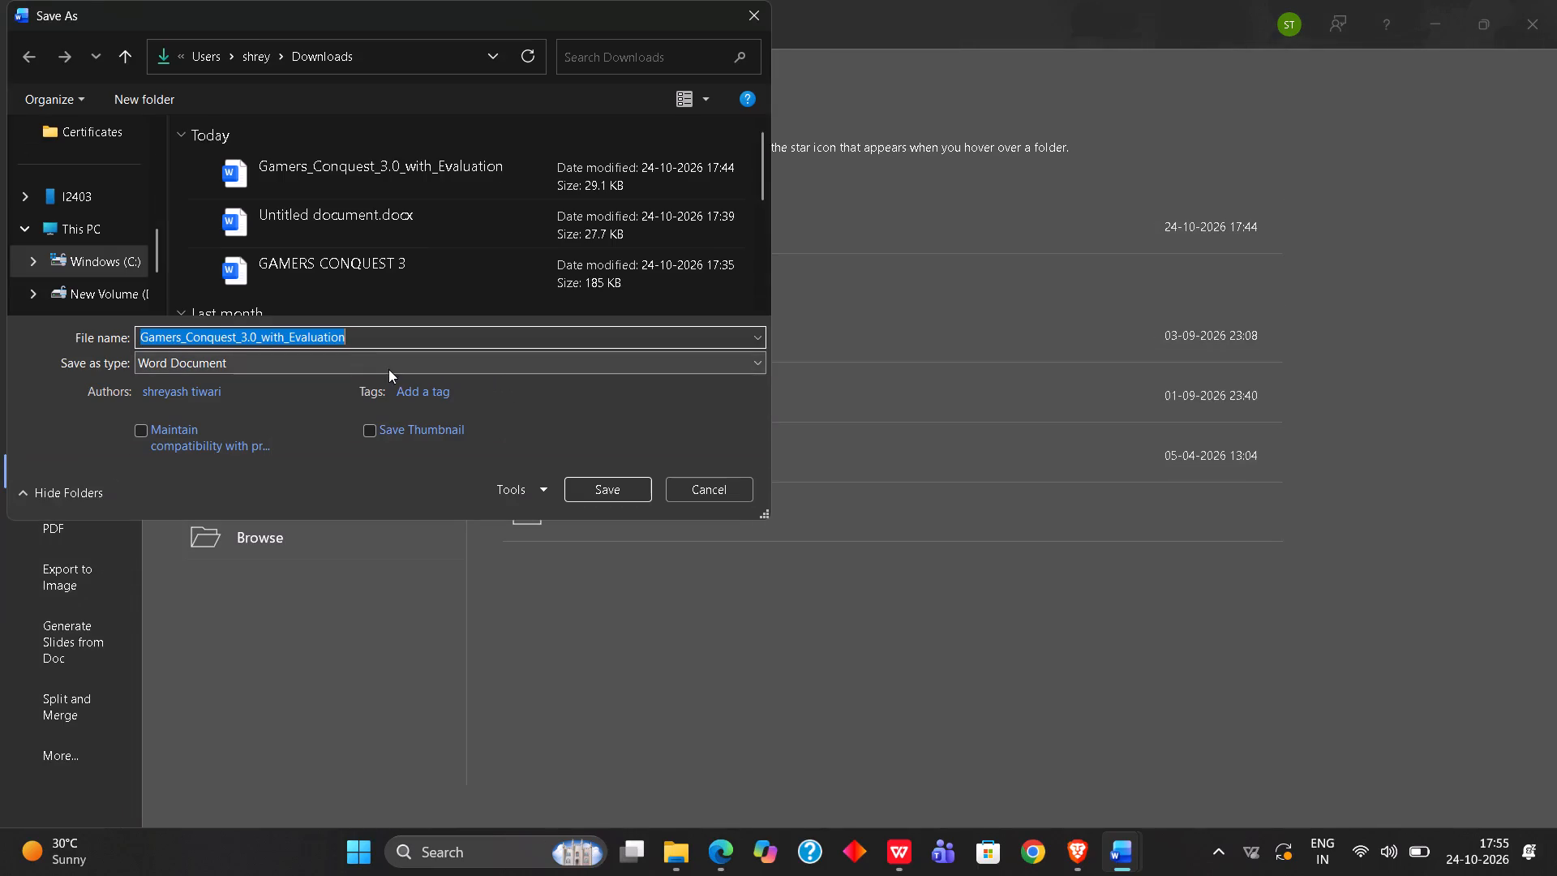
left_click(382, 344)
key("BackSpace")
key("BackSpace")
key("BackSpace")
key("BackSpace")
key("BackSpace")
key("BackSpace")
key("BackSpace")
key("BackSpace")
key("BackSpace")
key("BackSpace")
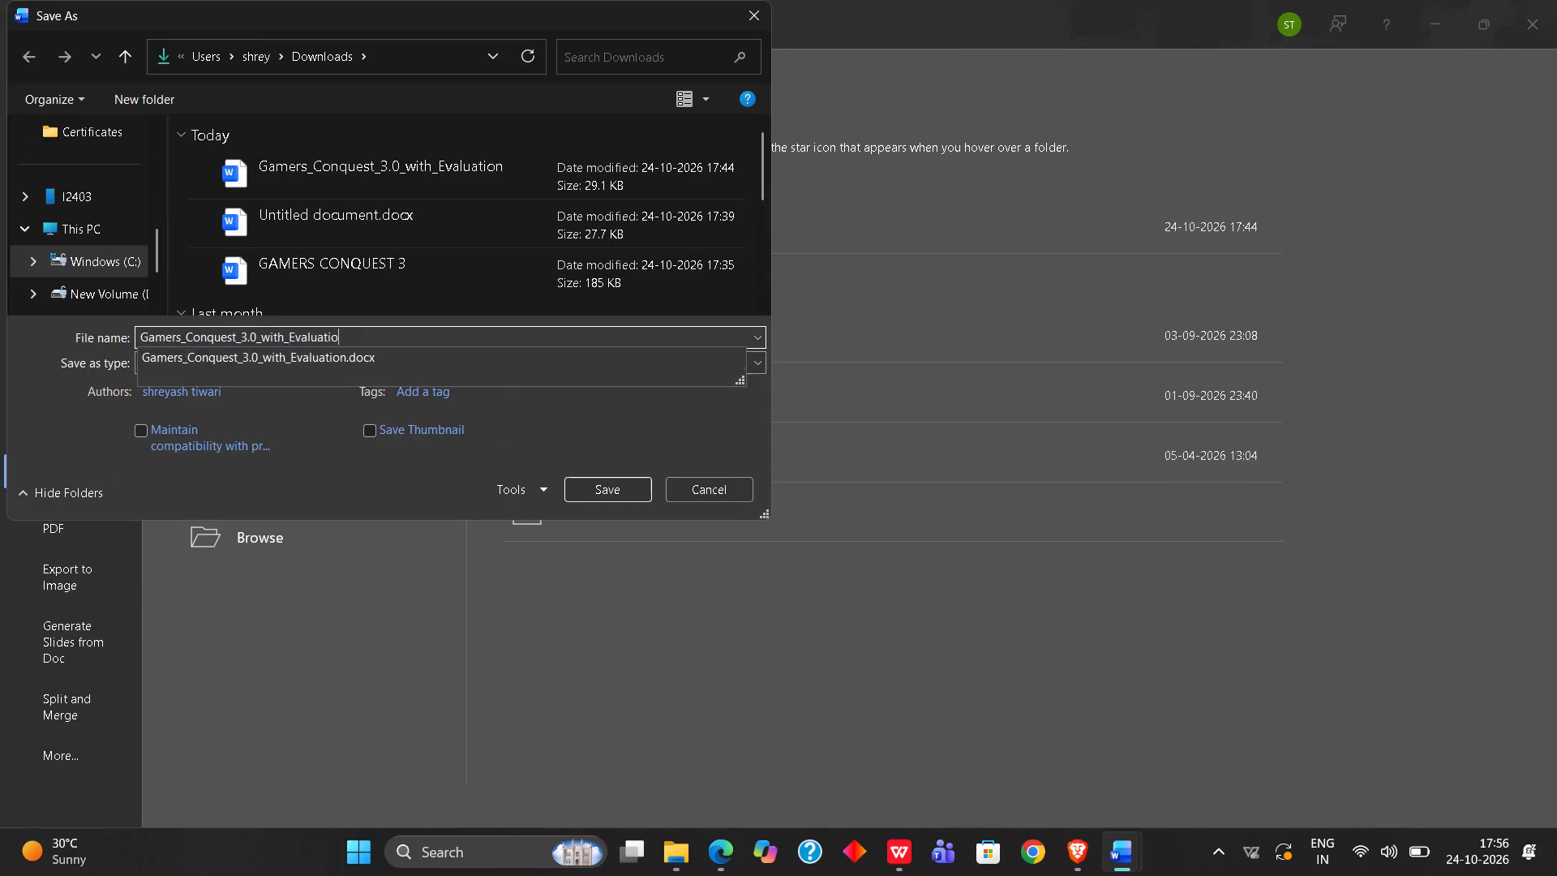
key("BackSpace")
key("BackSpace")
key("BackSpace")
key("BackSpace")
key("BackSpace")
key("BackSpace")
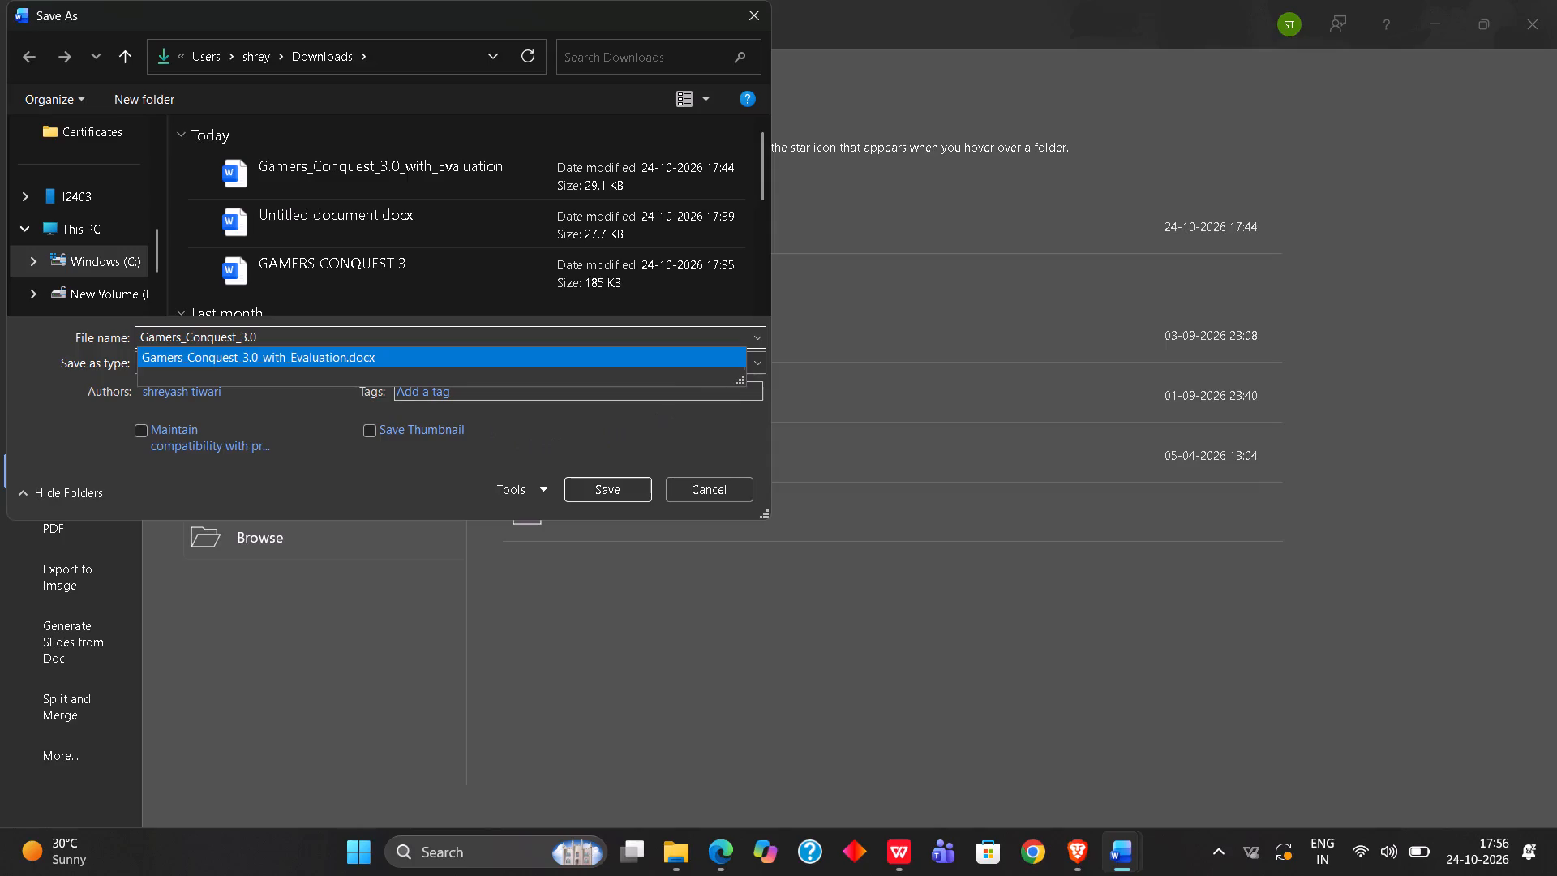
Finish saving the document as Gamers_Conquest_3.0 in the Downloads folder.
left_click(581, 490)
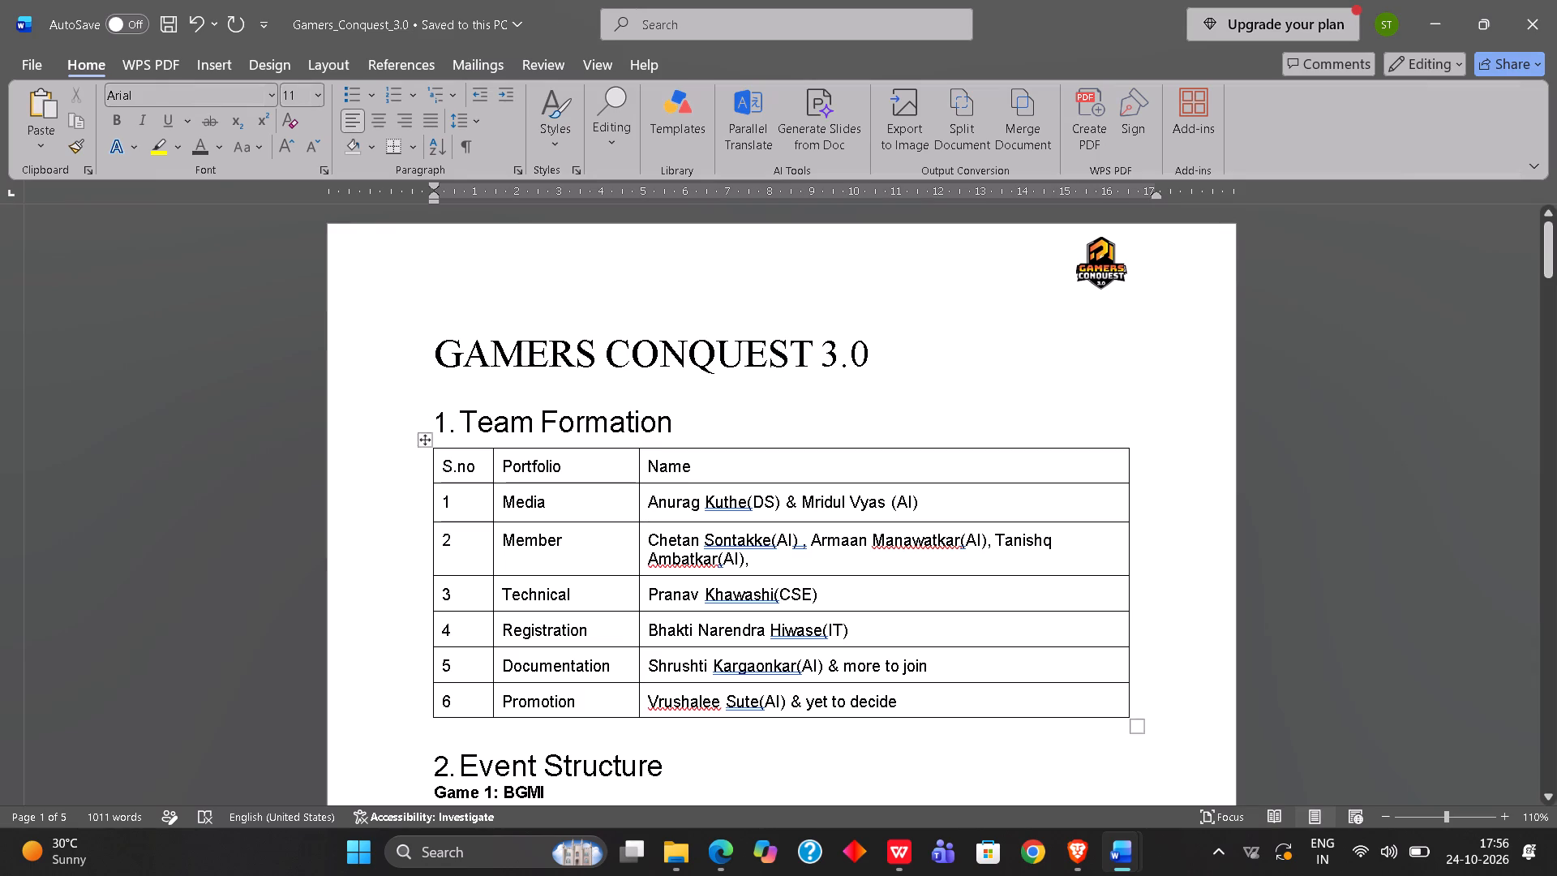
left_click(1417, 14)
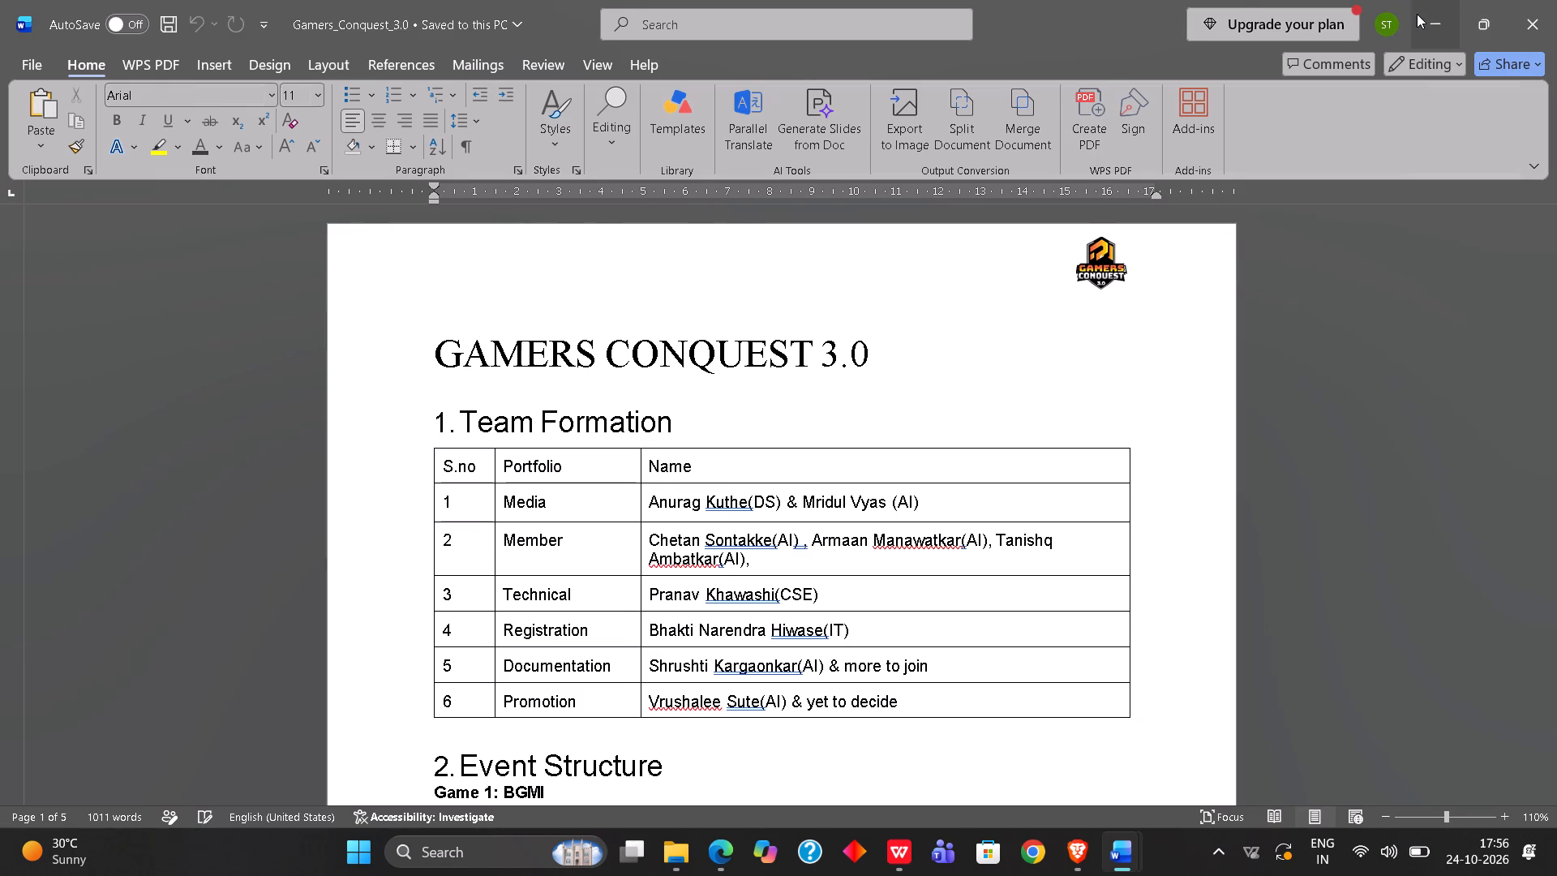
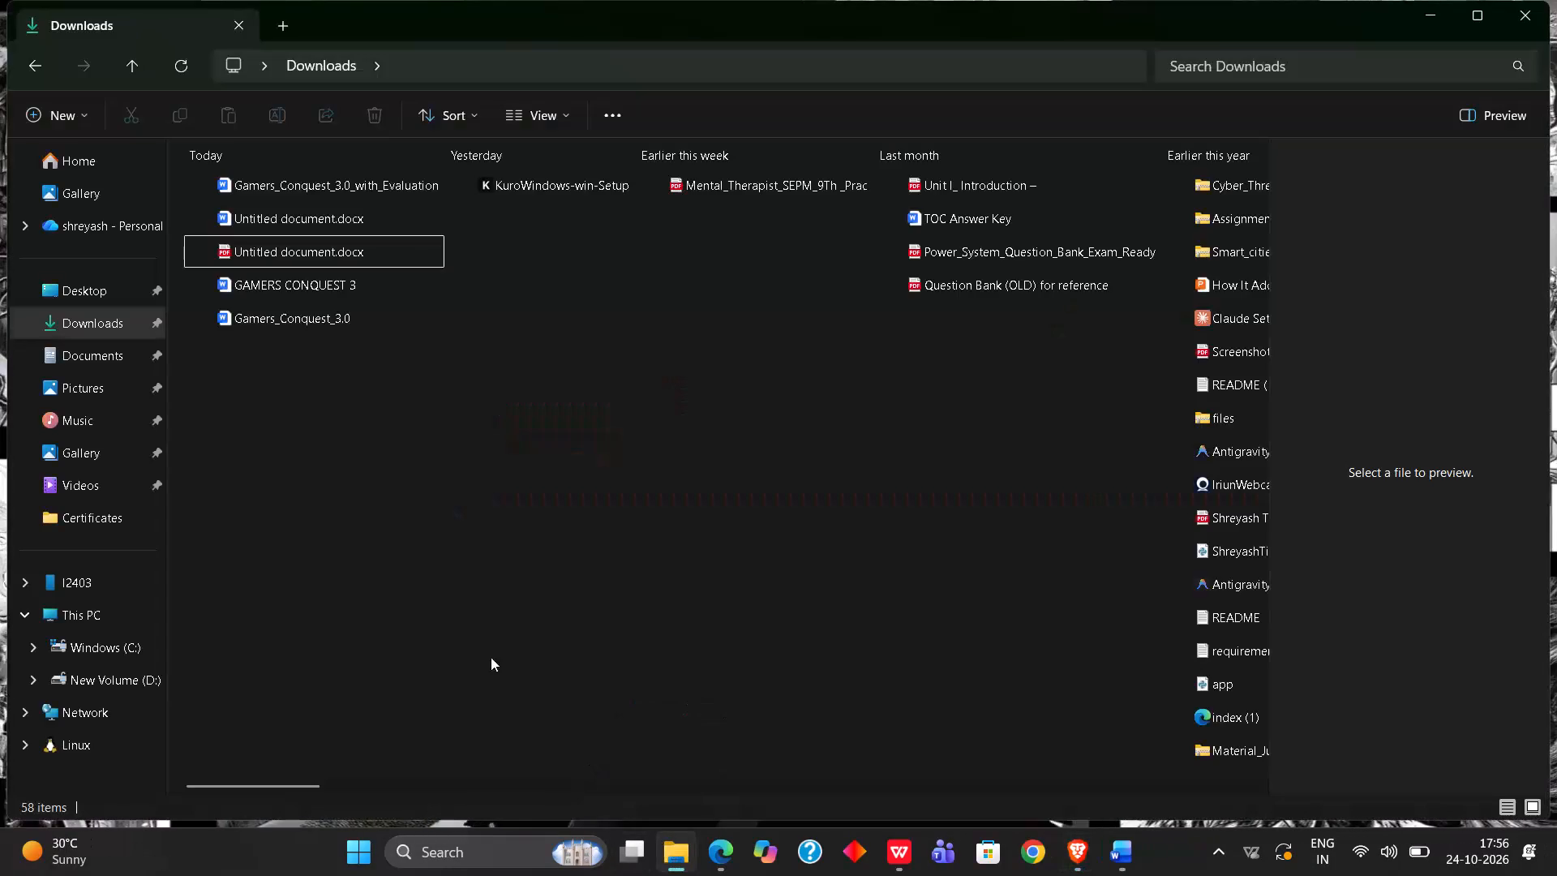
left_click(310, 196)
left_click(316, 217, "ctrl")
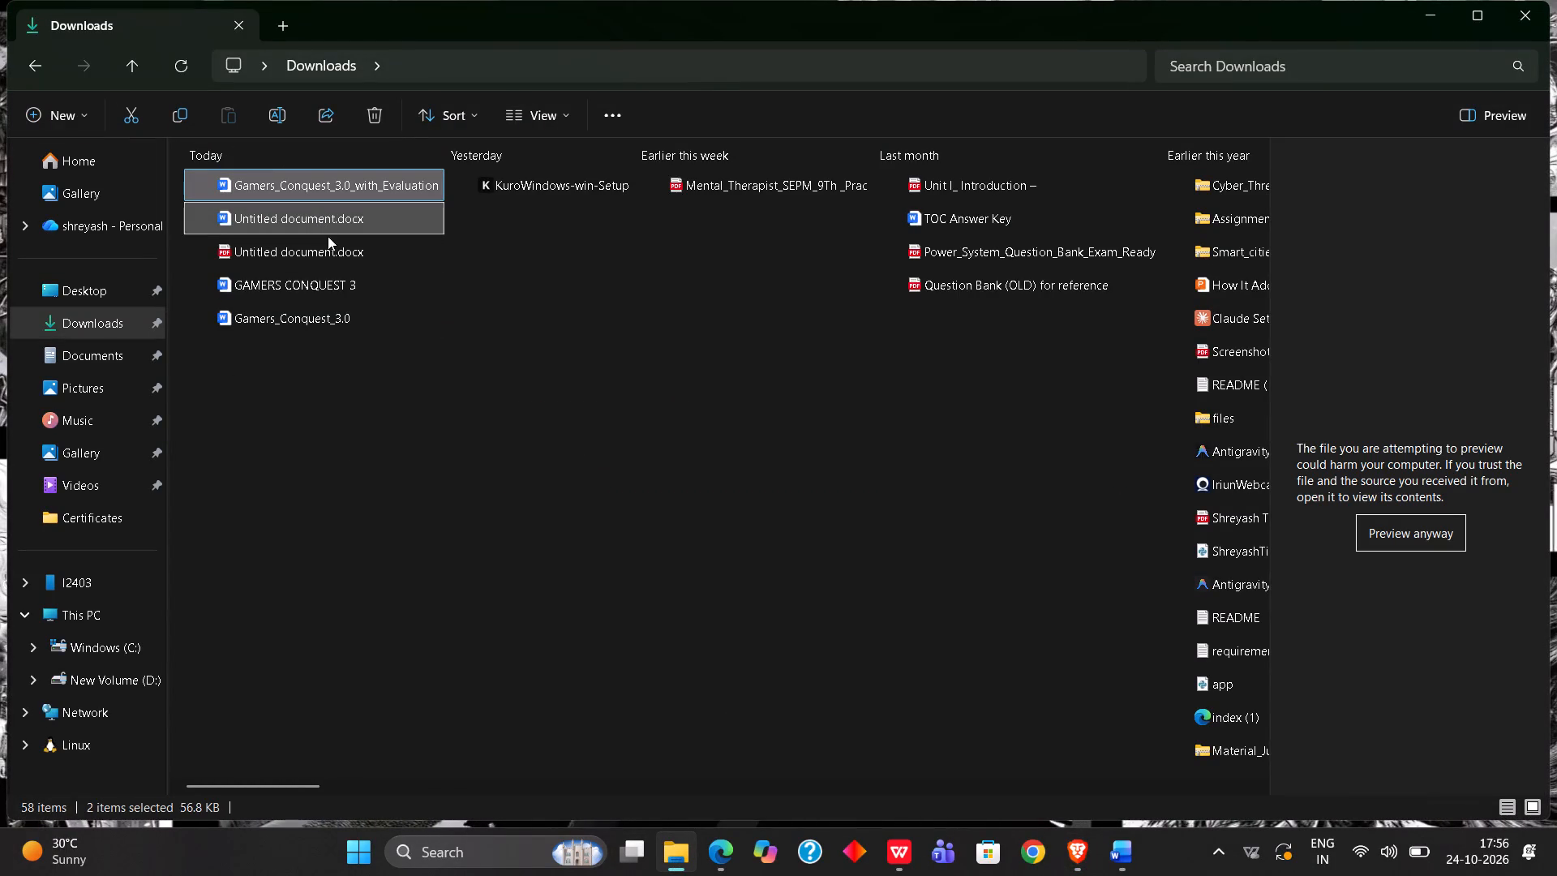
left_click(328, 250, "ctrl")
left_click(335, 281, "ctrl")
left_click(336, 324, "ctrl")
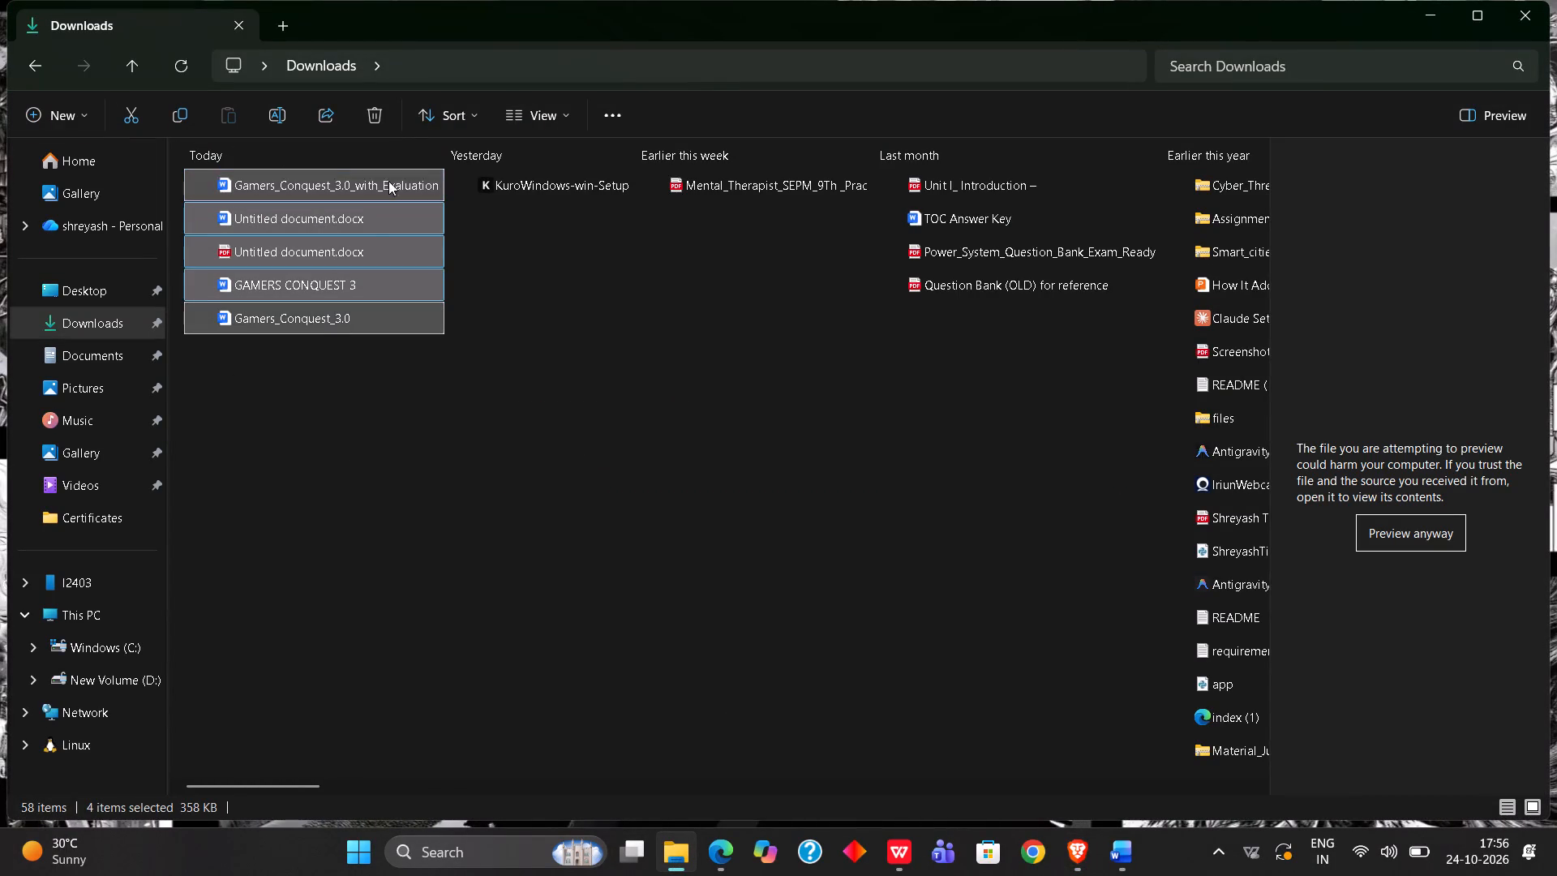
left_click(377, 111)
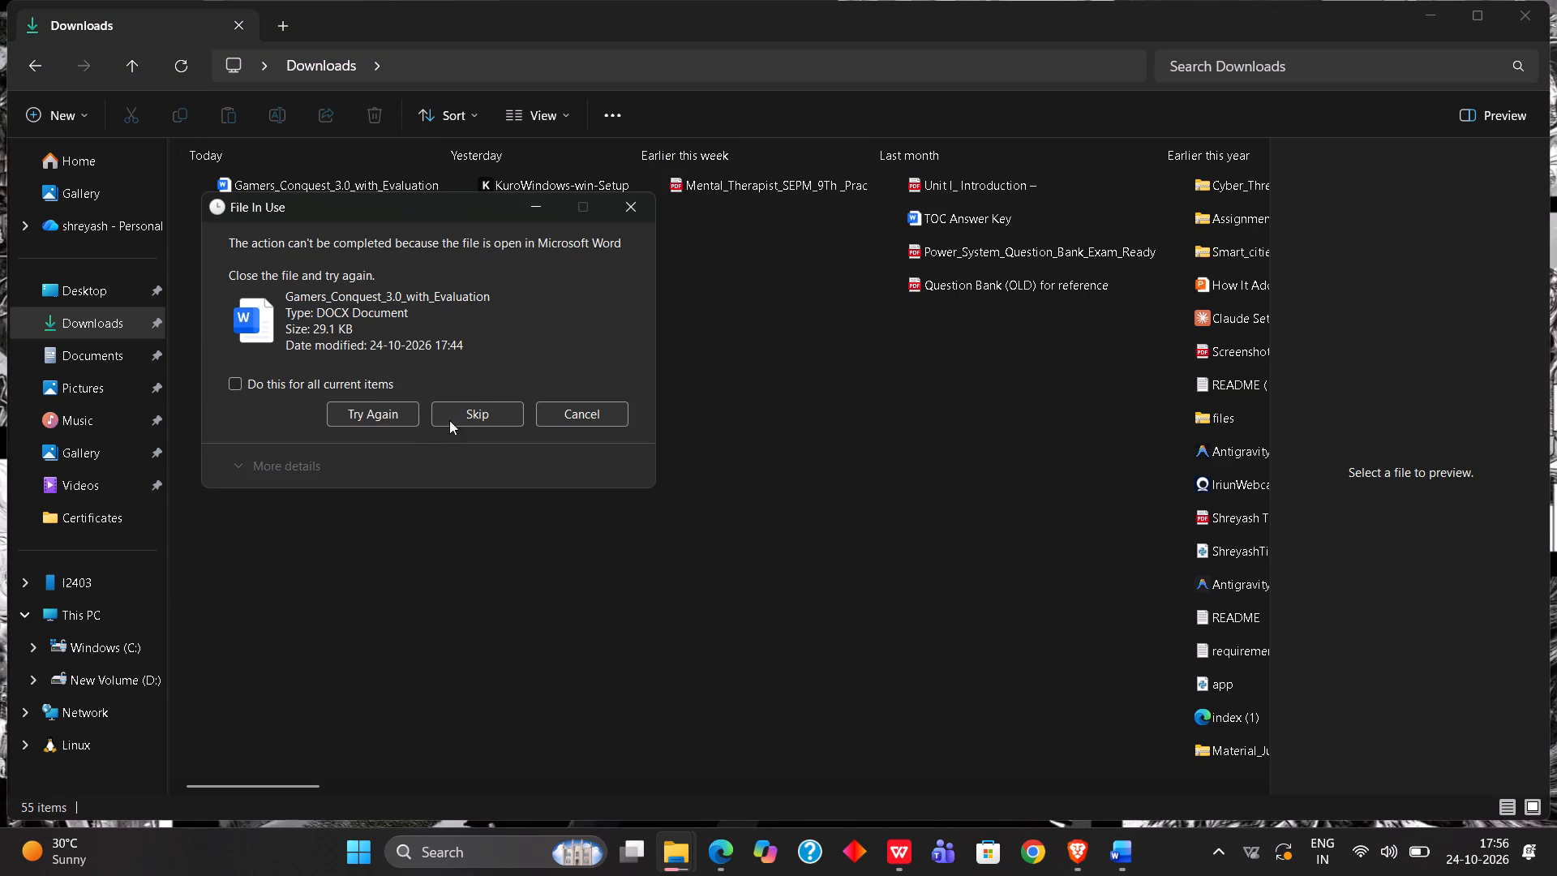
Close the Word document and retry deleting the Gamers_Conquest_3.0_with_Evaluation file from the Downloads folder.
right_click(1115, 857)
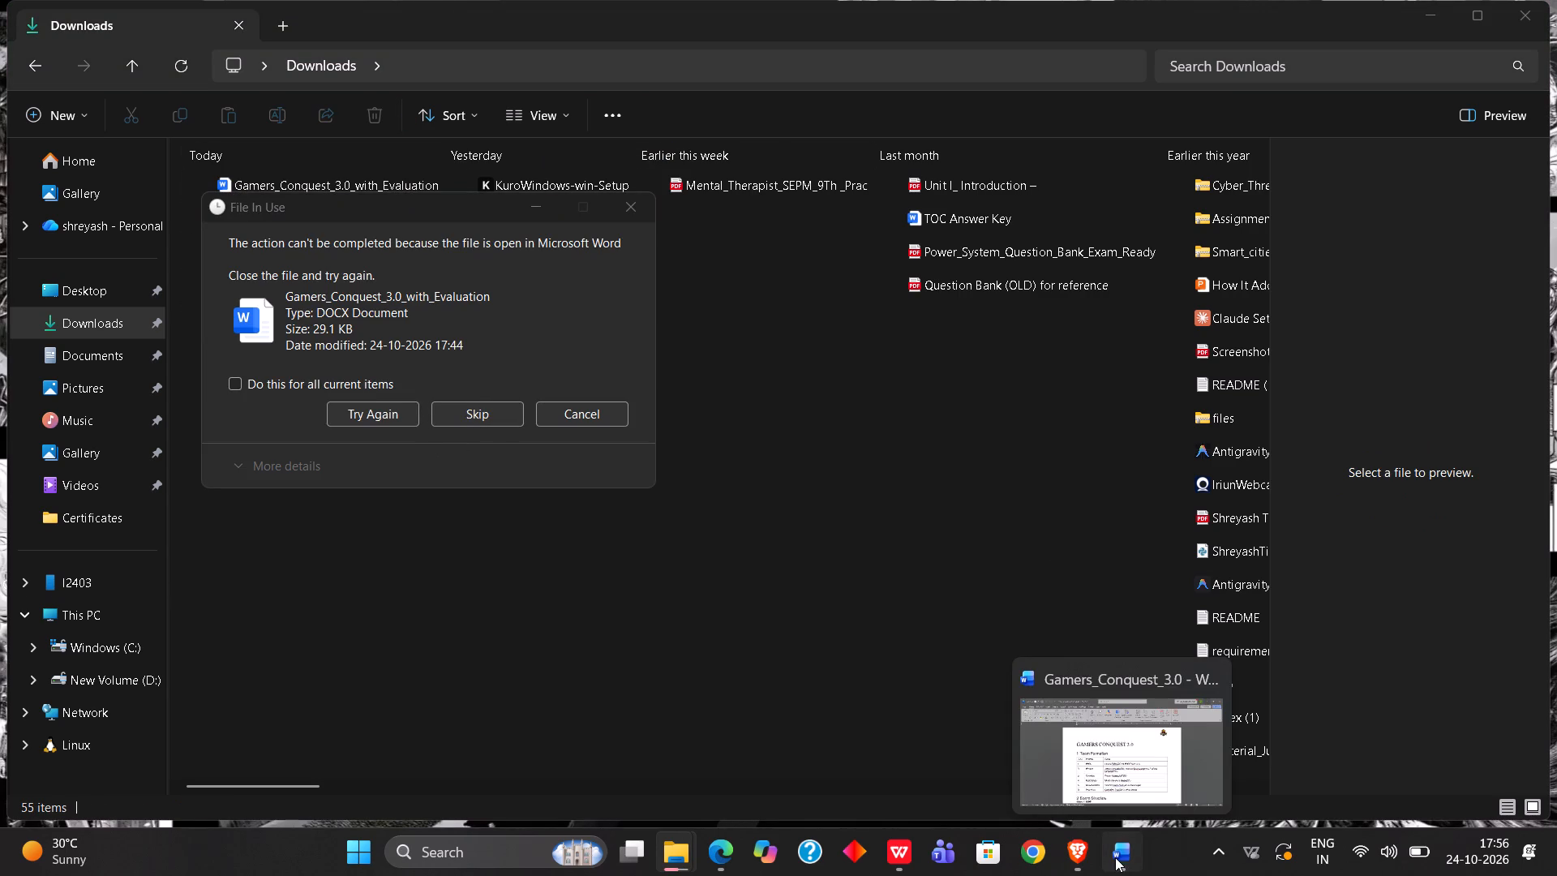
left_click(1132, 802)
left_click(393, 414)
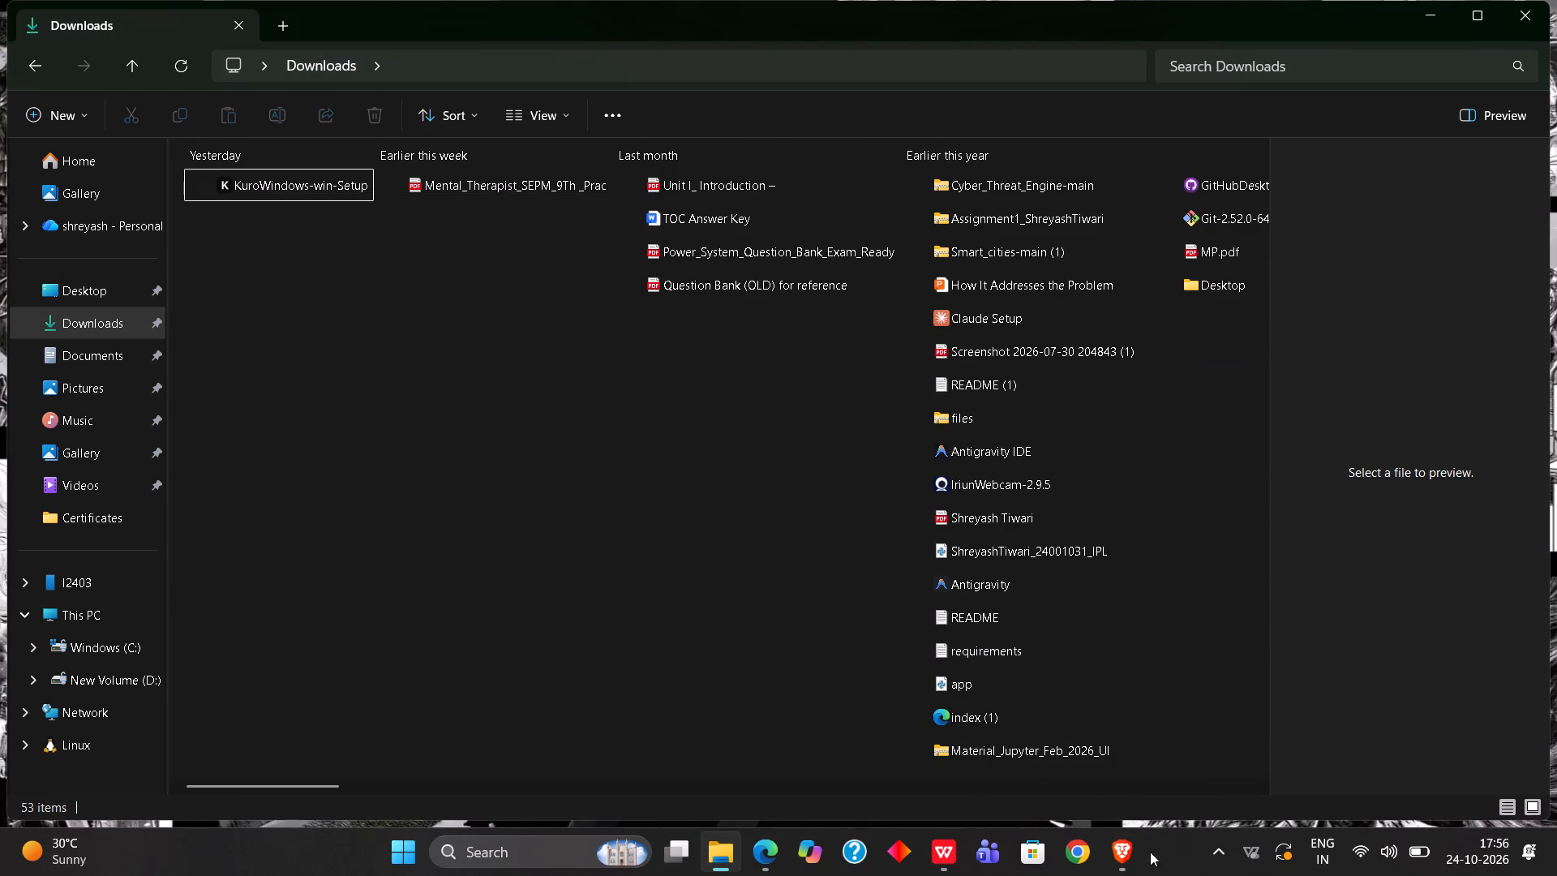
left_click(940, 866)
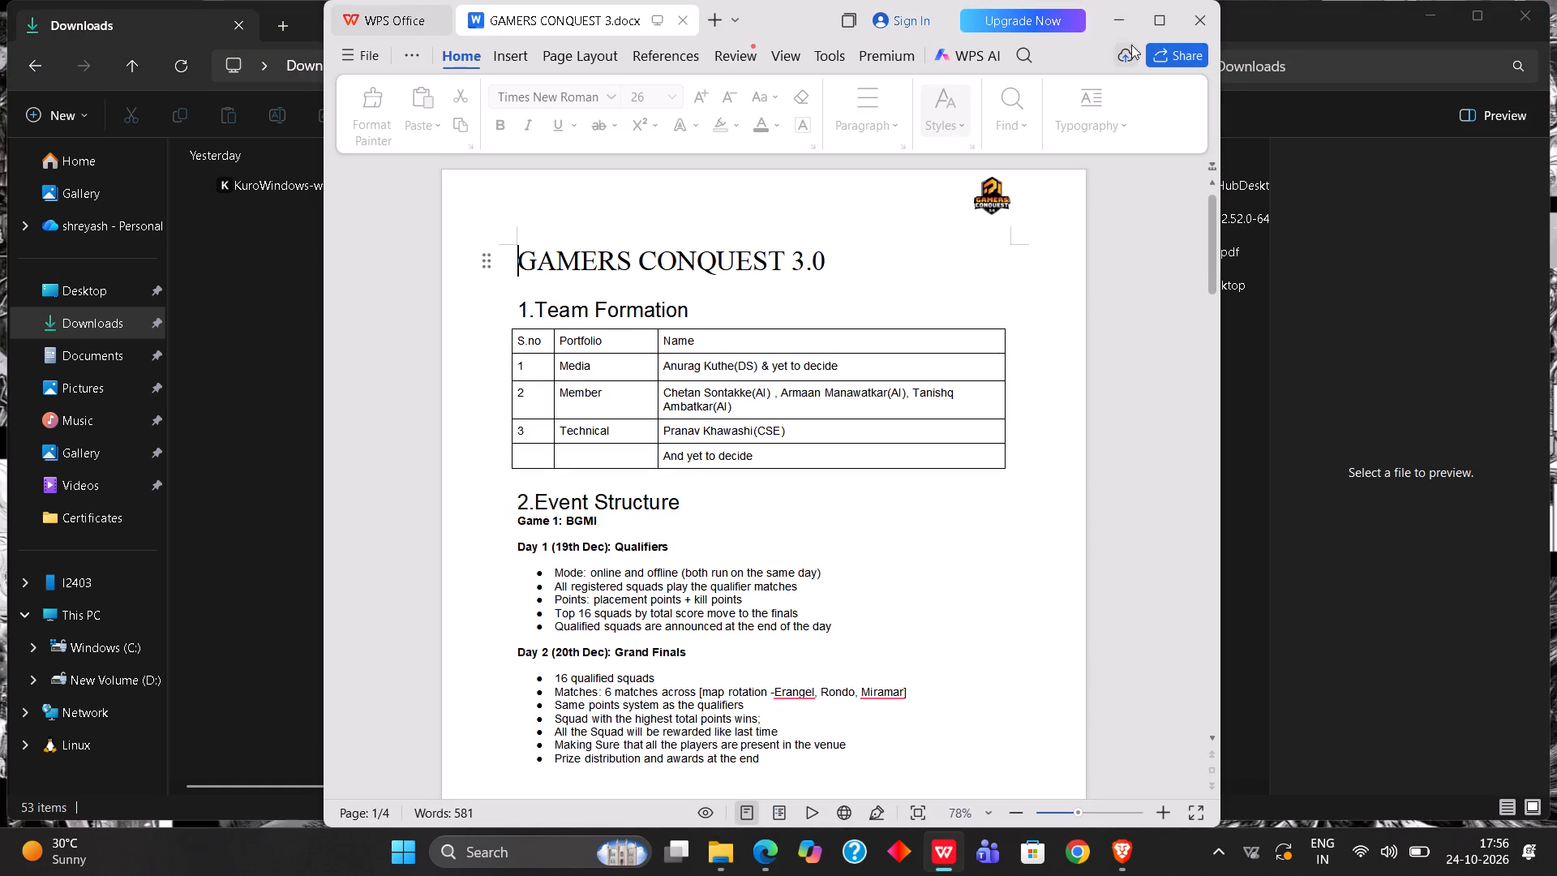
left_click(1197, 35)
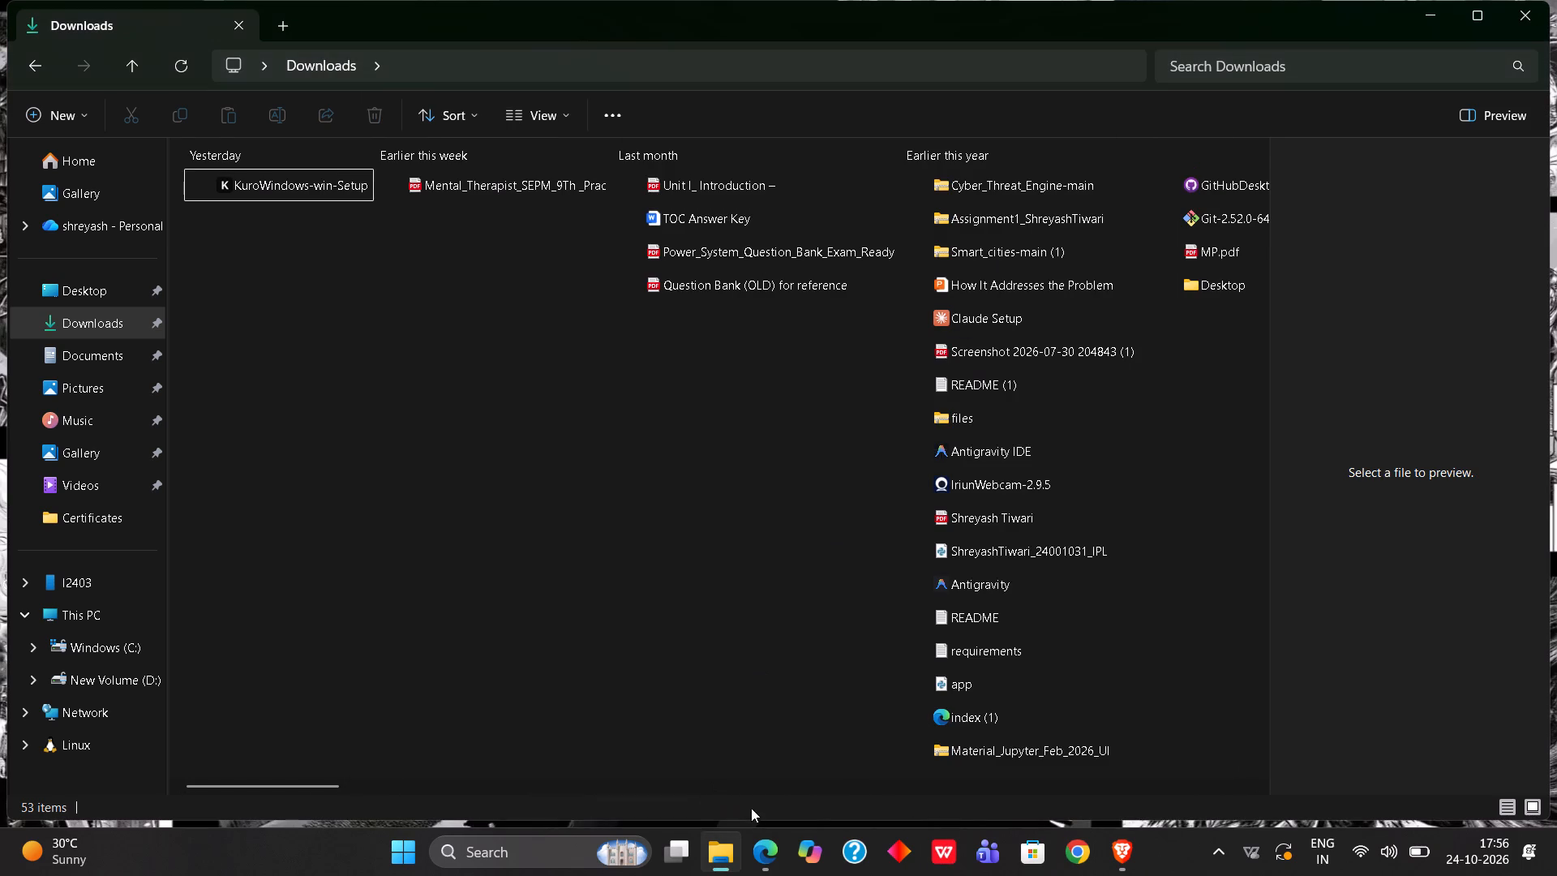
left_click(764, 866)
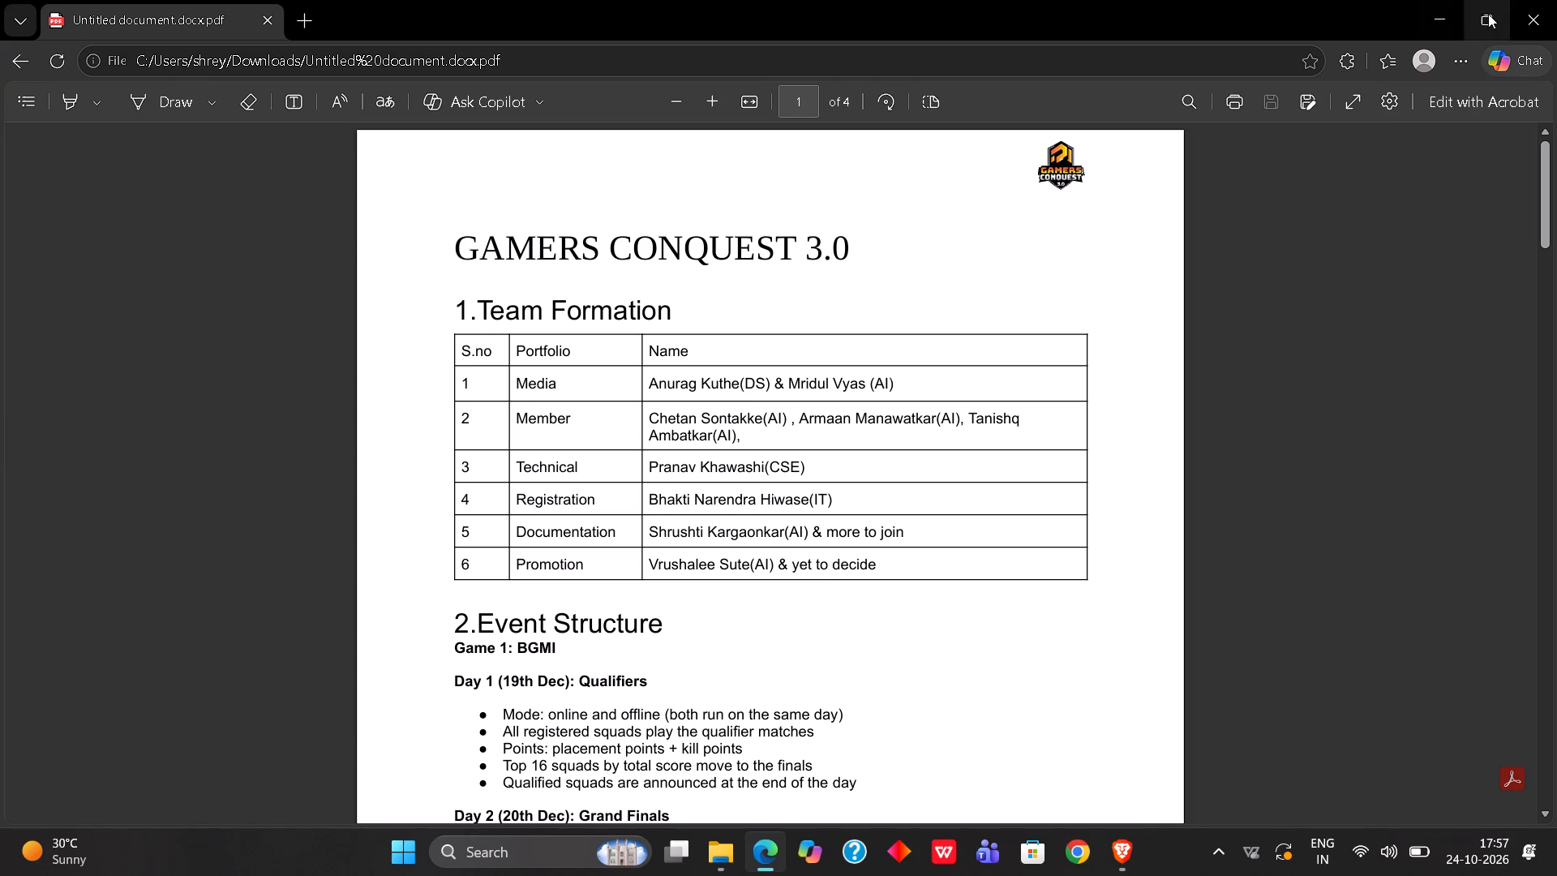
left_click(1521, 9)
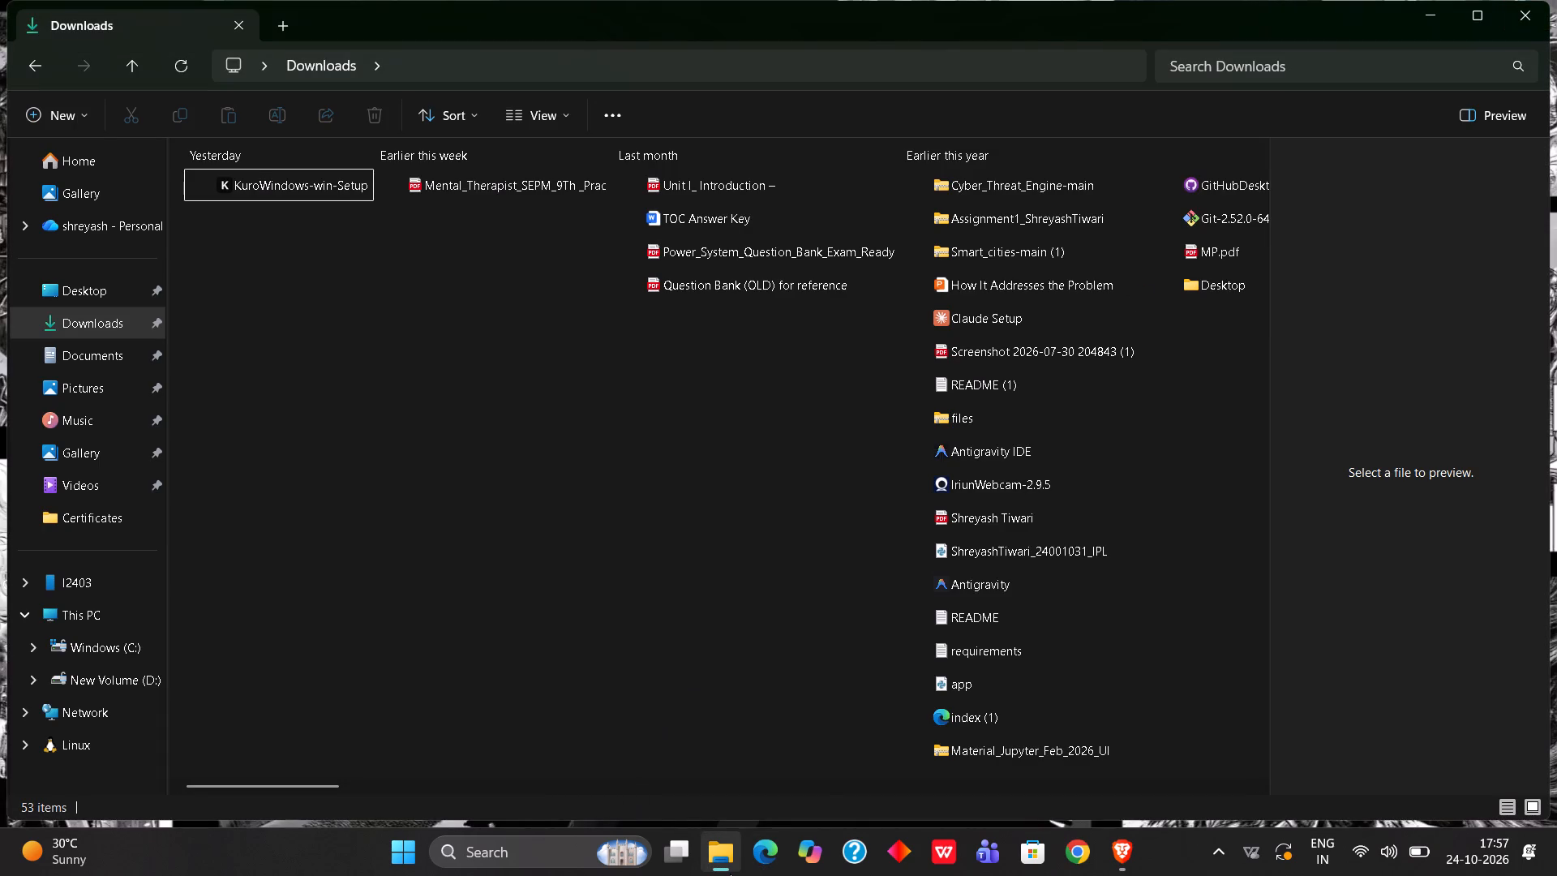
right_click(730, 874)
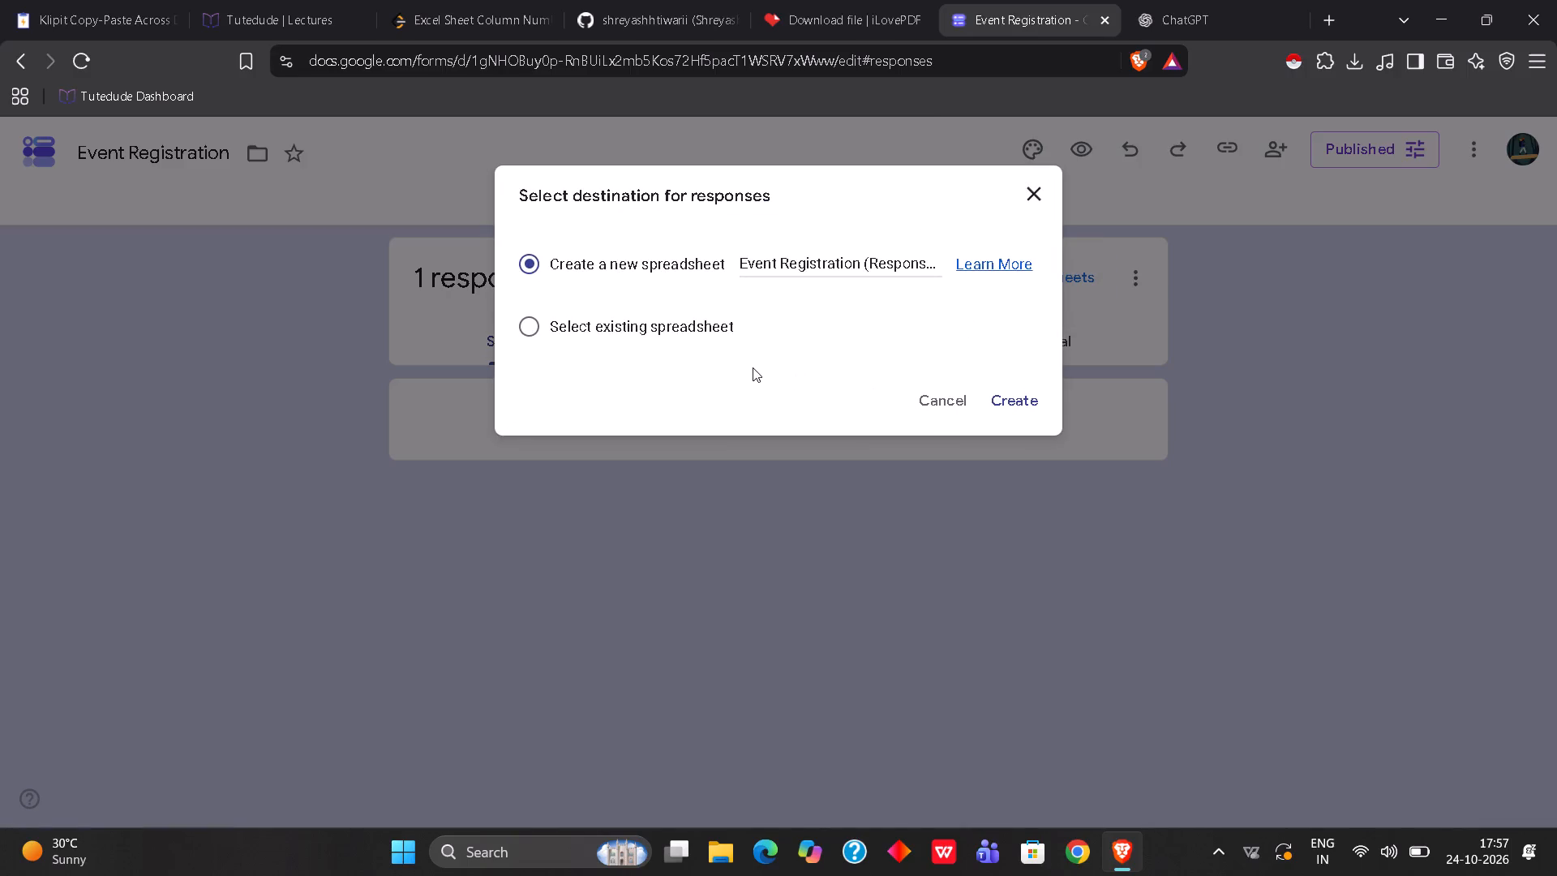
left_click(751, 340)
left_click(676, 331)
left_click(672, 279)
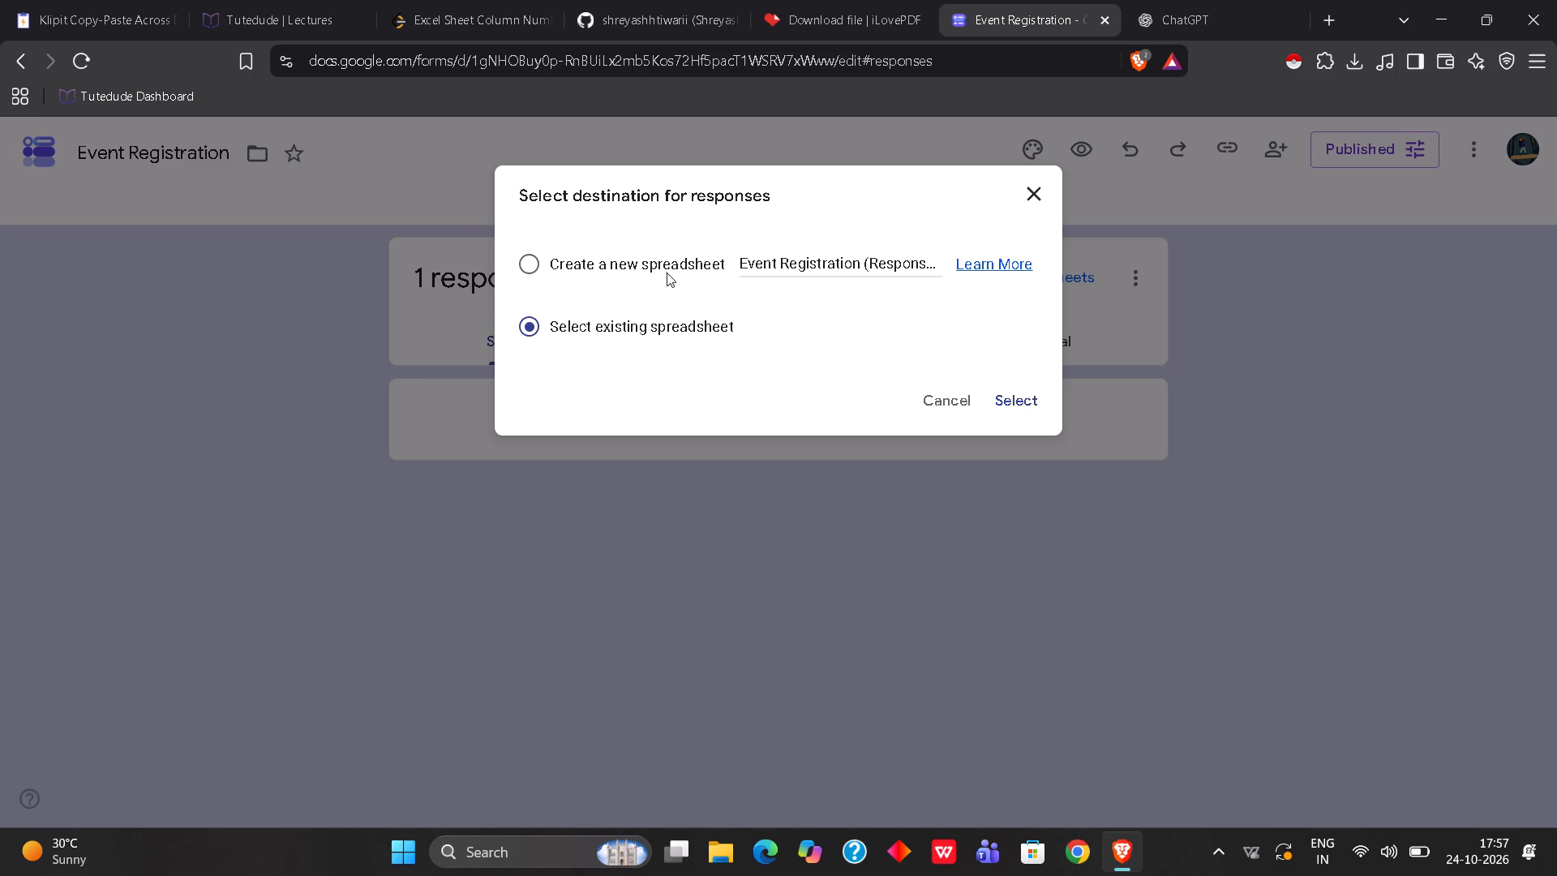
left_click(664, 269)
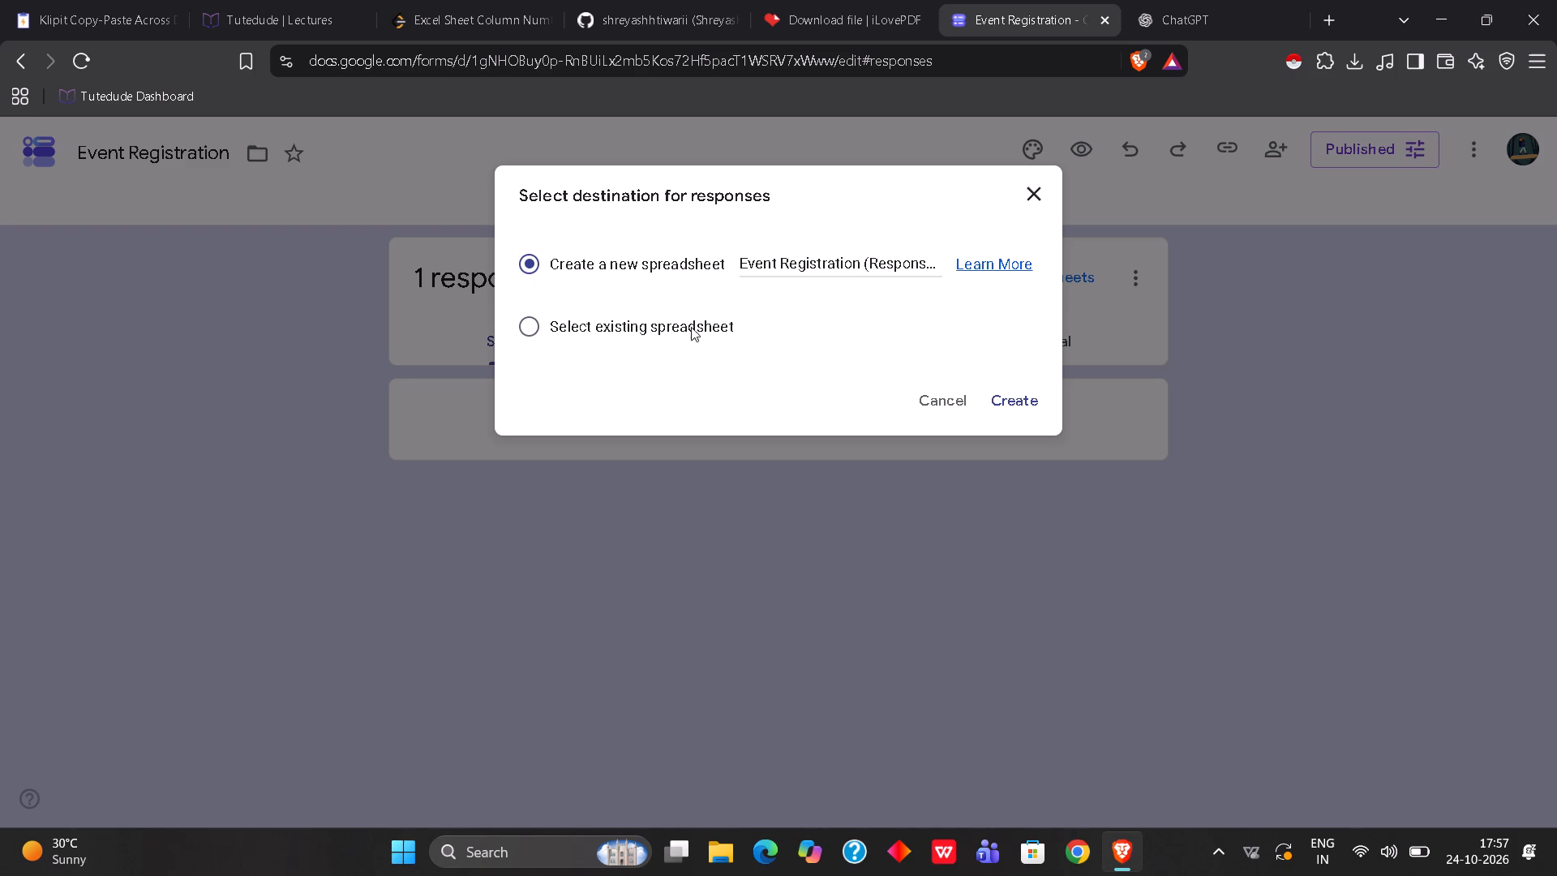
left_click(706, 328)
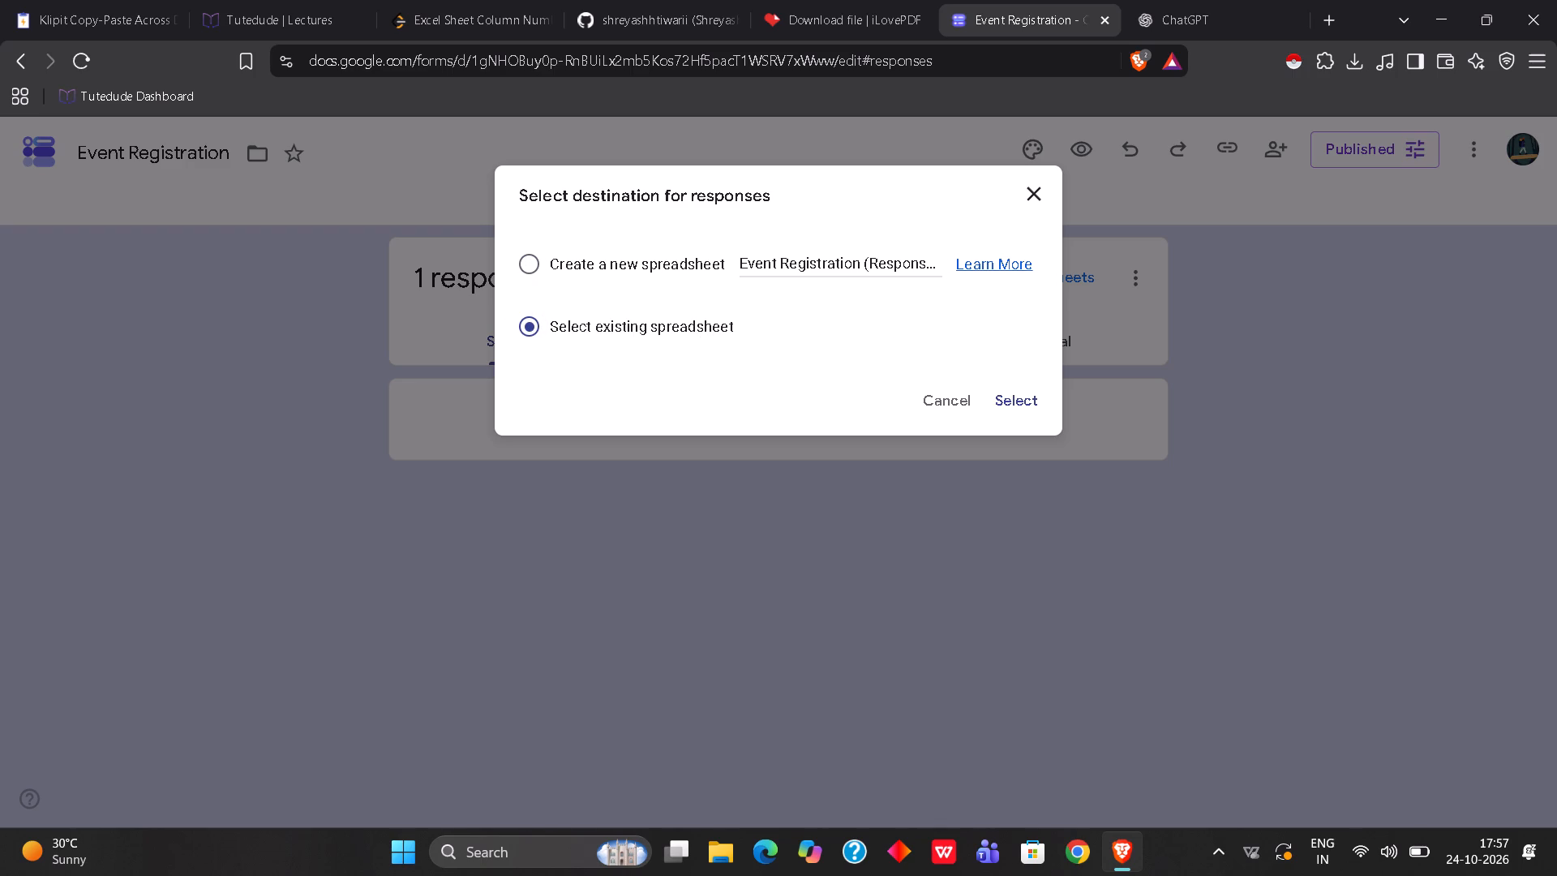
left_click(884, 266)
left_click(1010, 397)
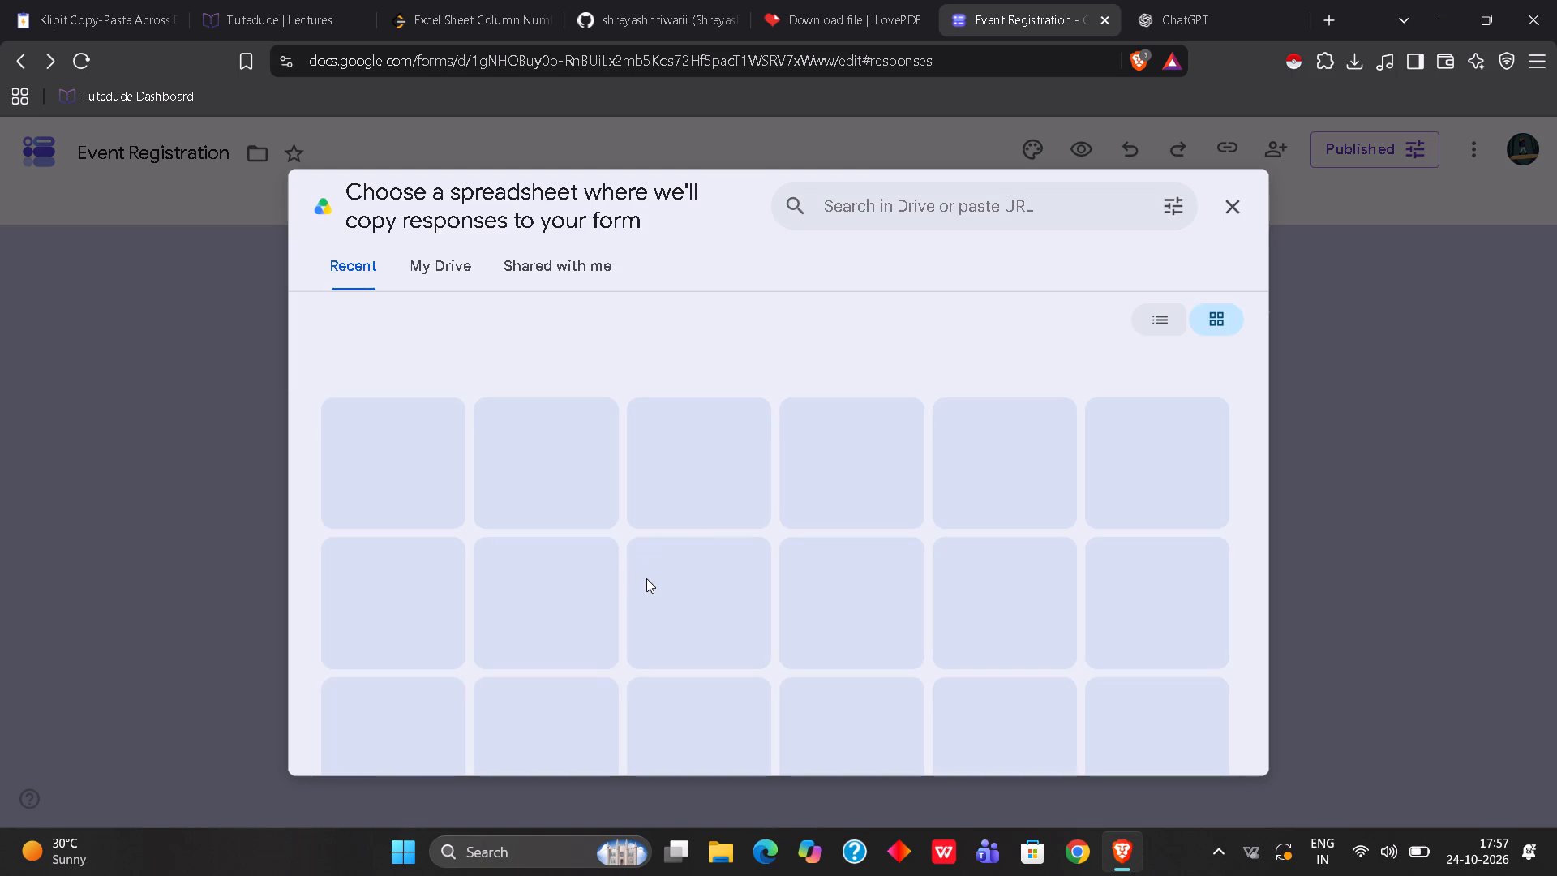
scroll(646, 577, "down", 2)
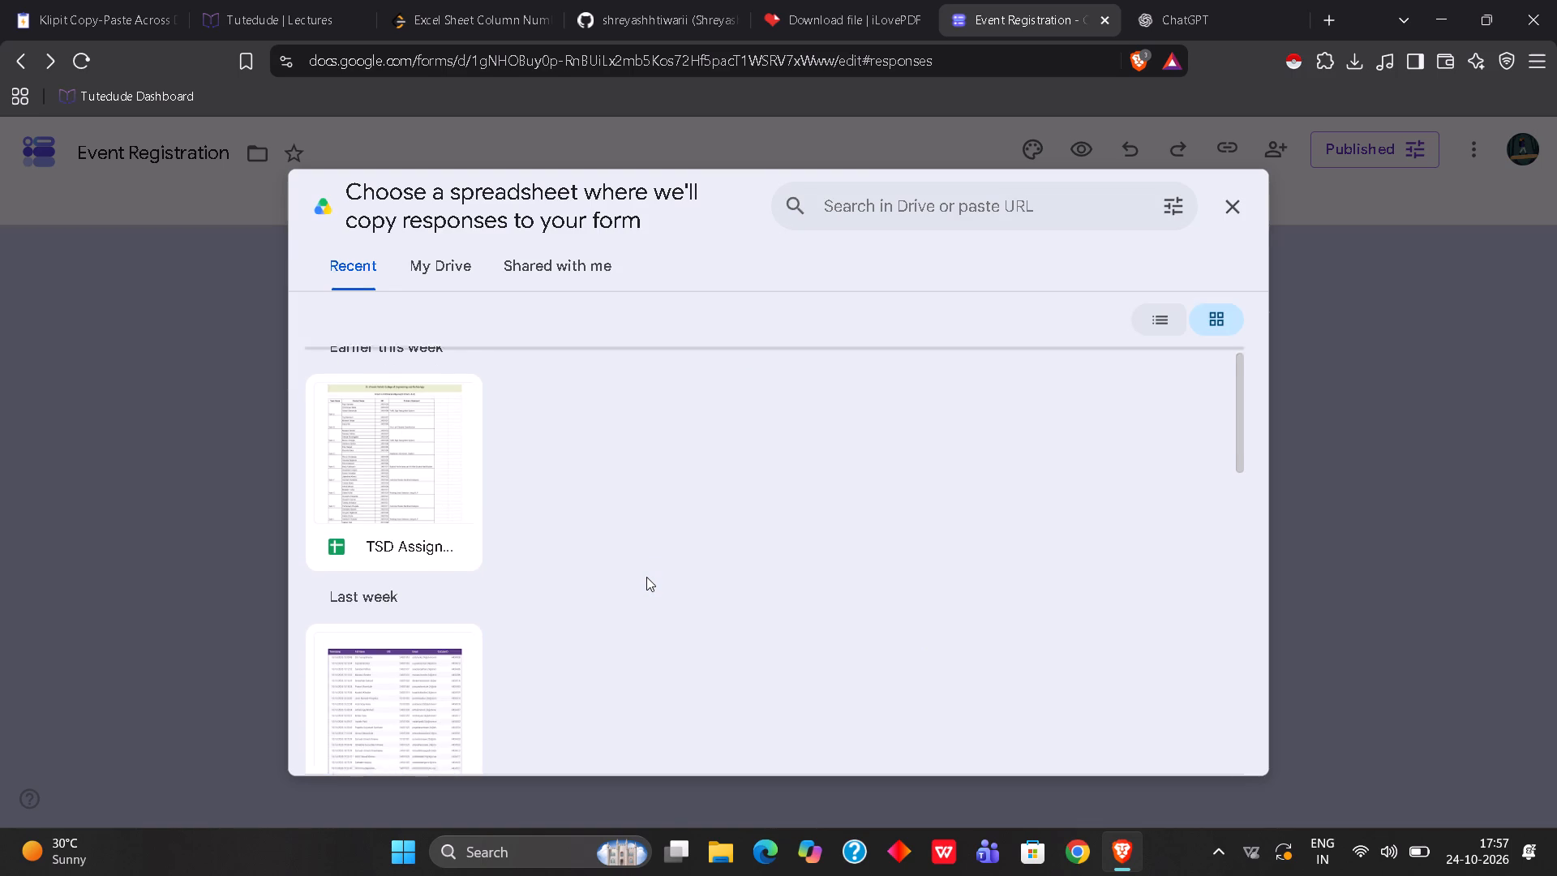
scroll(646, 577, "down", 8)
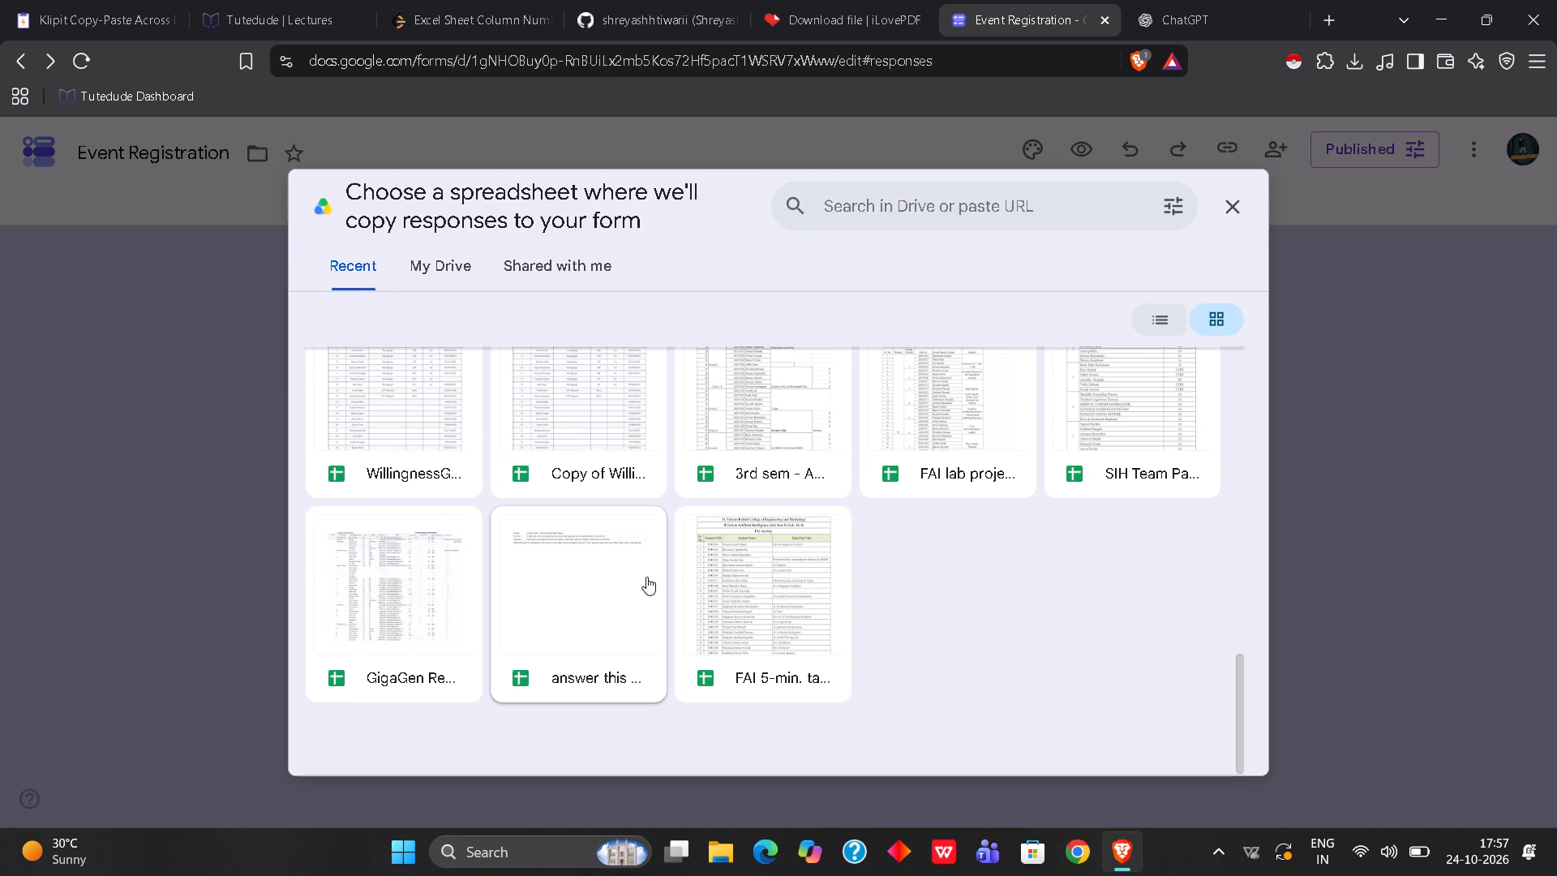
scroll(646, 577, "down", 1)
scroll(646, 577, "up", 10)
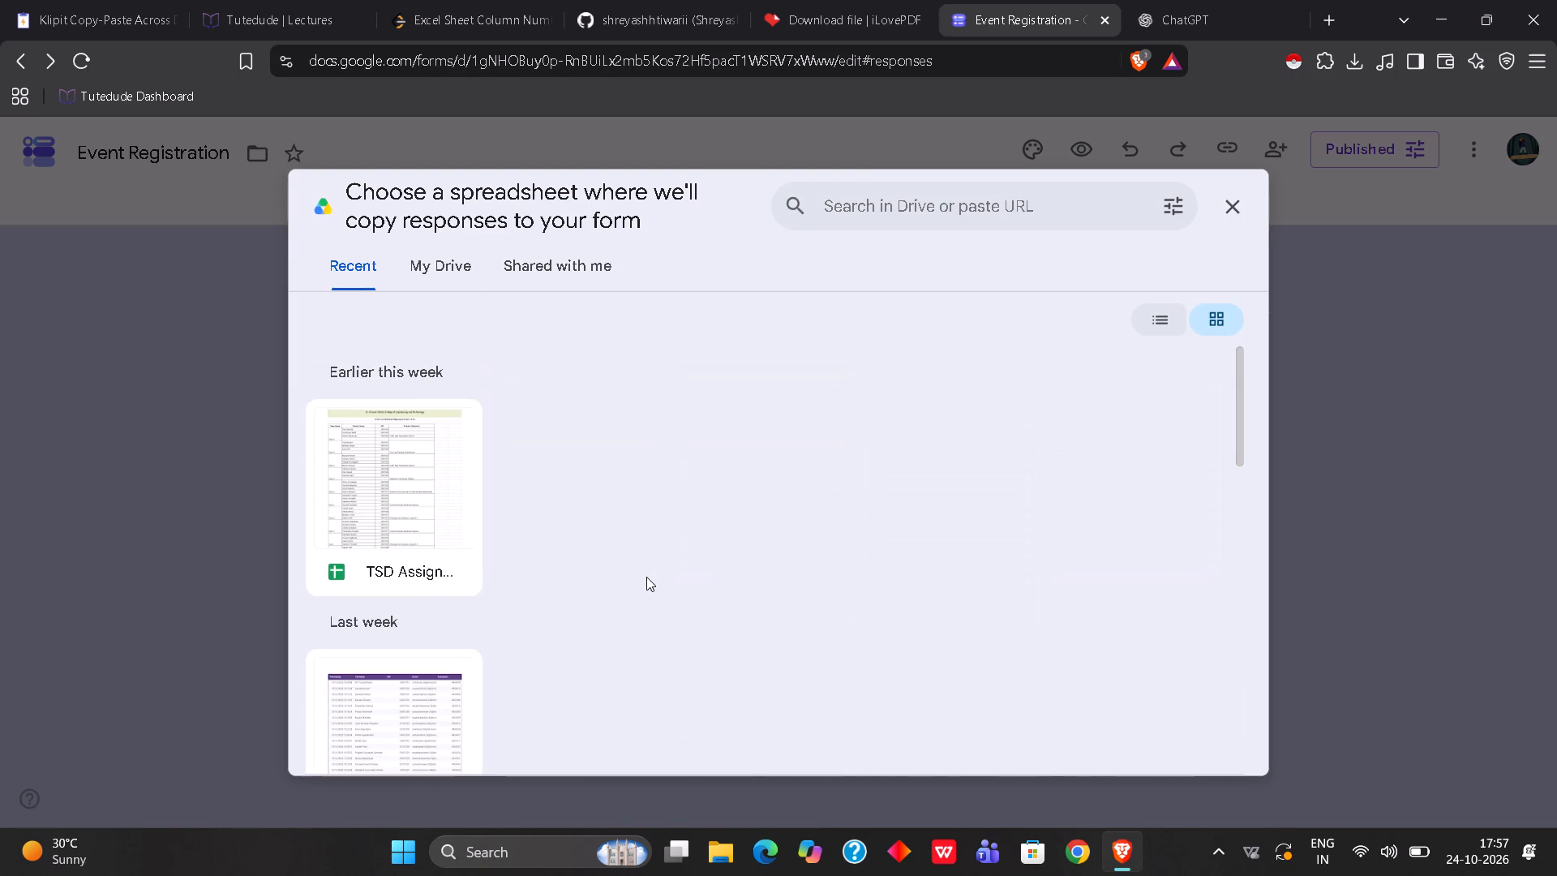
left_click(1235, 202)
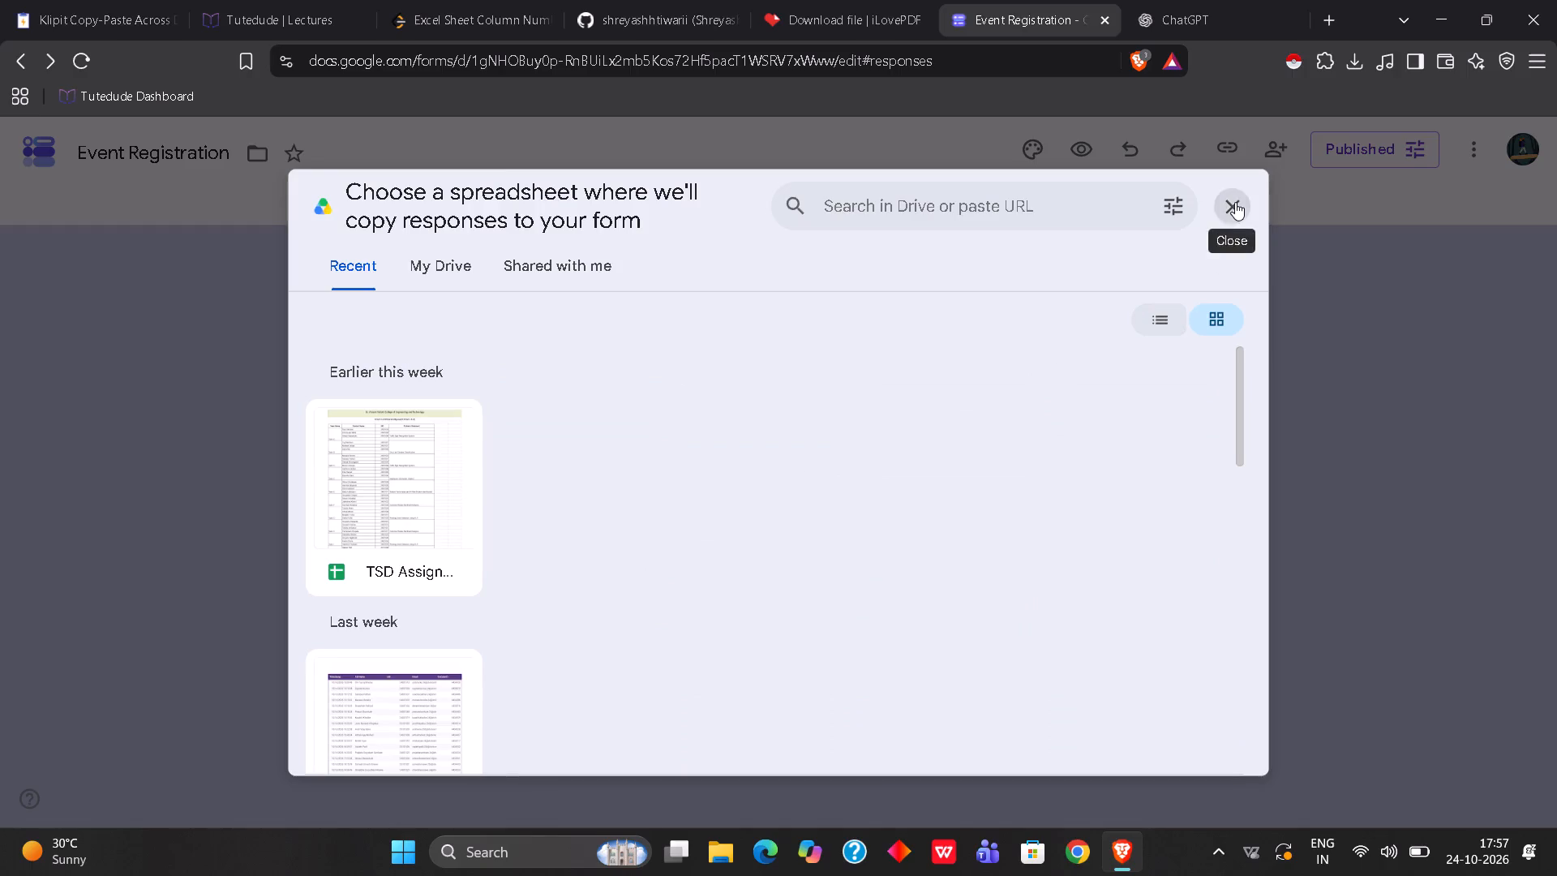
Create a new linked spreadsheet for the Event Registration form's responses.
left_click(998, 389)
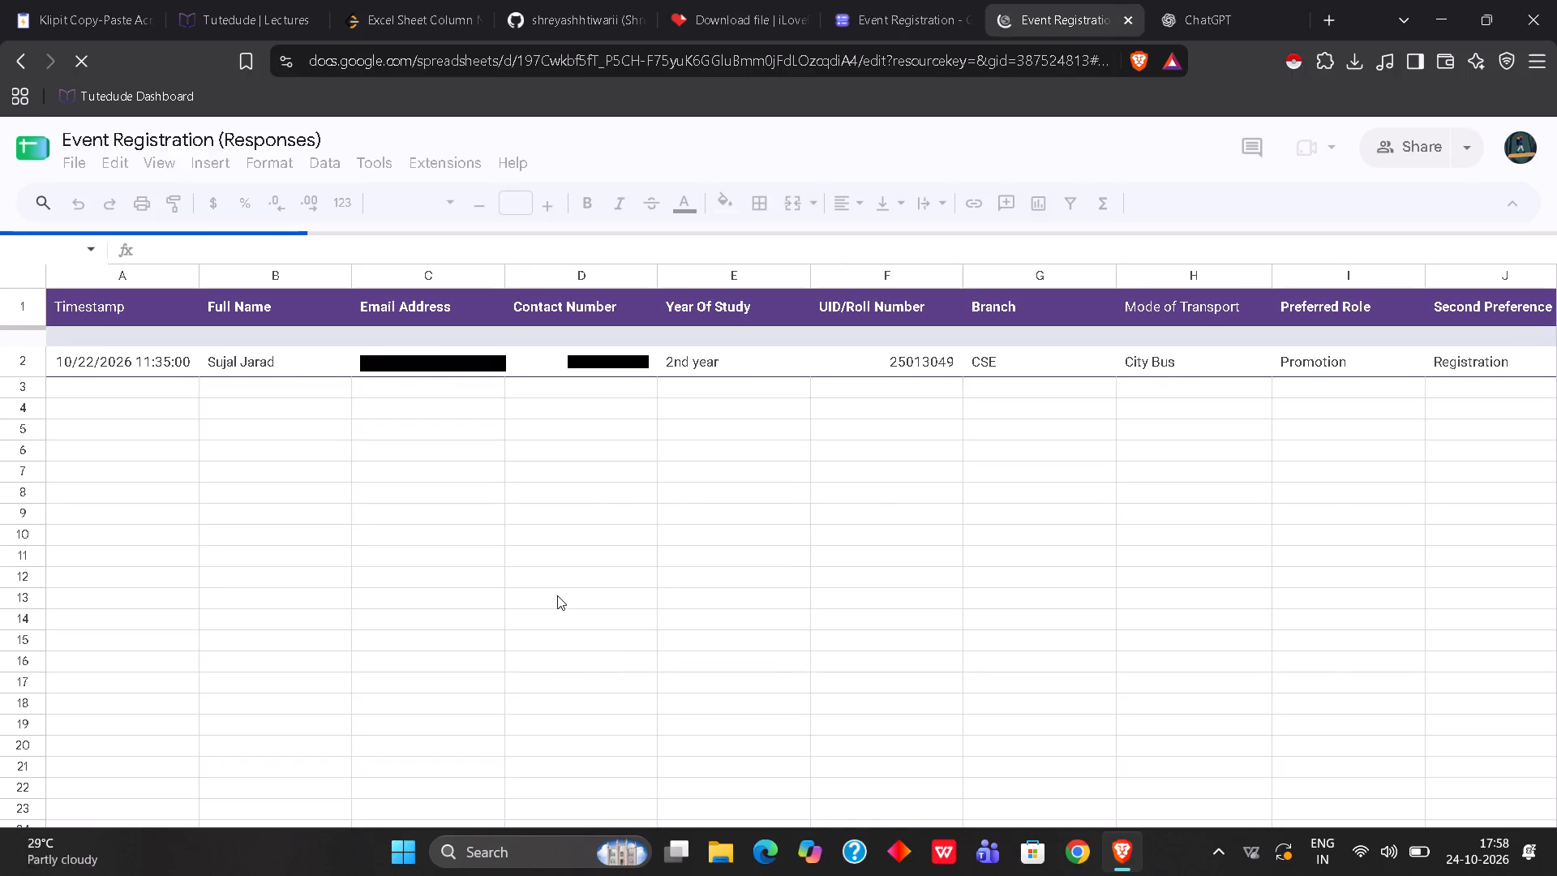
Examine the response data across the columns of the Event Registration (Responses) spreadsheet.
scroll(558, 595, "up", 1)
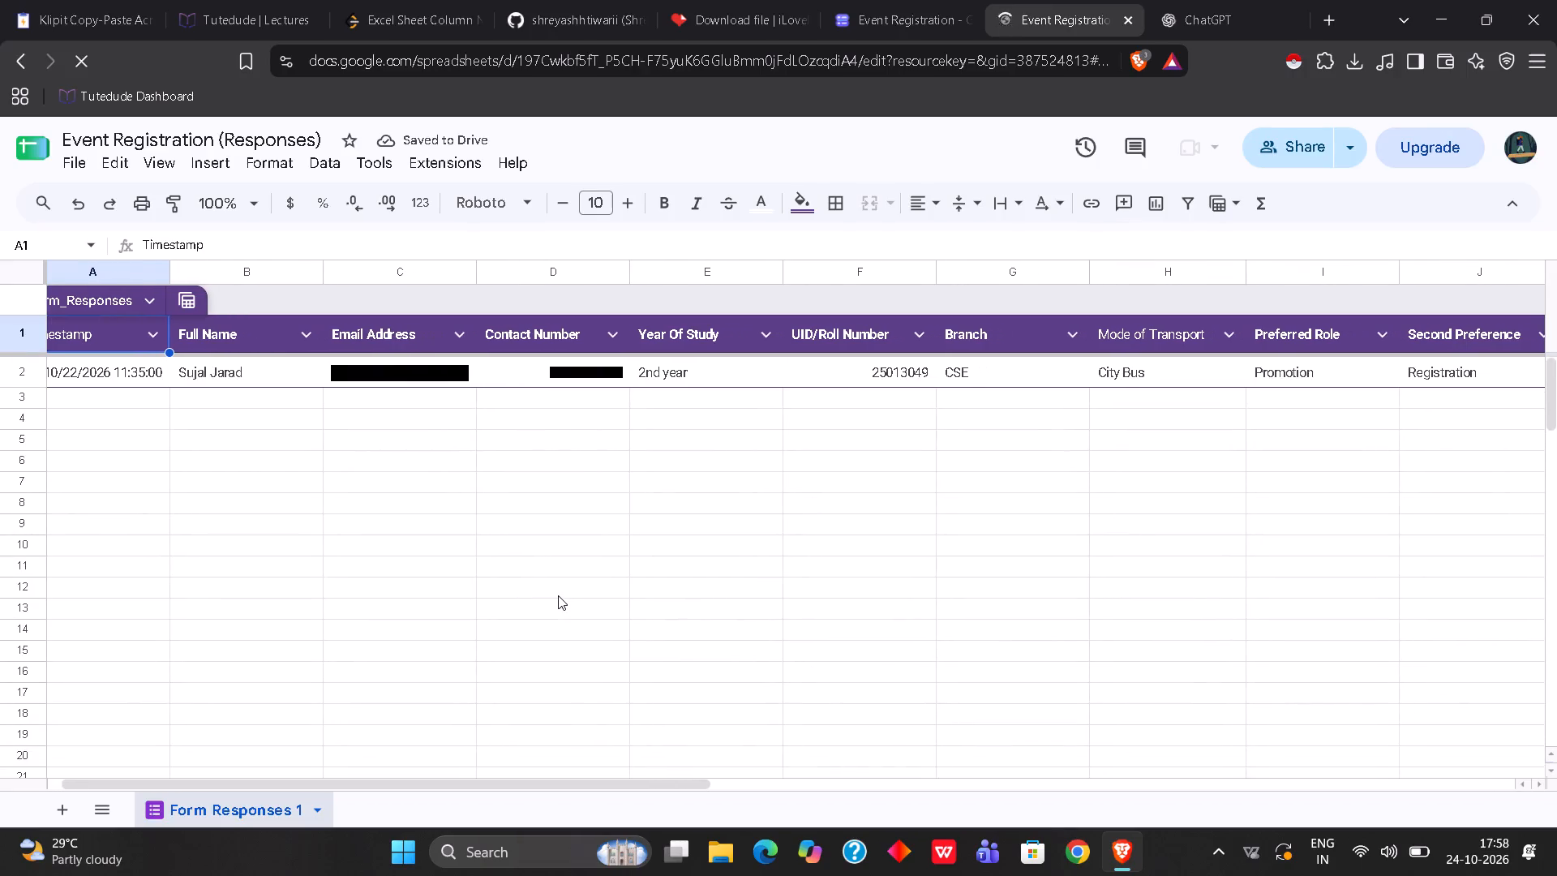
scroll(558, 595, "right", 2)
scroll(558, 595, "left", 6)
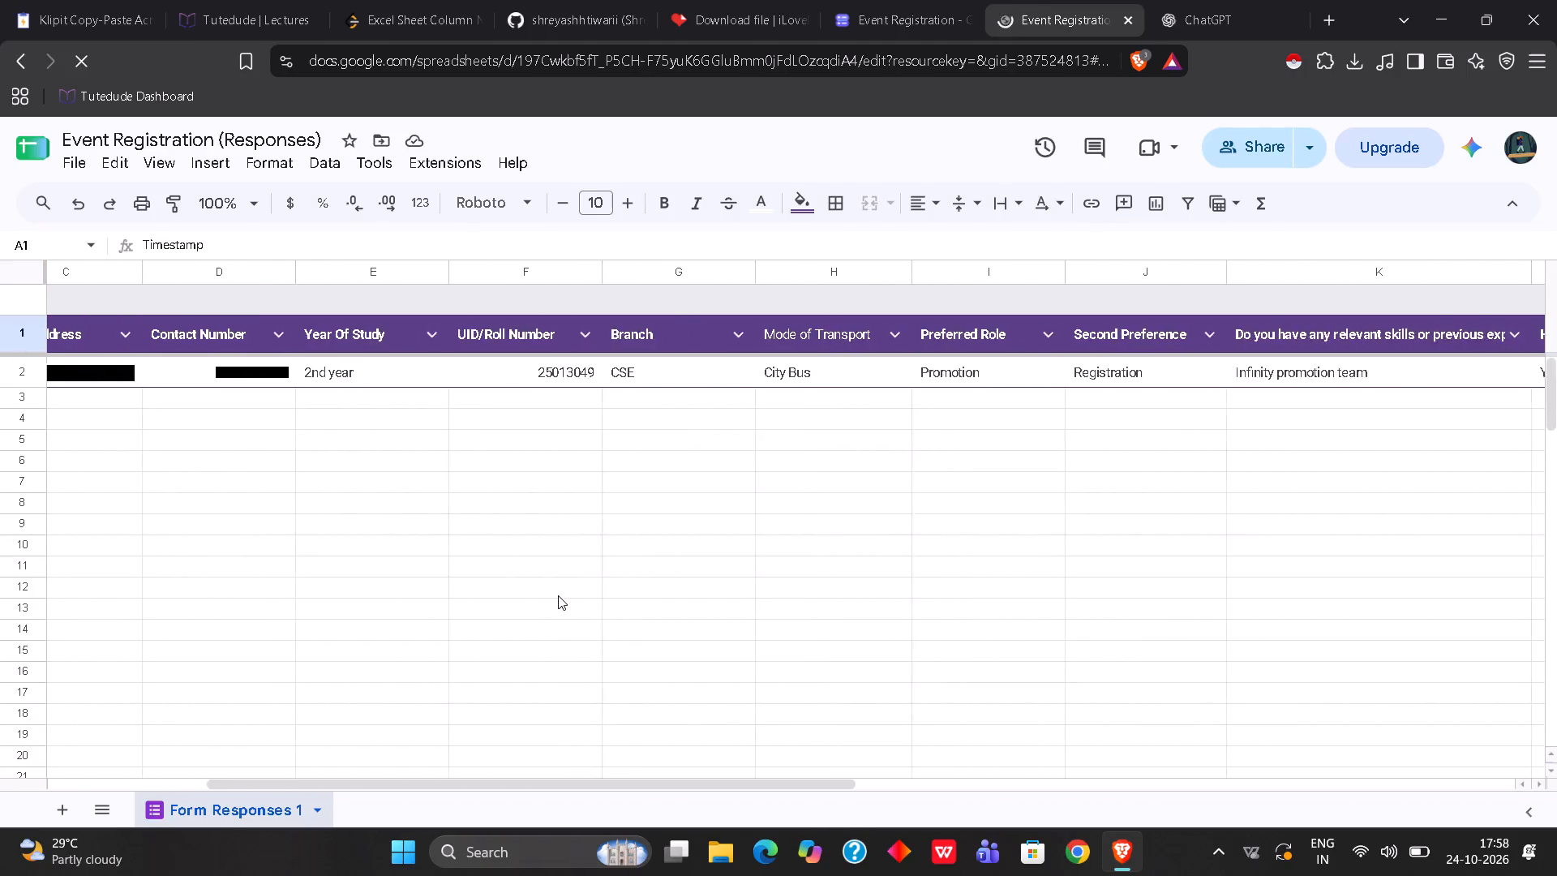
scroll(558, 595, "left", 5)
scroll(558, 595, "right", 15)
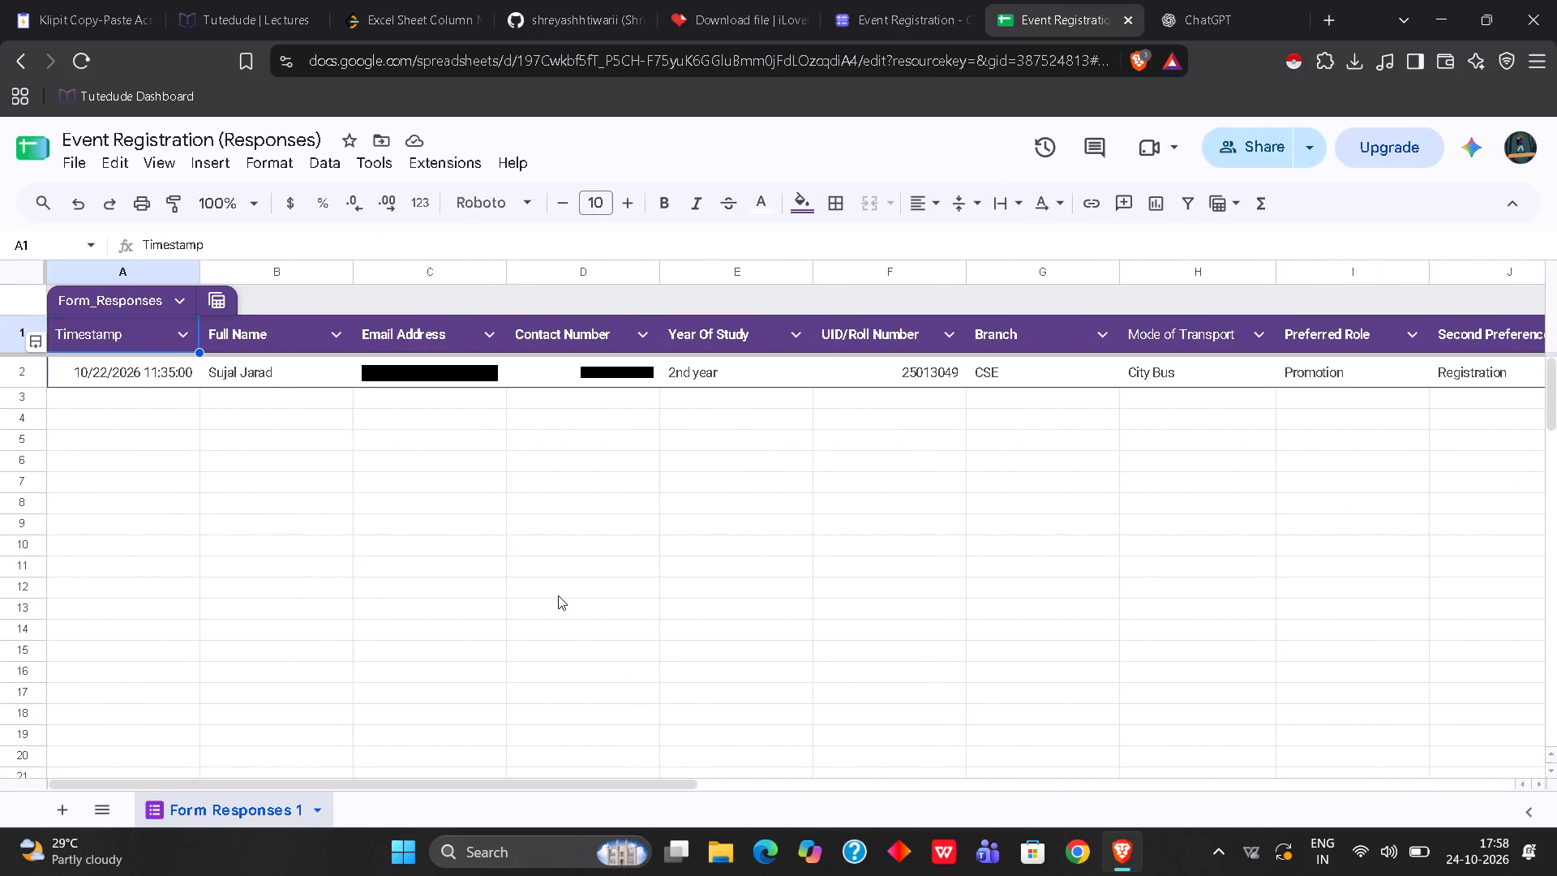
scroll(558, 595, "up", 2)
scroll(558, 595, "right", 5)
left_click(5, 57)
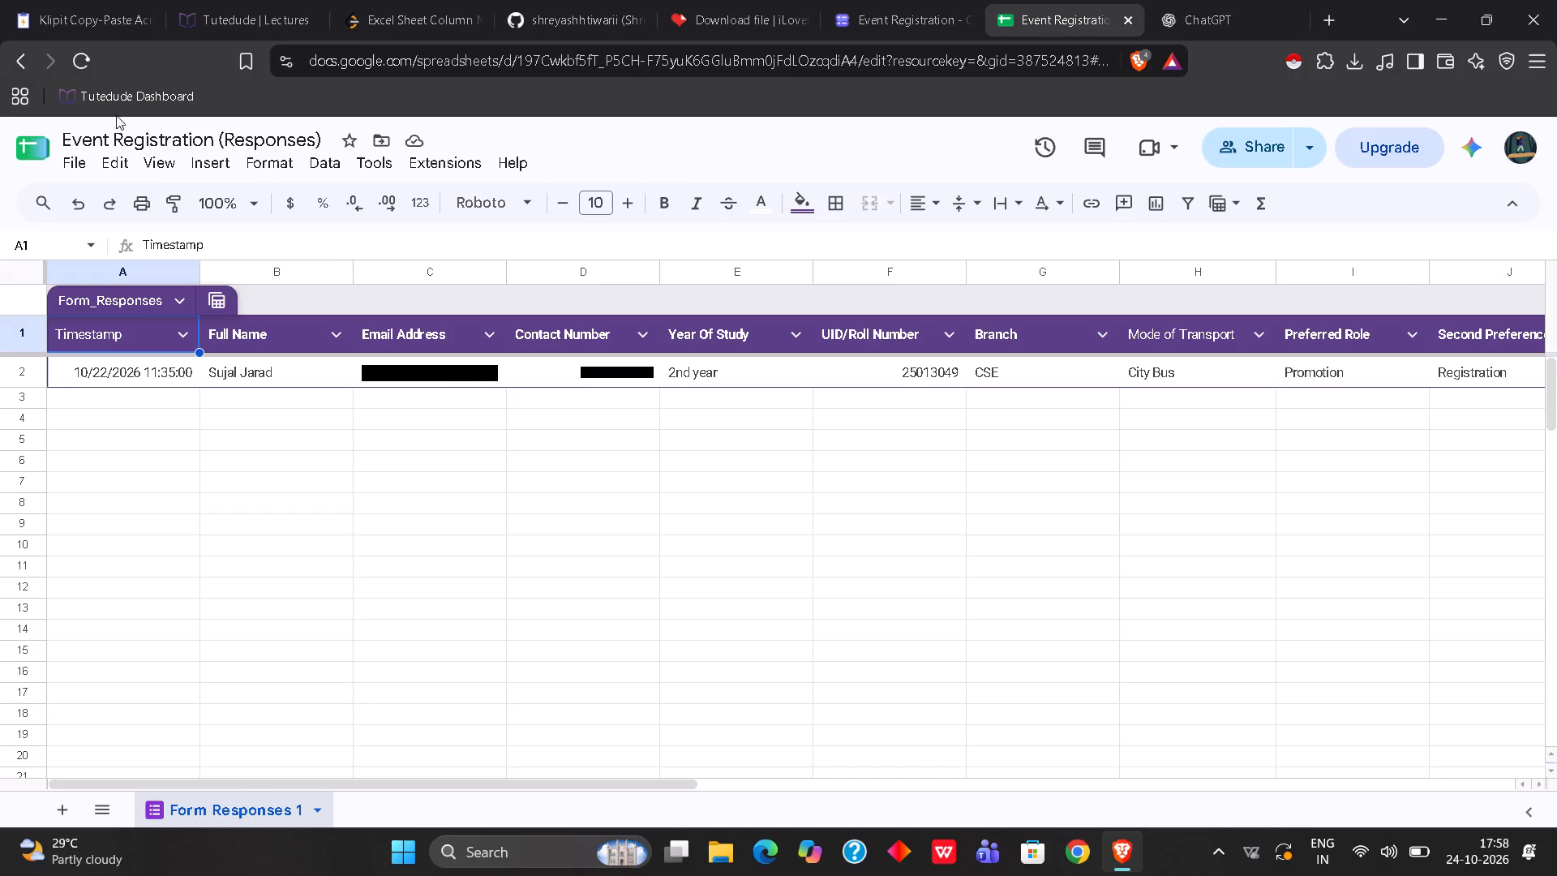
left_click(19, 60)
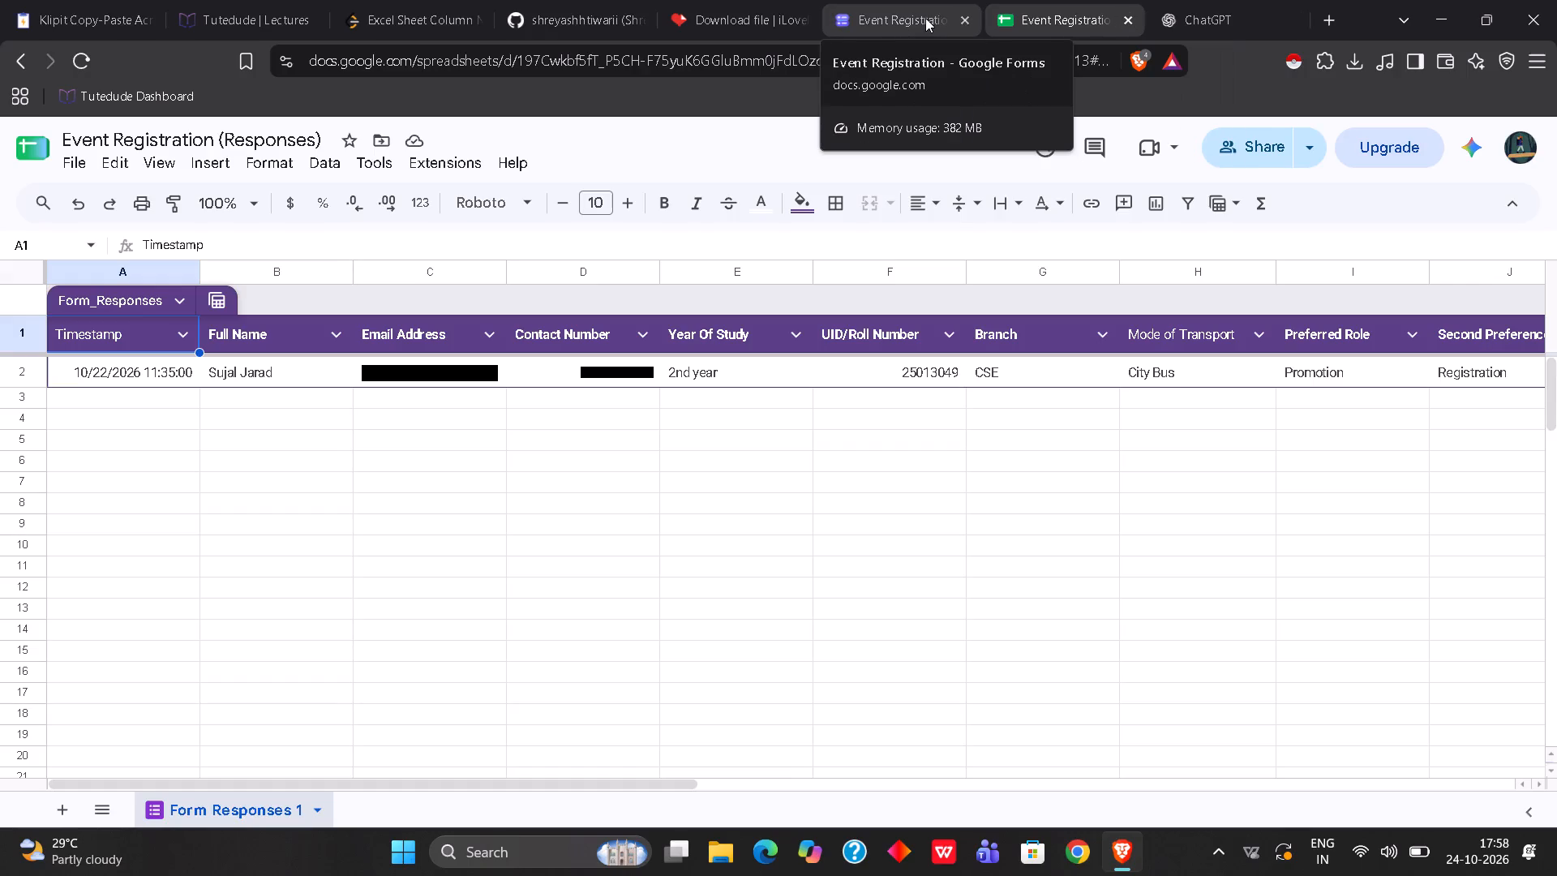
Close the Event Registration (Responses) spreadsheet and the iLovePDF download page.
left_click(1130, 23)
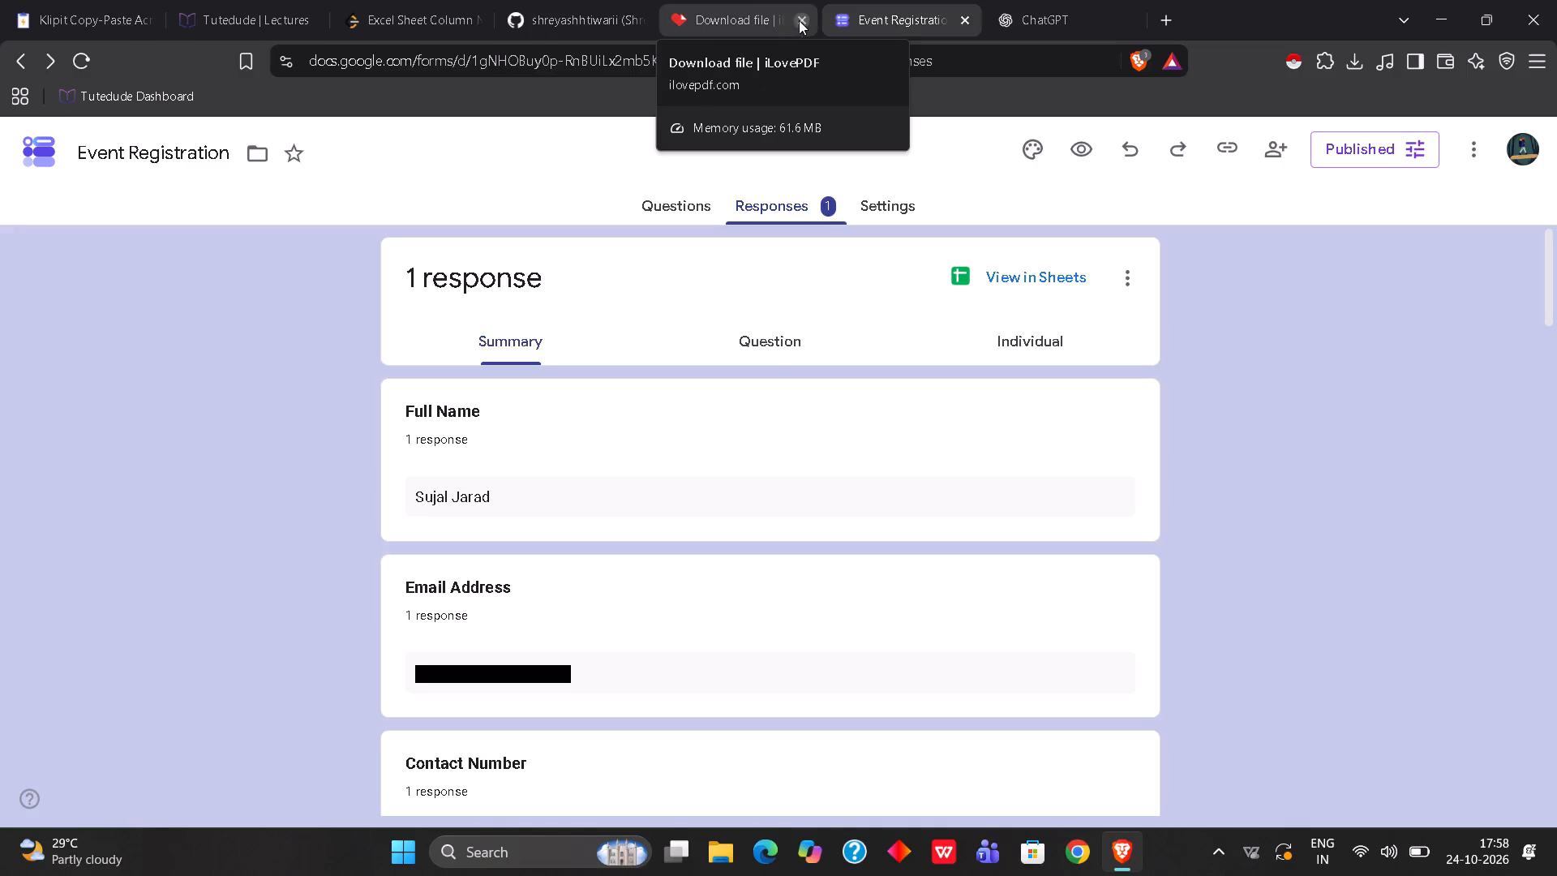
left_click(804, 20)
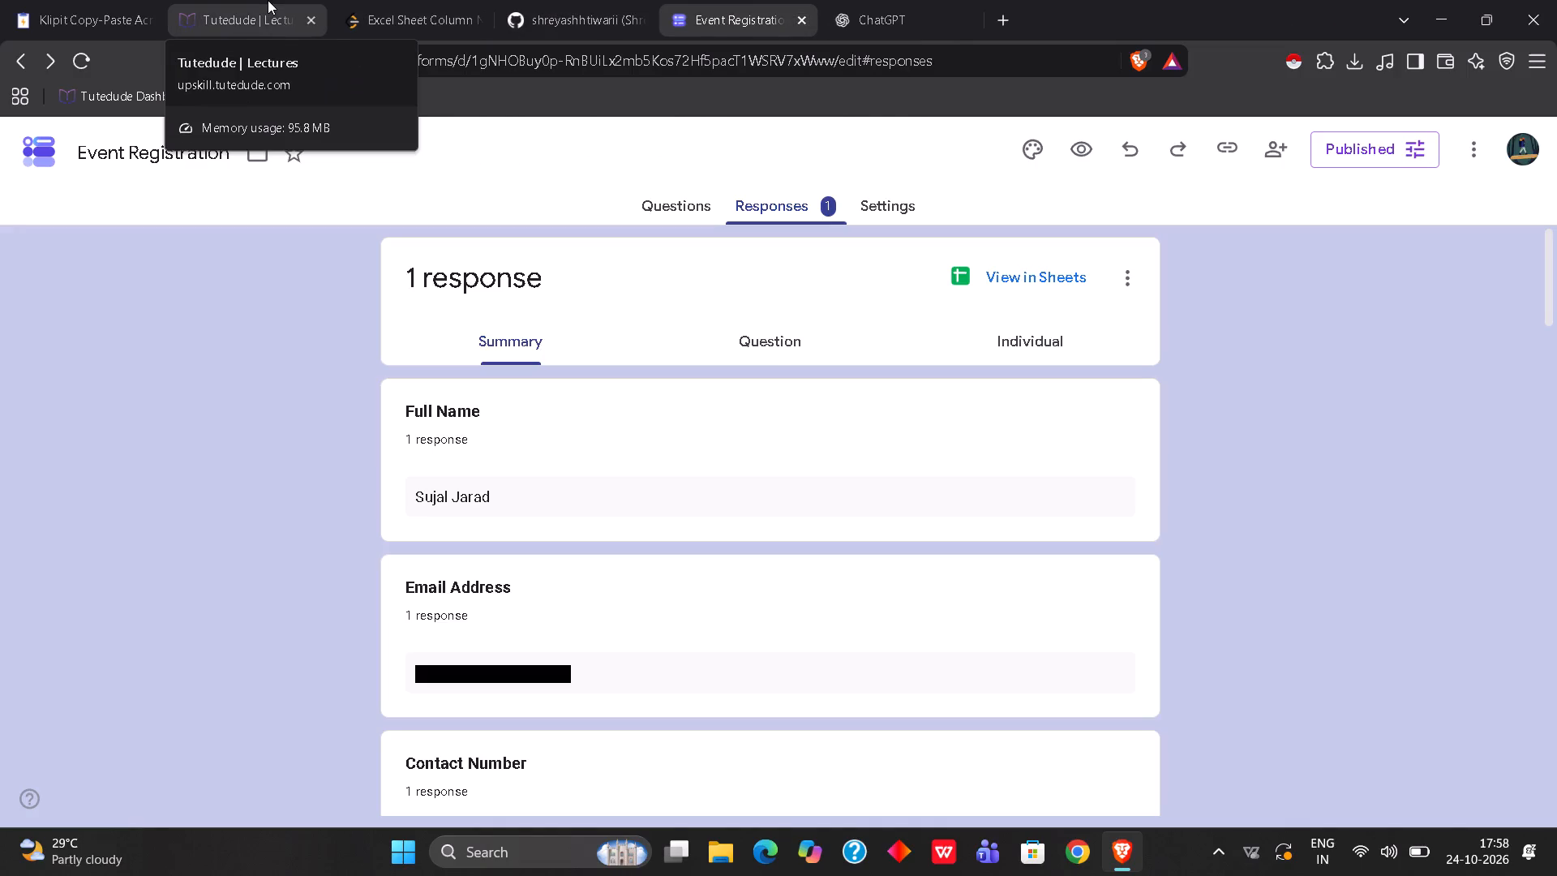
Watch part of the Waterfall Charts lecture in the Tutedude Data Analytics course in full screen, and pause it.
left_click(221, 2)
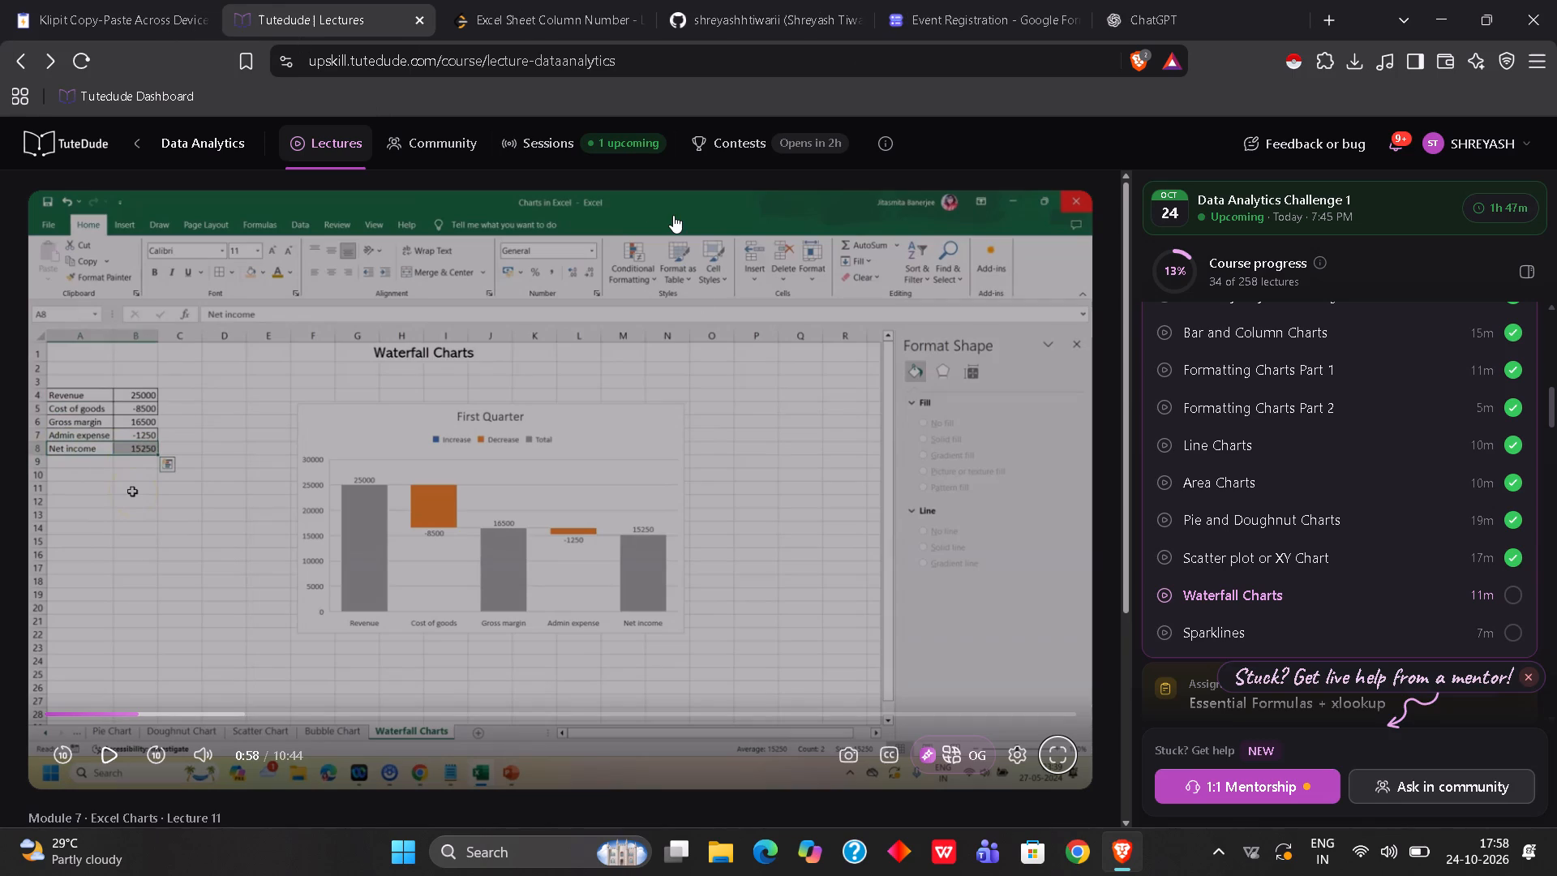
left_click(703, 440)
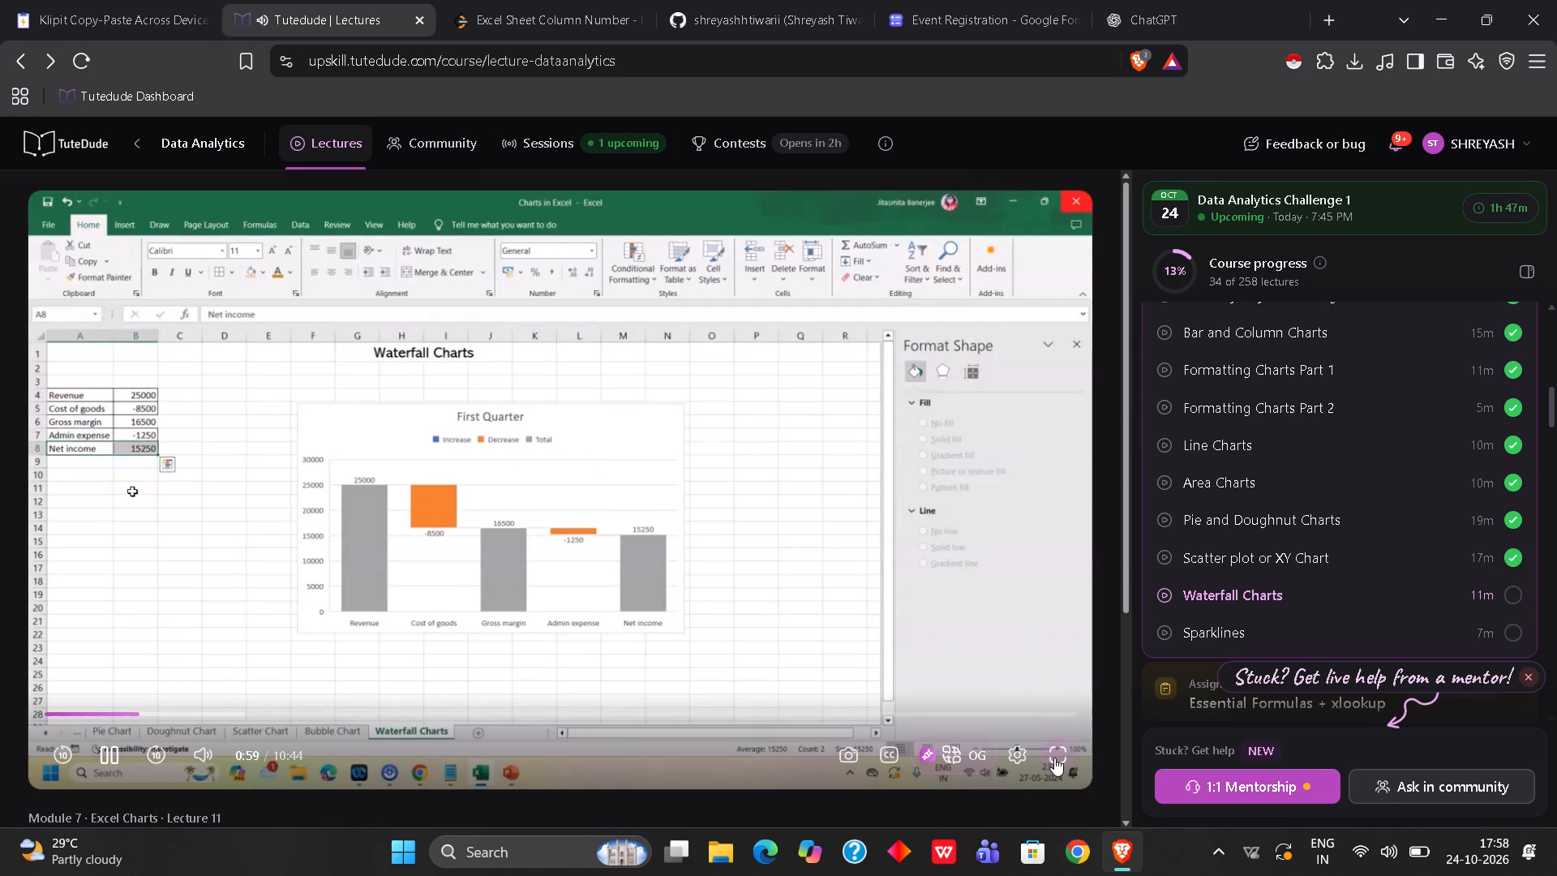
left_click(1054, 758)
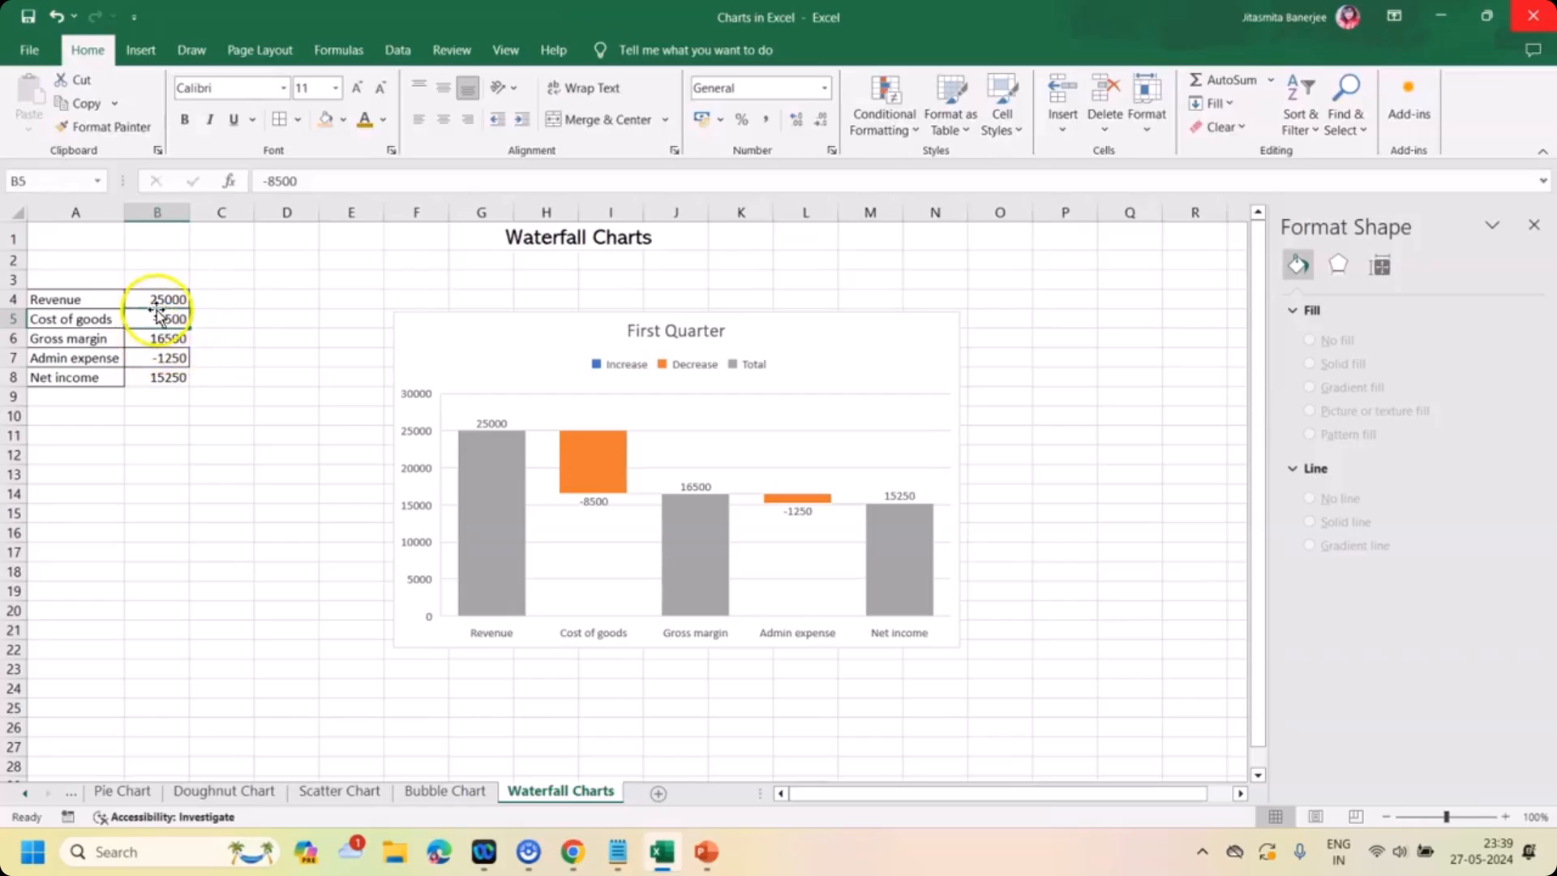